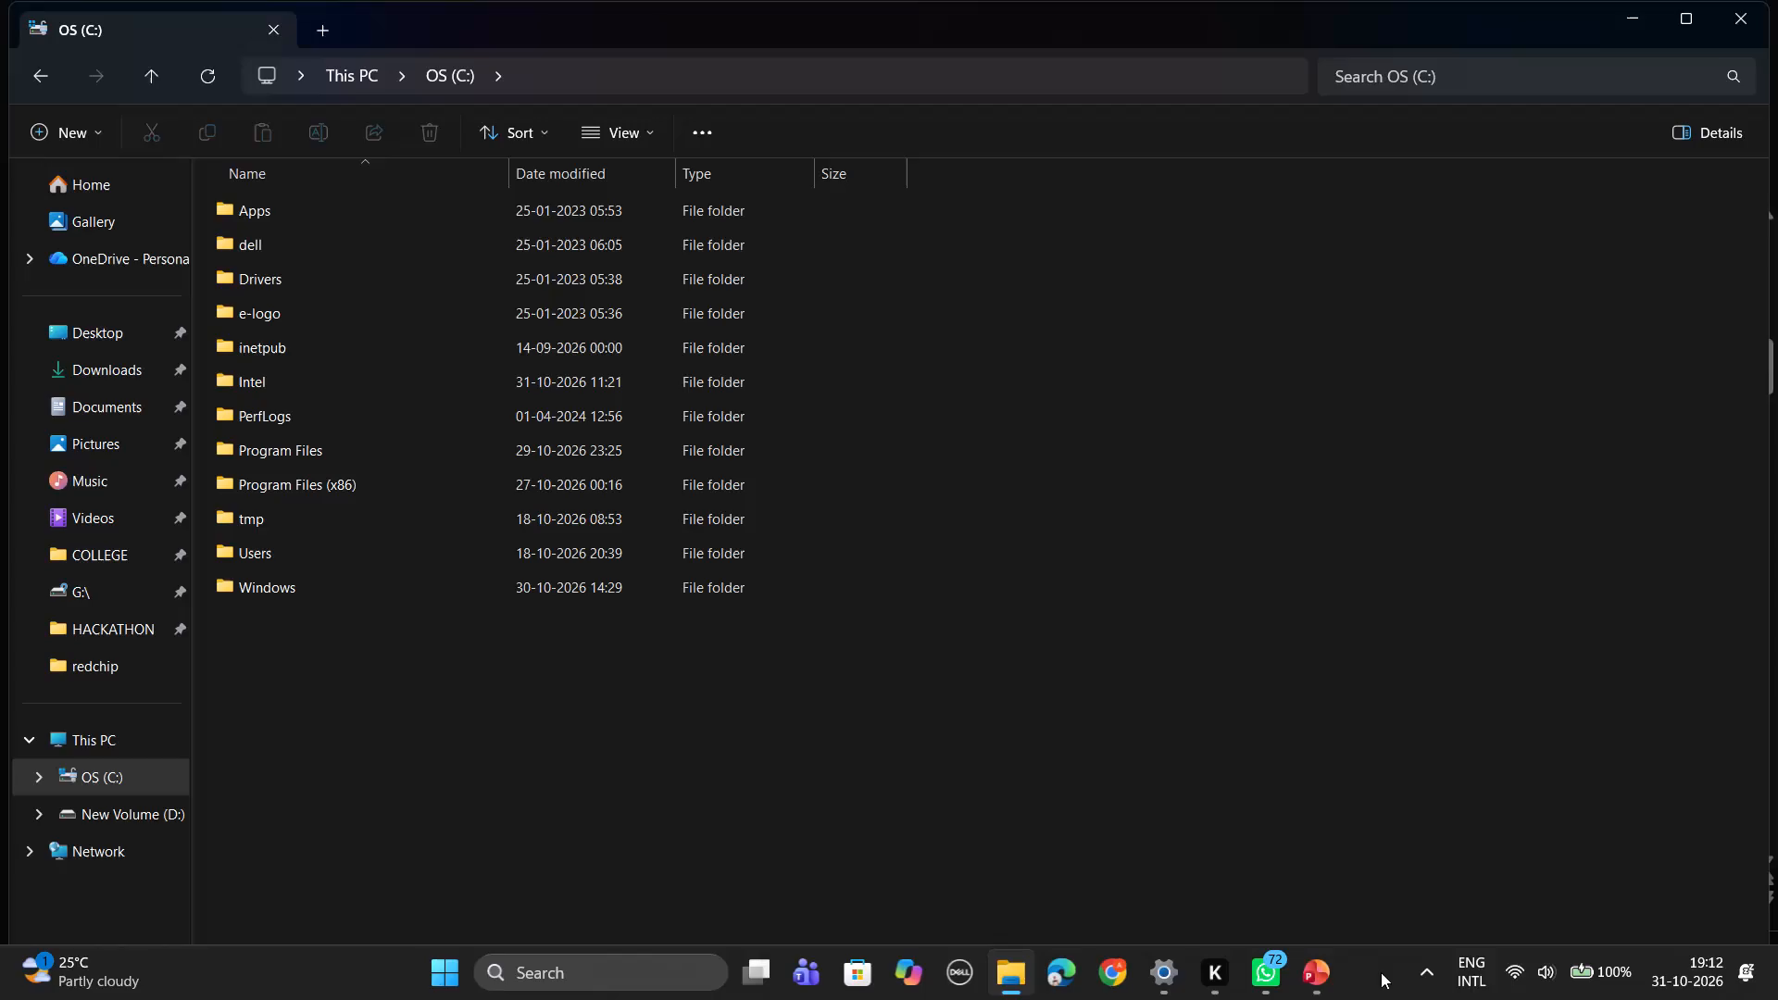
Show the hidden system tray icons.
left_click(1421, 976)
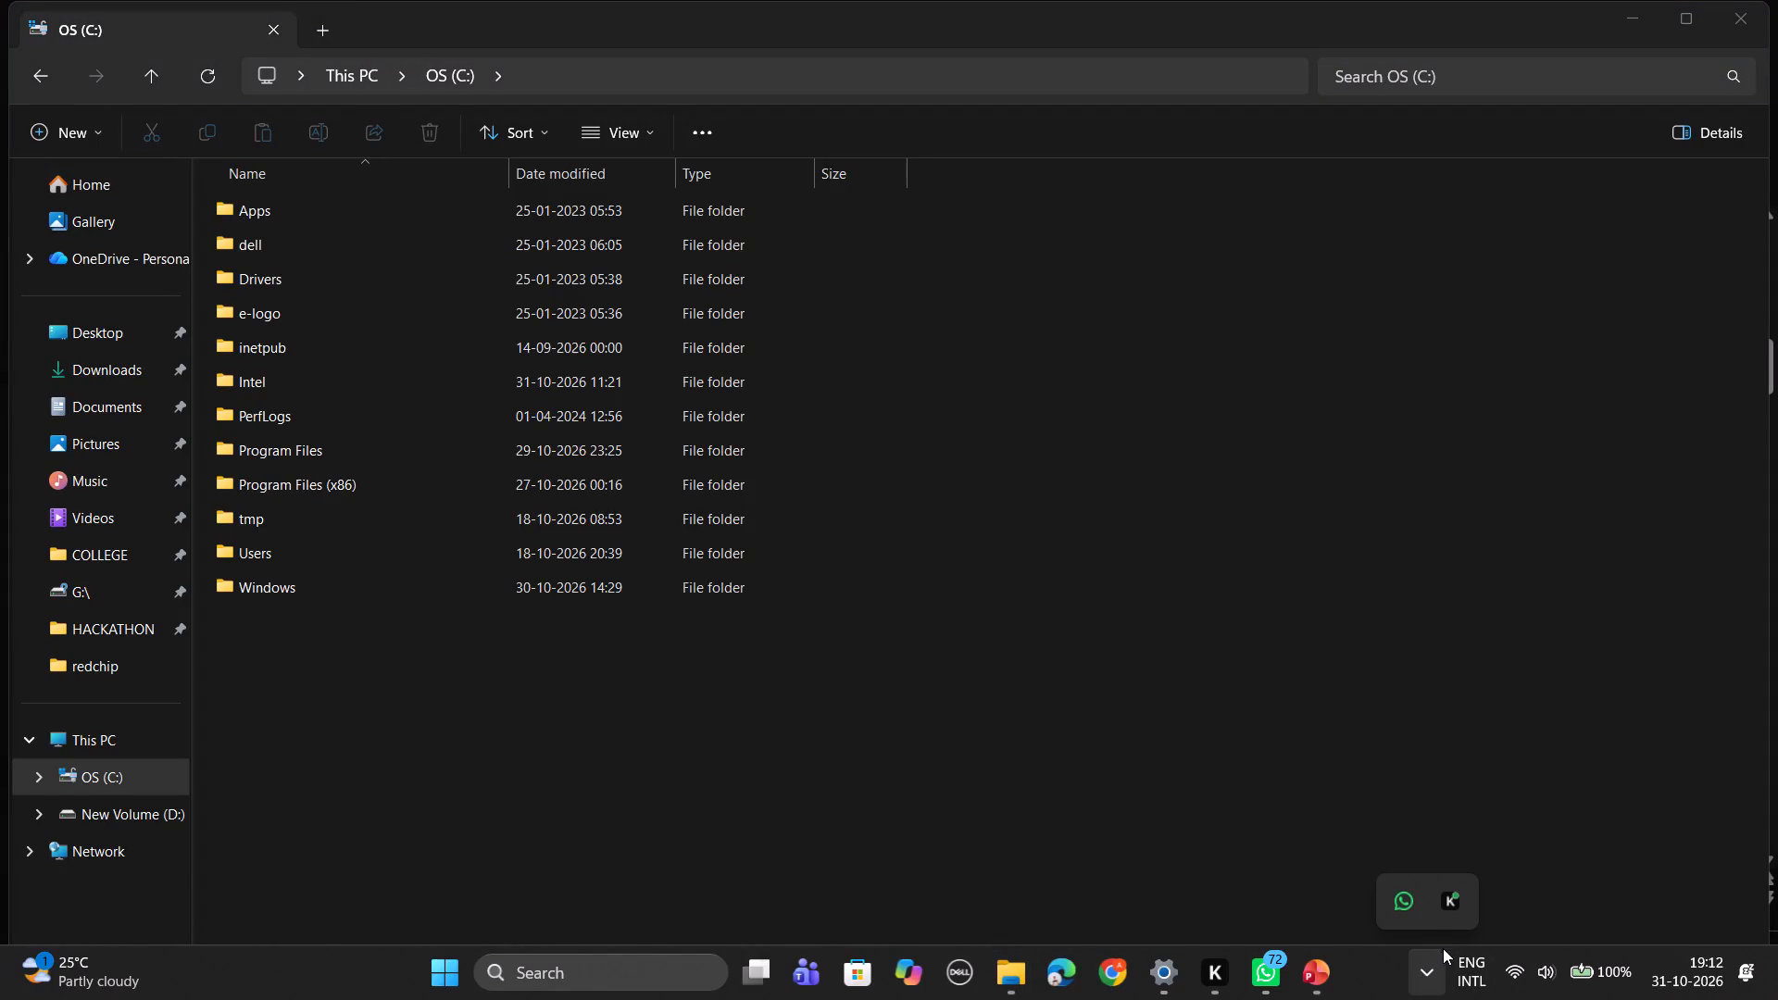
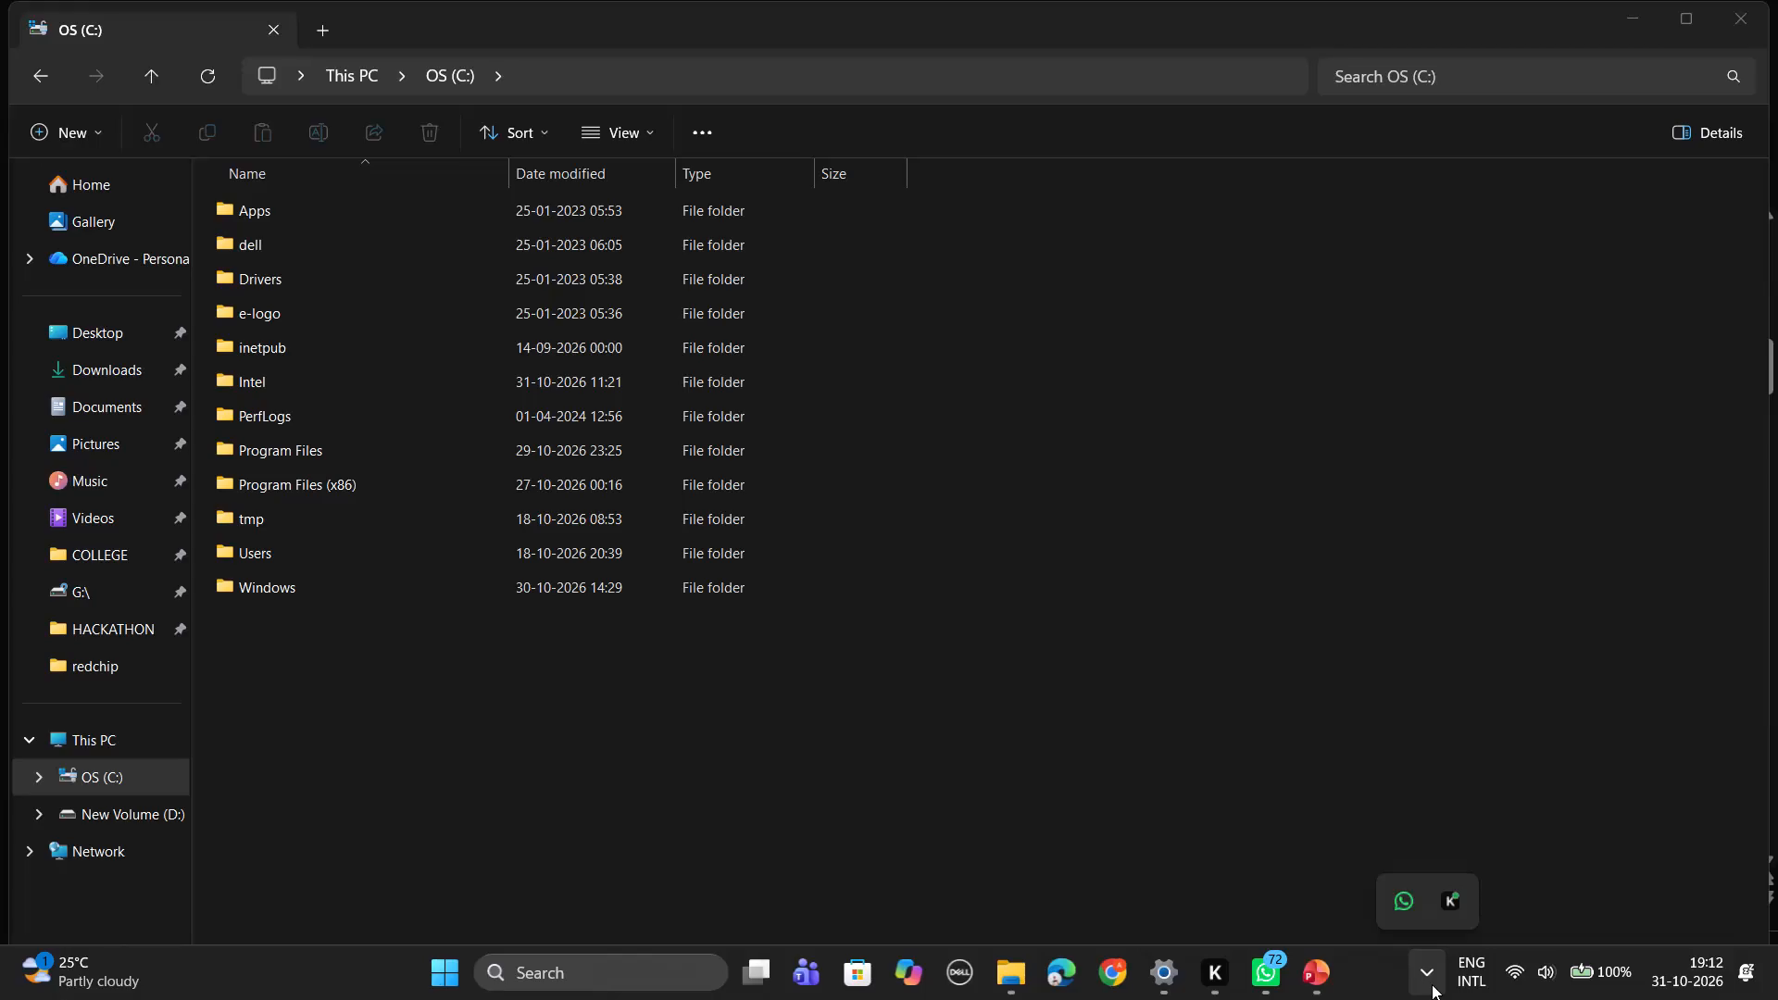
Dismiss the hidden tray icons and view the contents of the Desktop folder.
left_click(1259, 633)
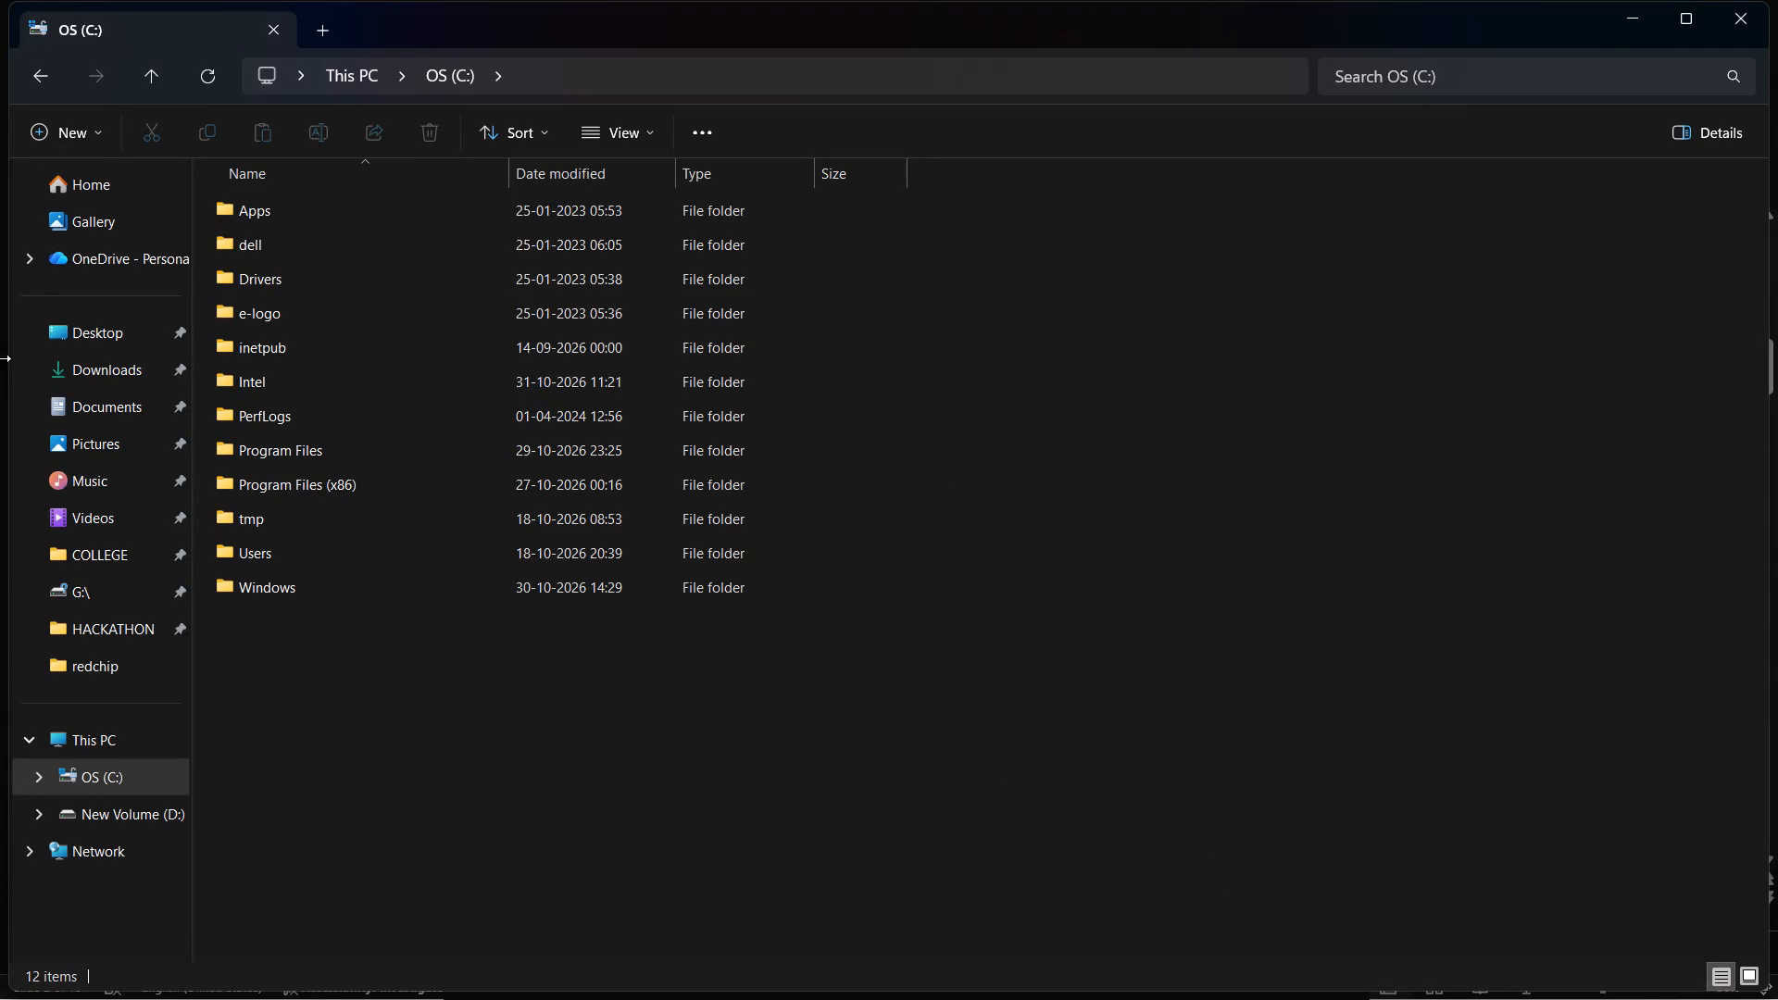
left_click(88, 335)
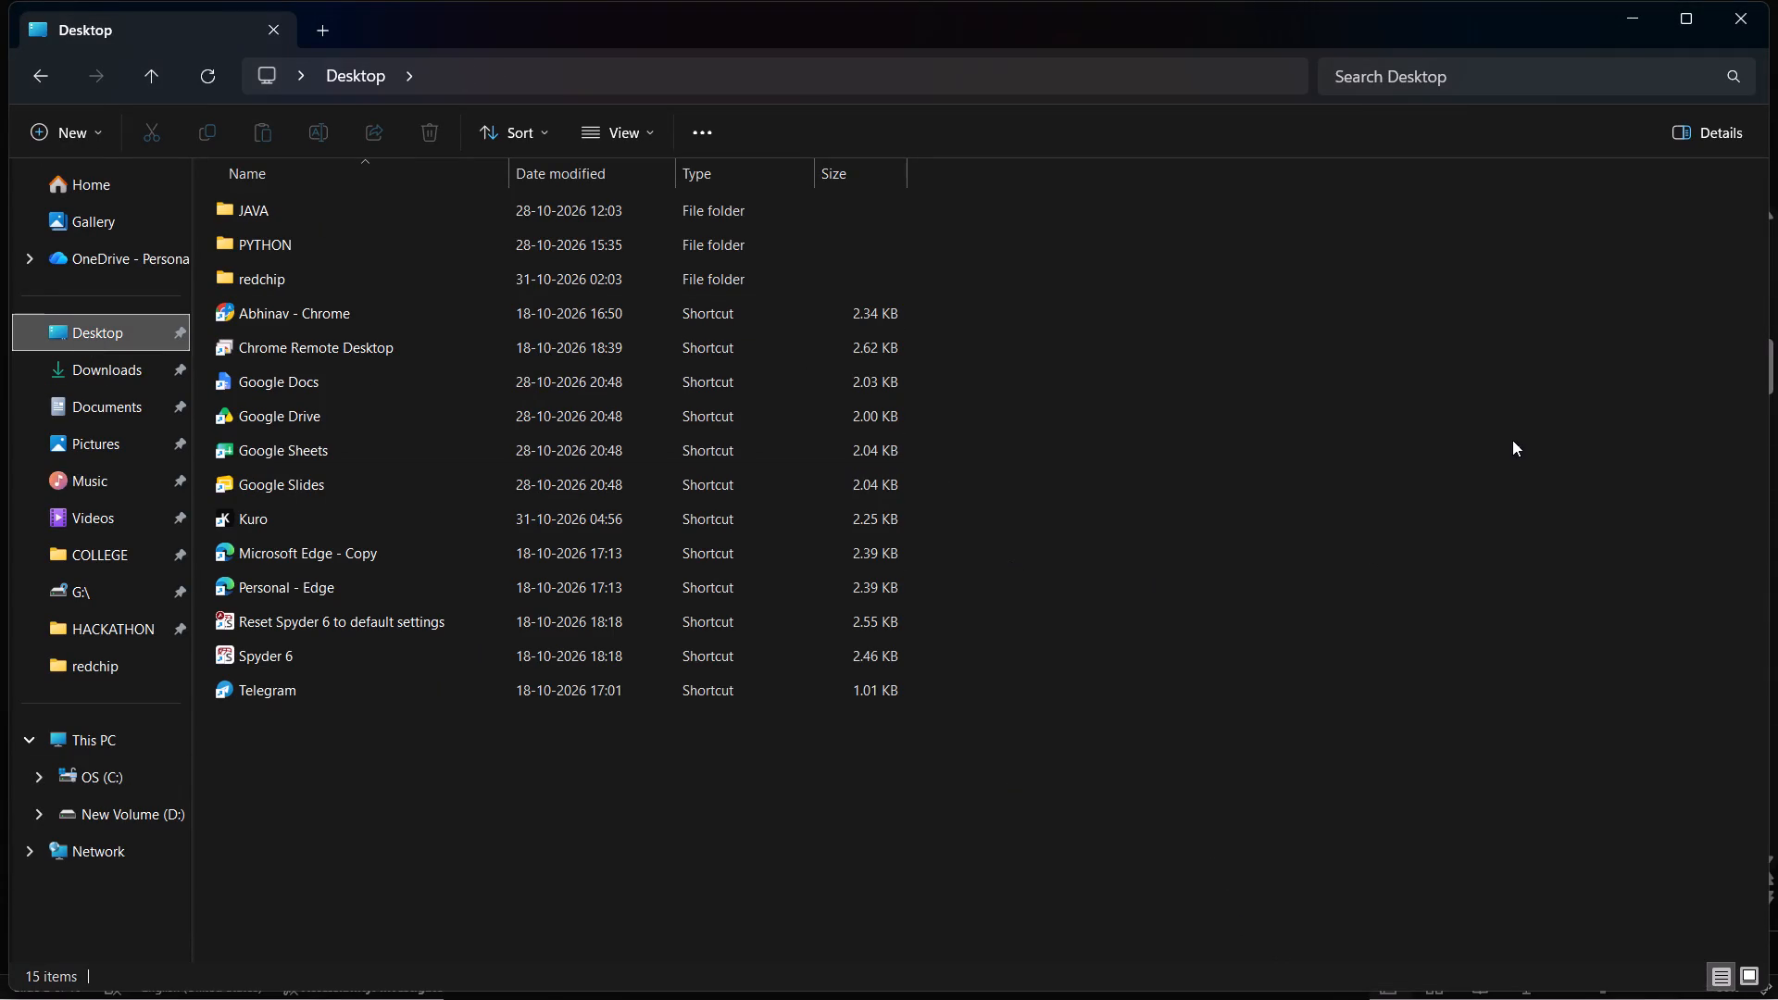
Open the pinned HACKATHON folder on New Volume (D:), leaving its pinned shortcut in place.
left_click(116, 606)
left_click(110, 550)
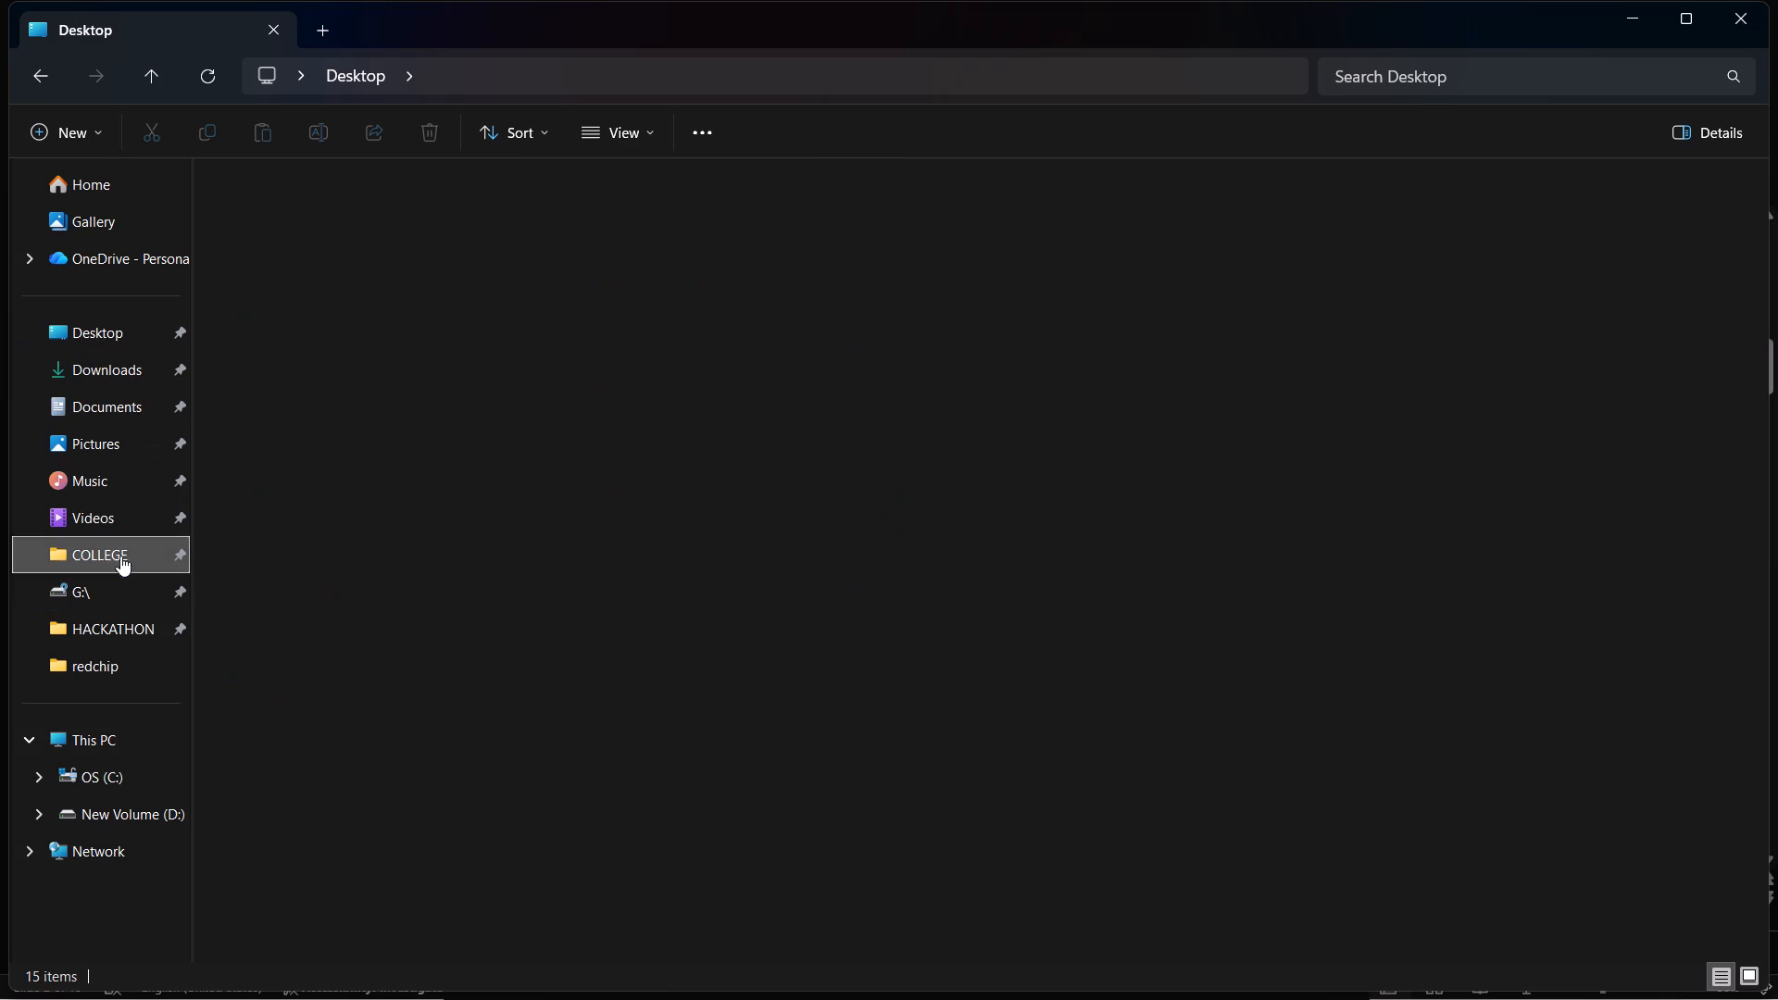
left_click(129, 611)
left_click_drag(99, 636, 134, 552)
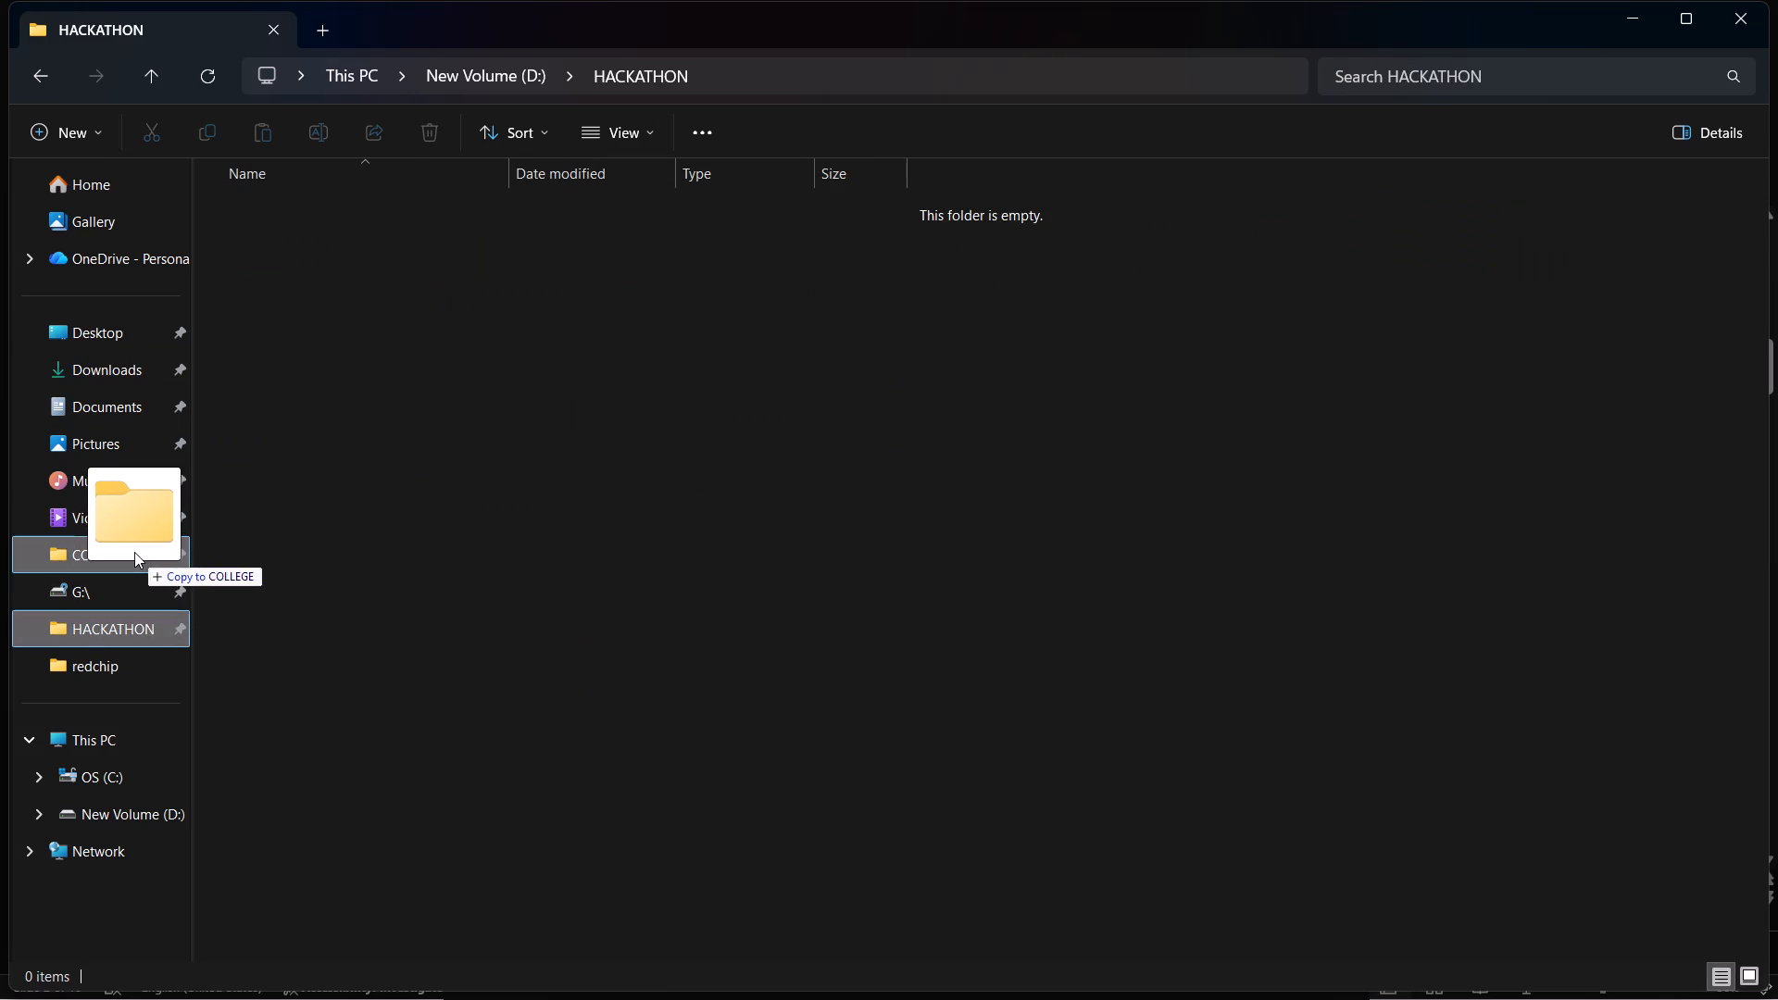
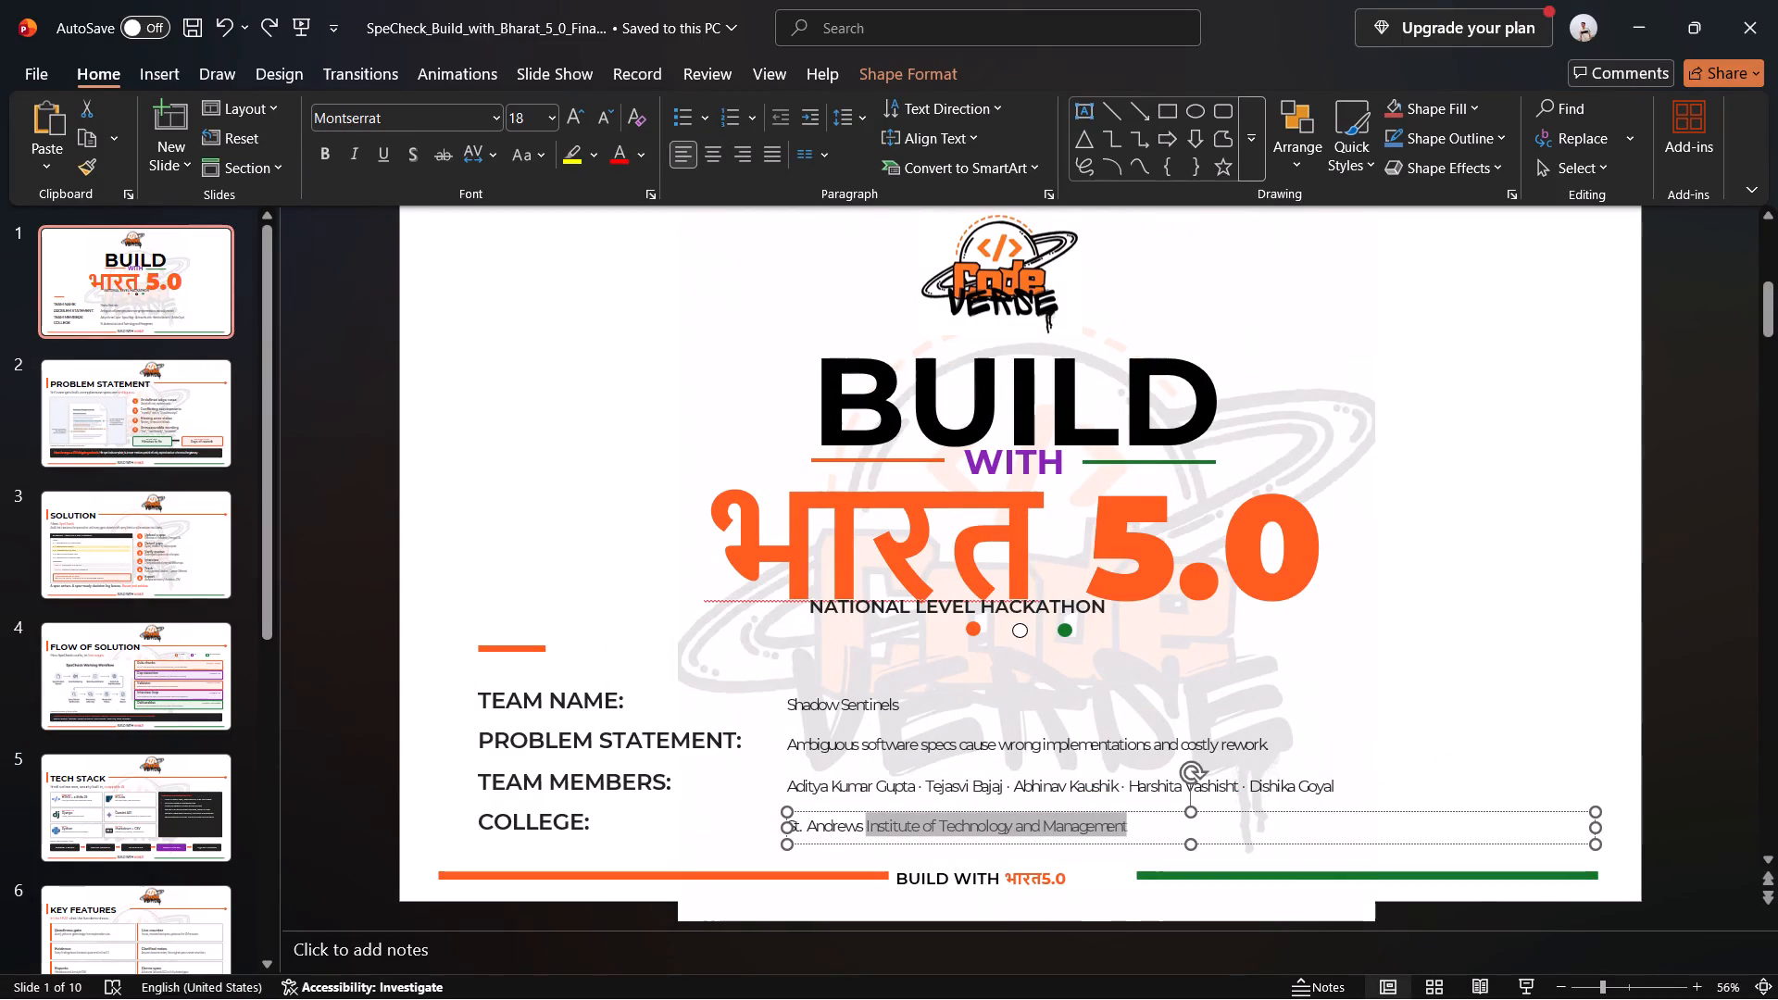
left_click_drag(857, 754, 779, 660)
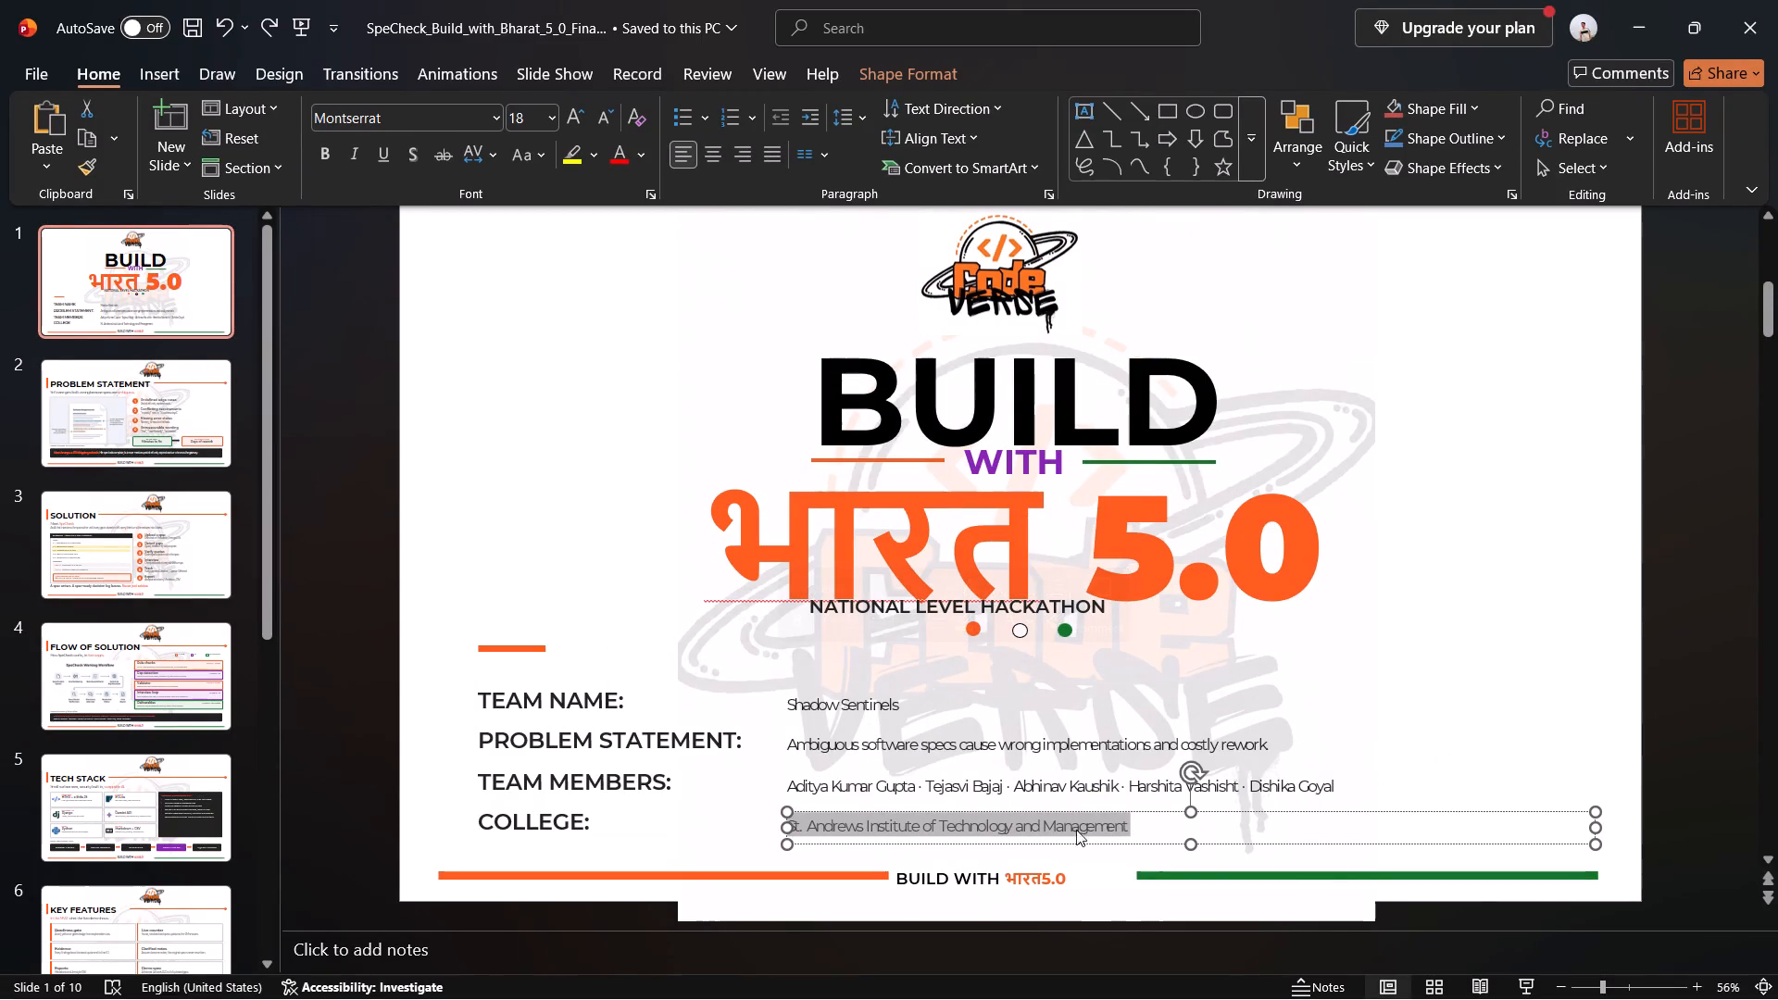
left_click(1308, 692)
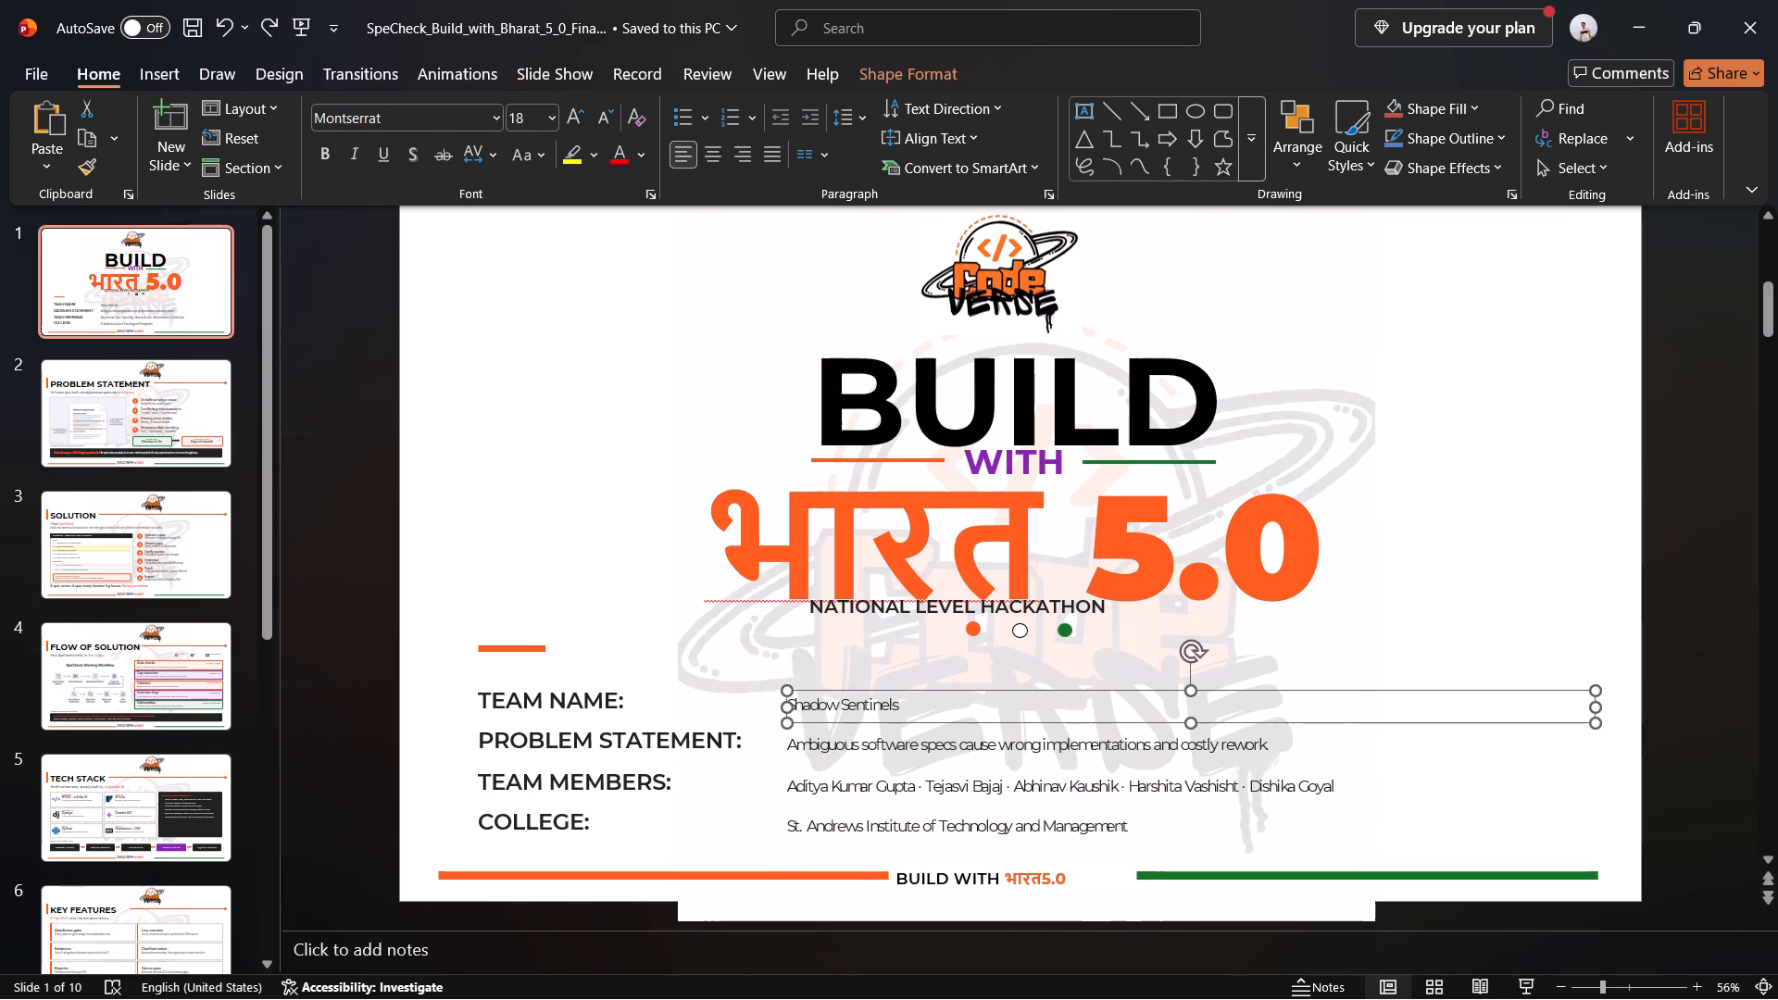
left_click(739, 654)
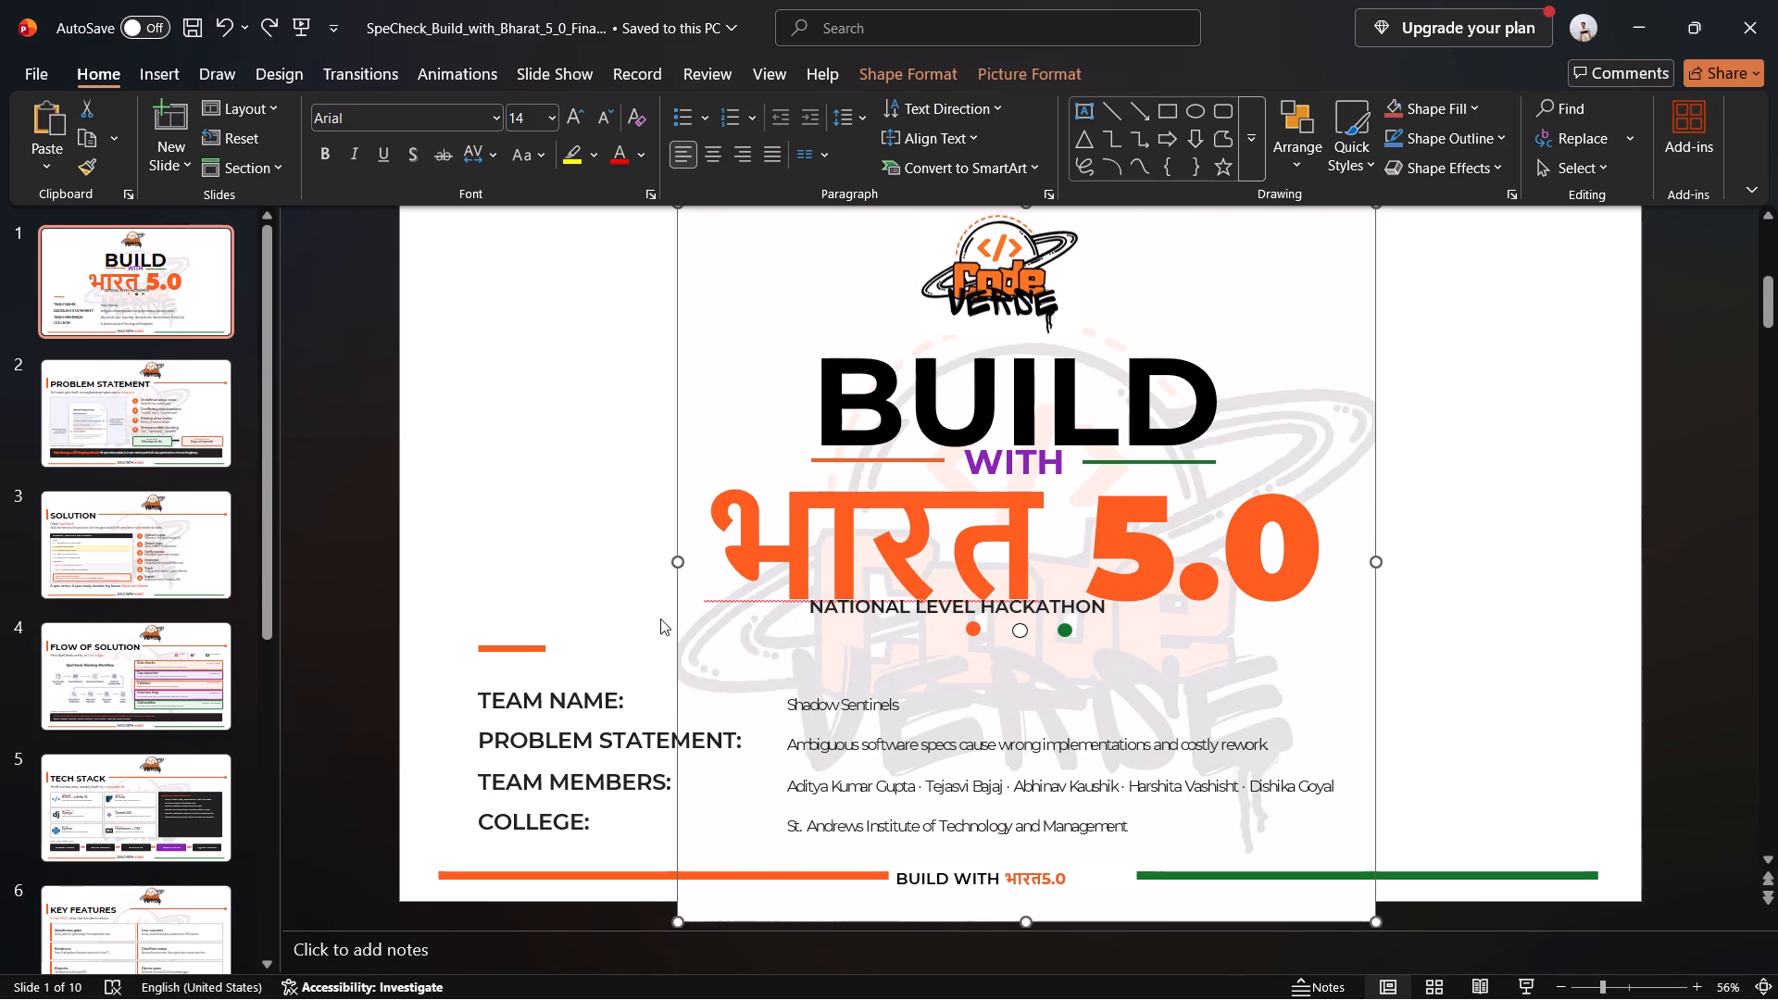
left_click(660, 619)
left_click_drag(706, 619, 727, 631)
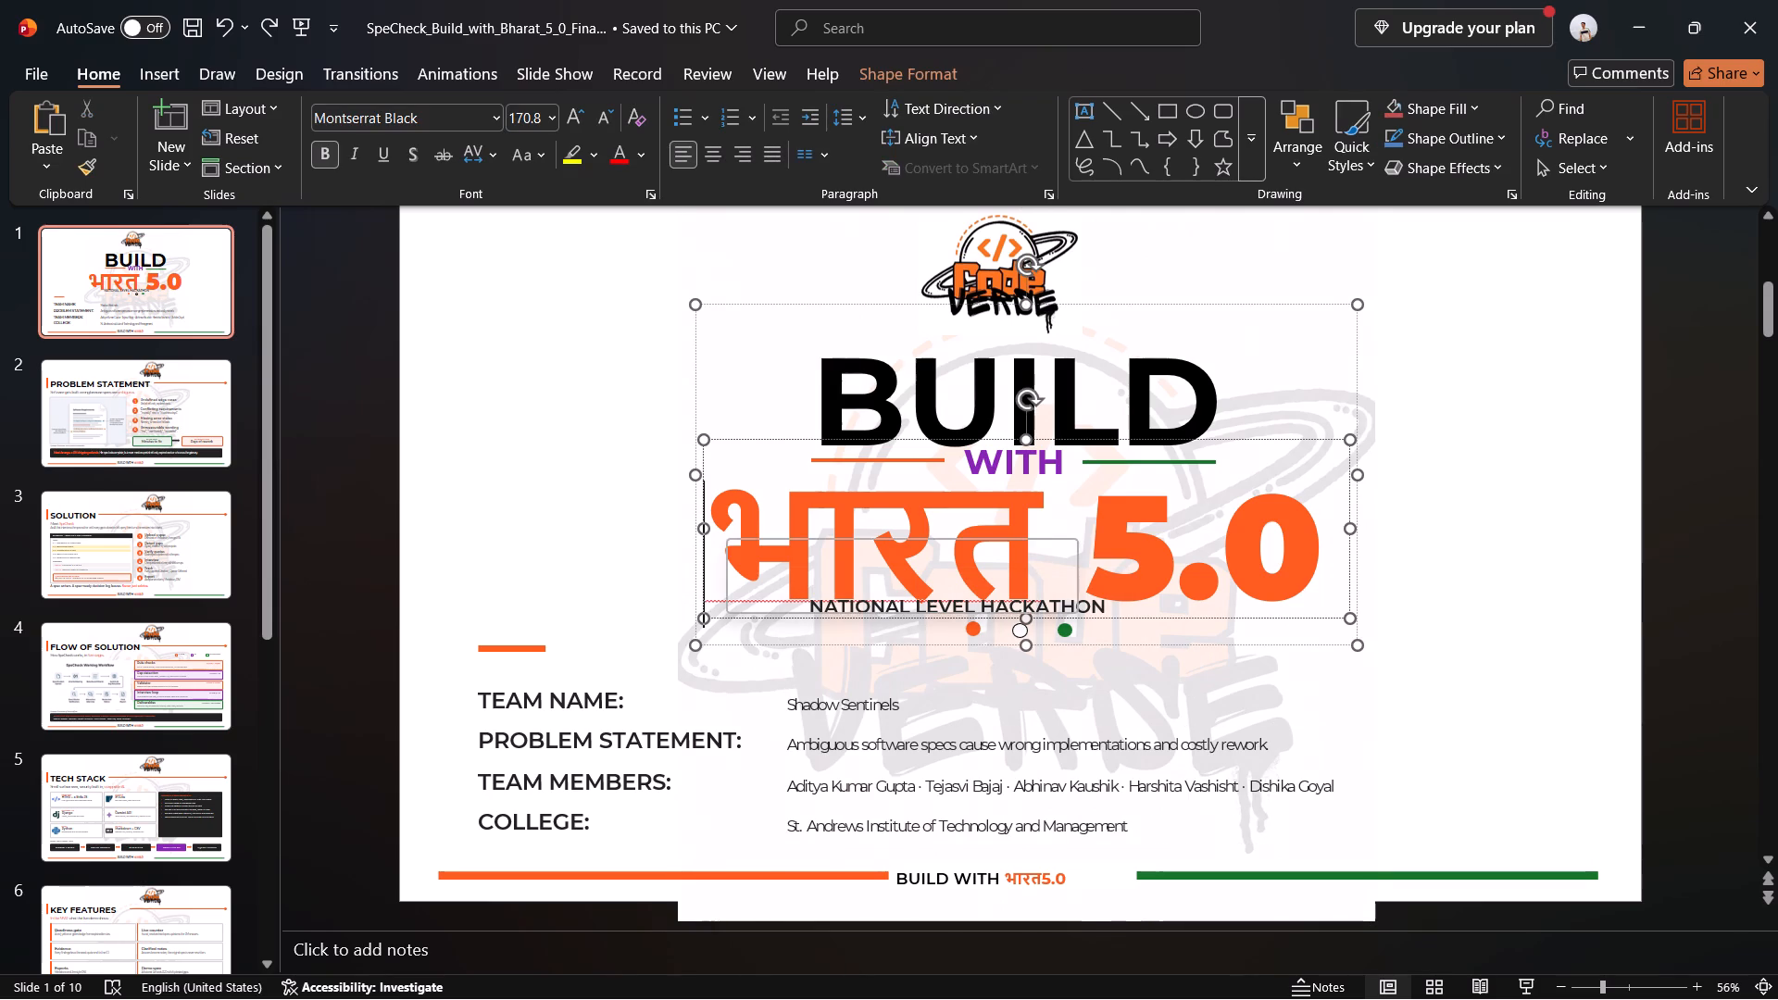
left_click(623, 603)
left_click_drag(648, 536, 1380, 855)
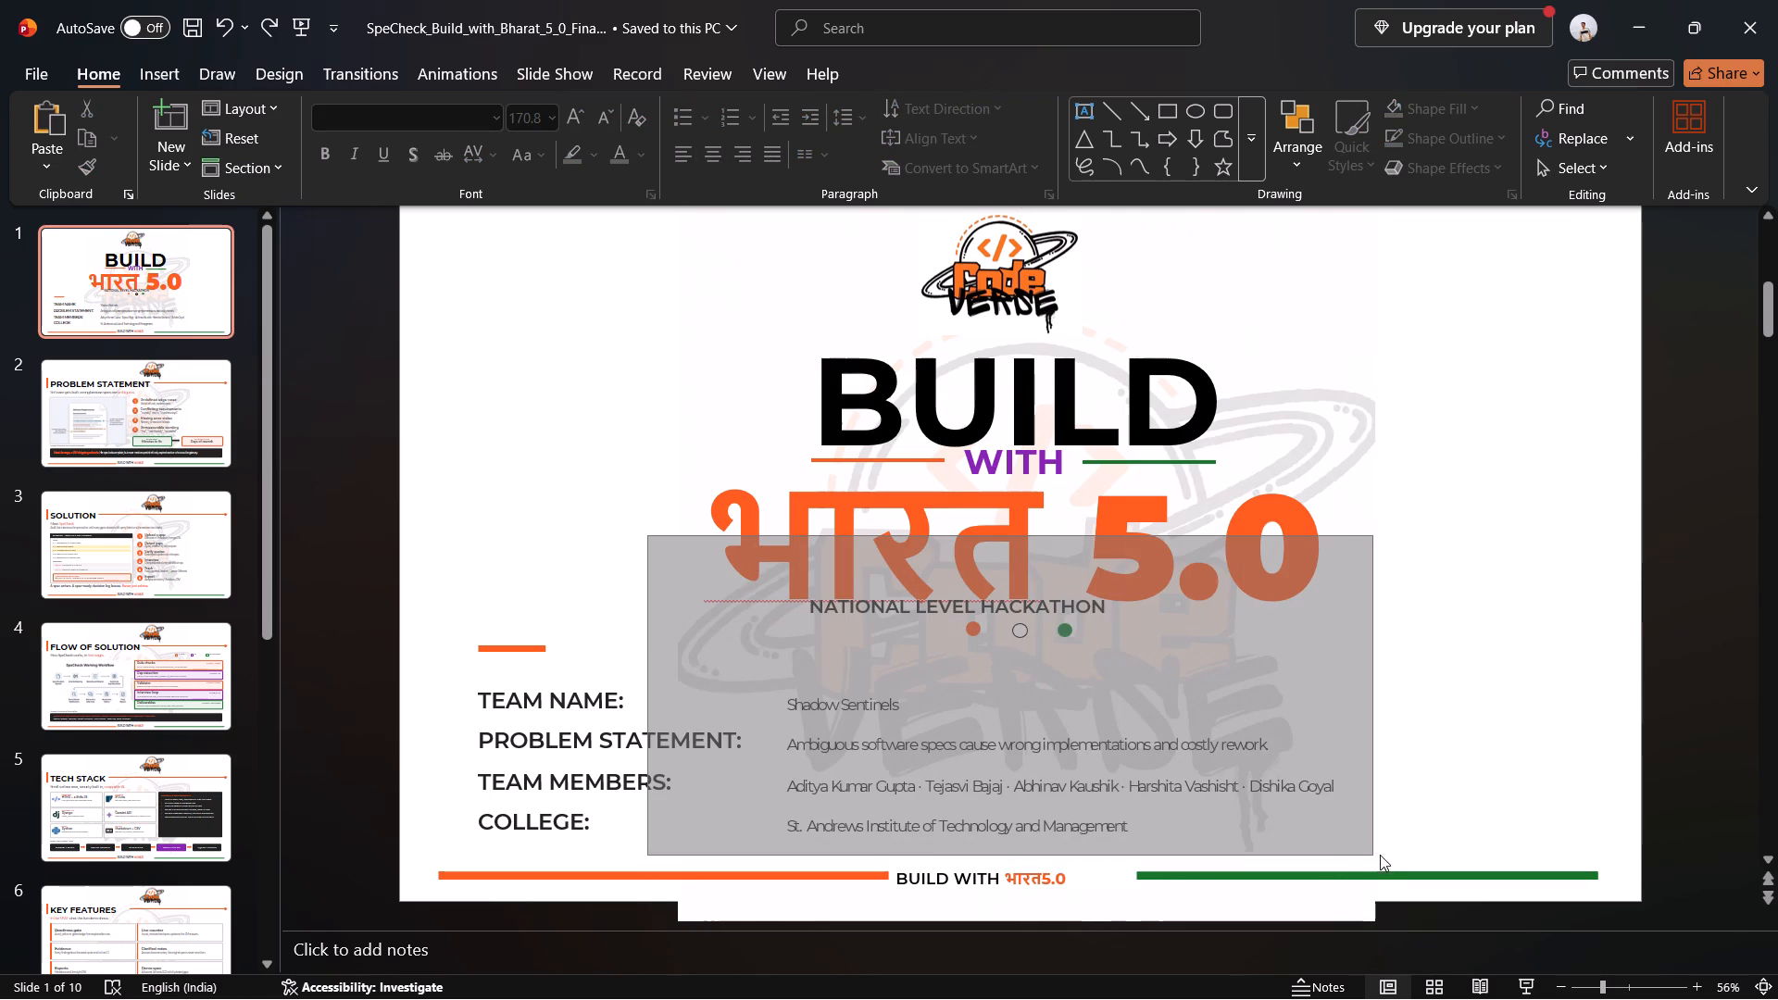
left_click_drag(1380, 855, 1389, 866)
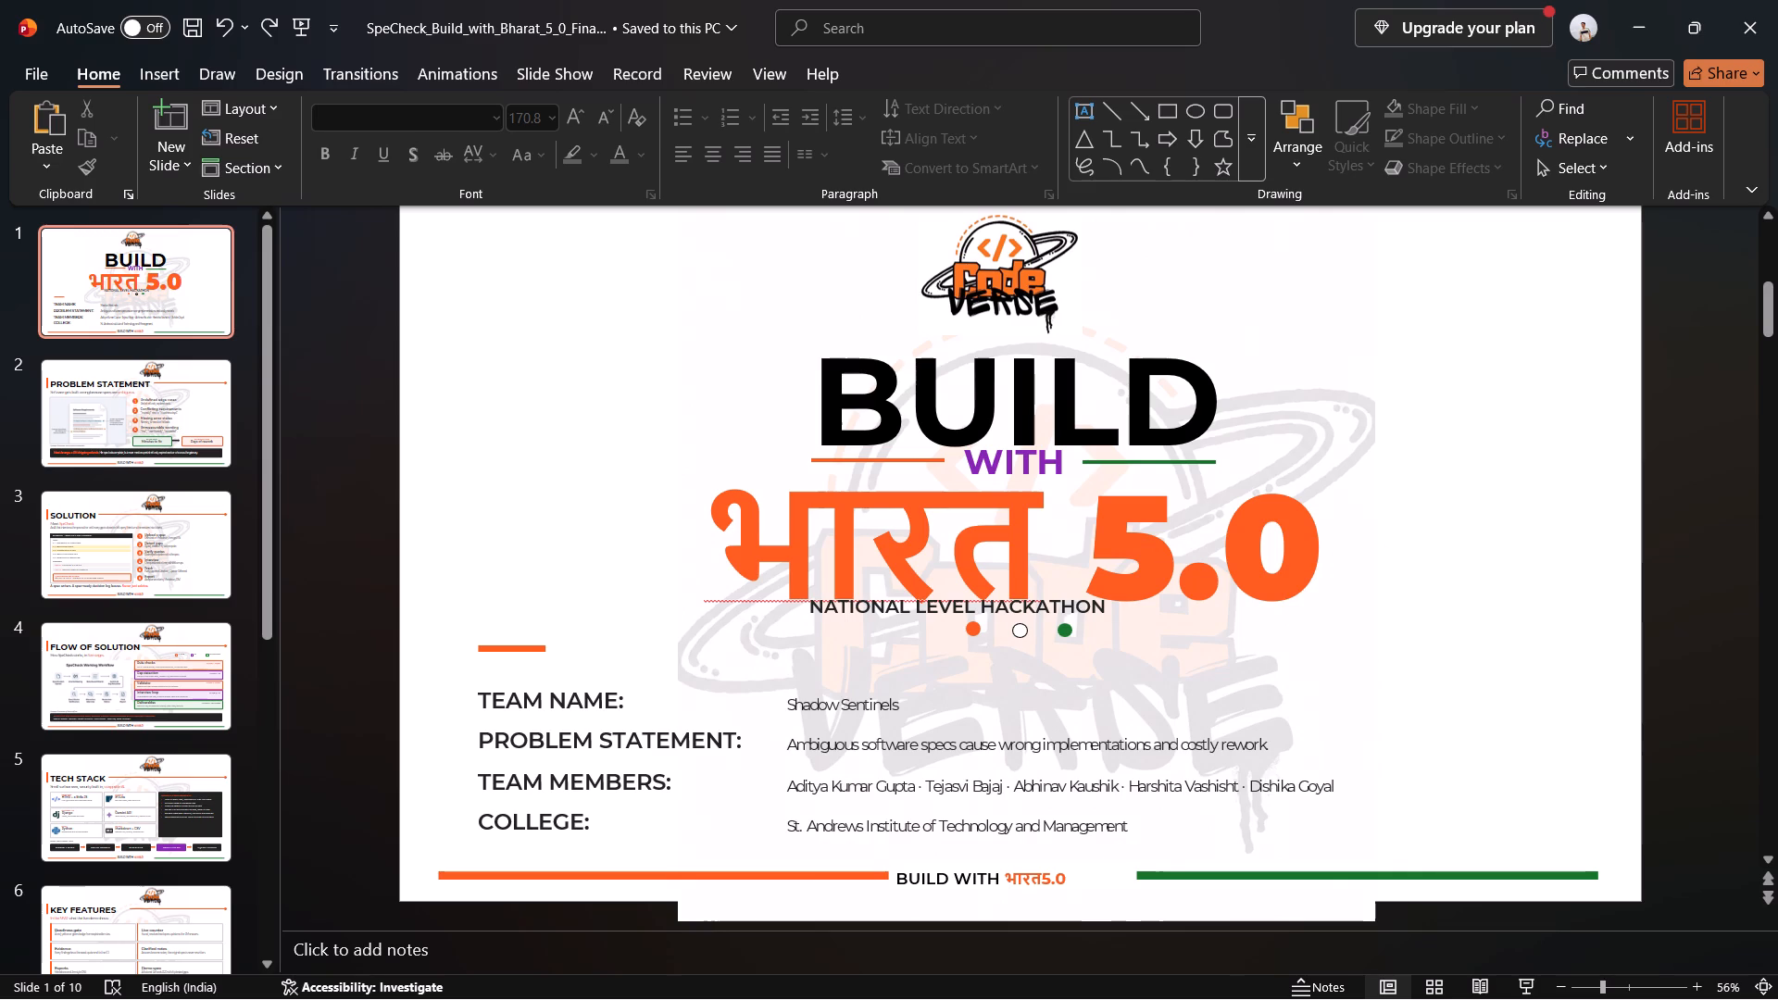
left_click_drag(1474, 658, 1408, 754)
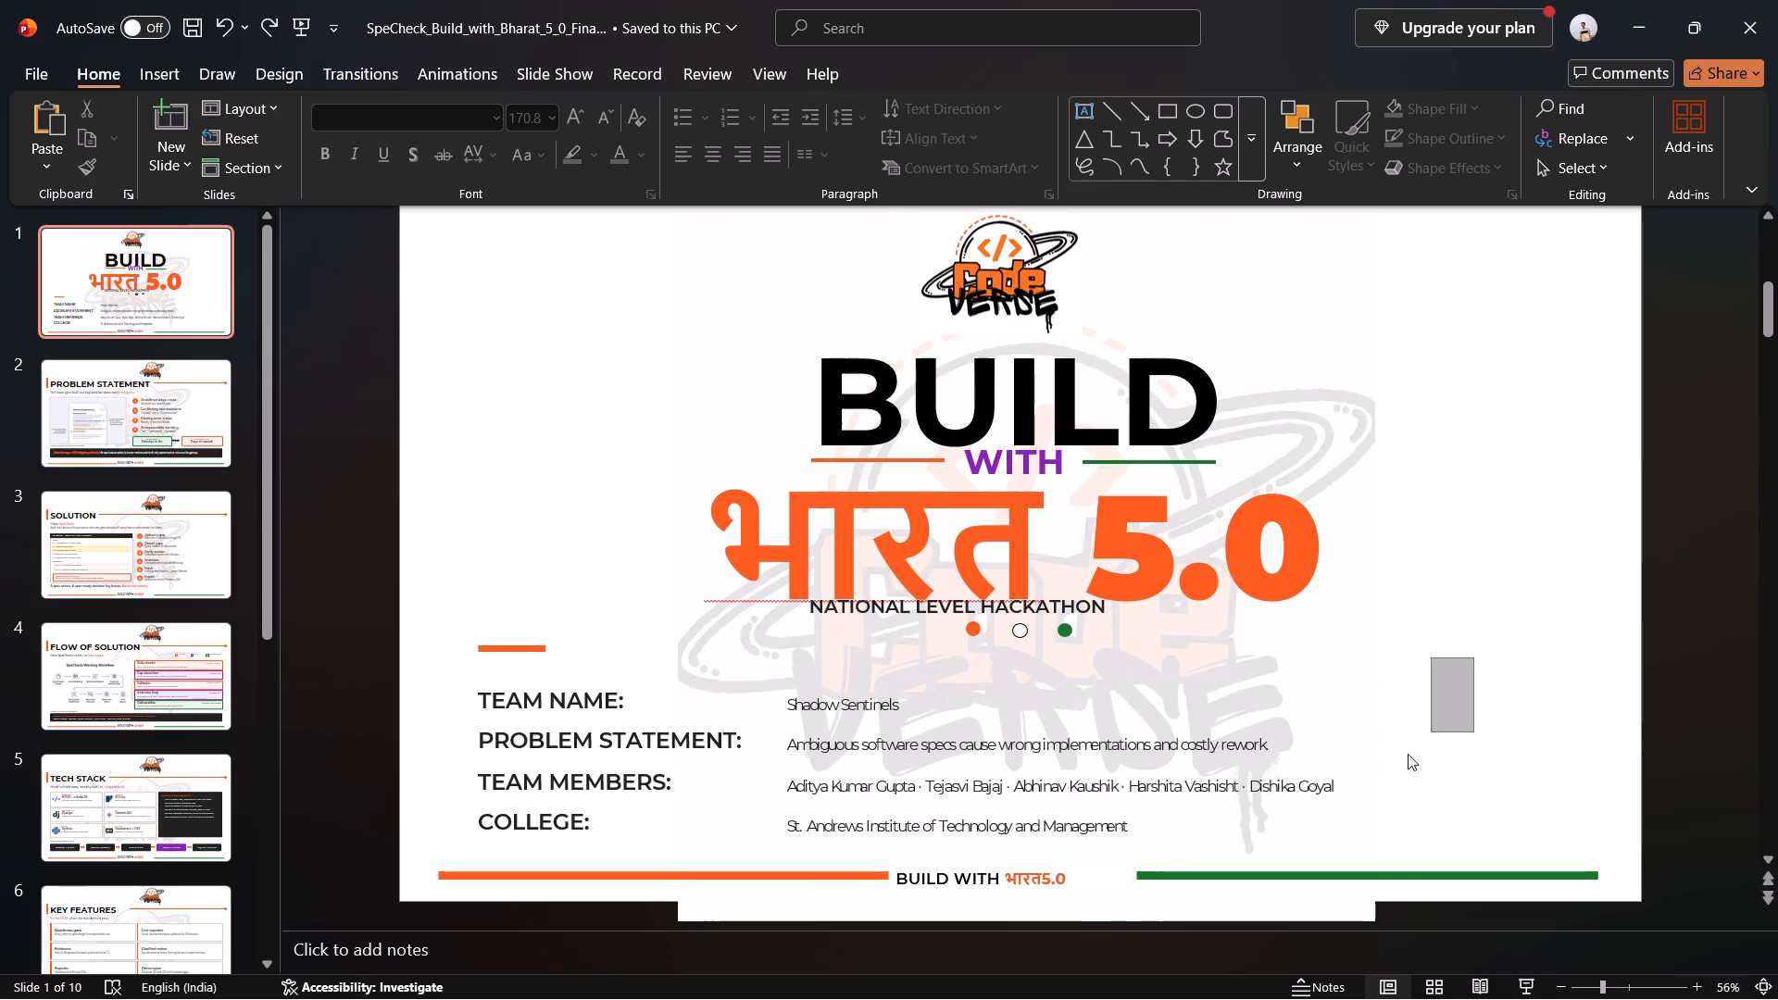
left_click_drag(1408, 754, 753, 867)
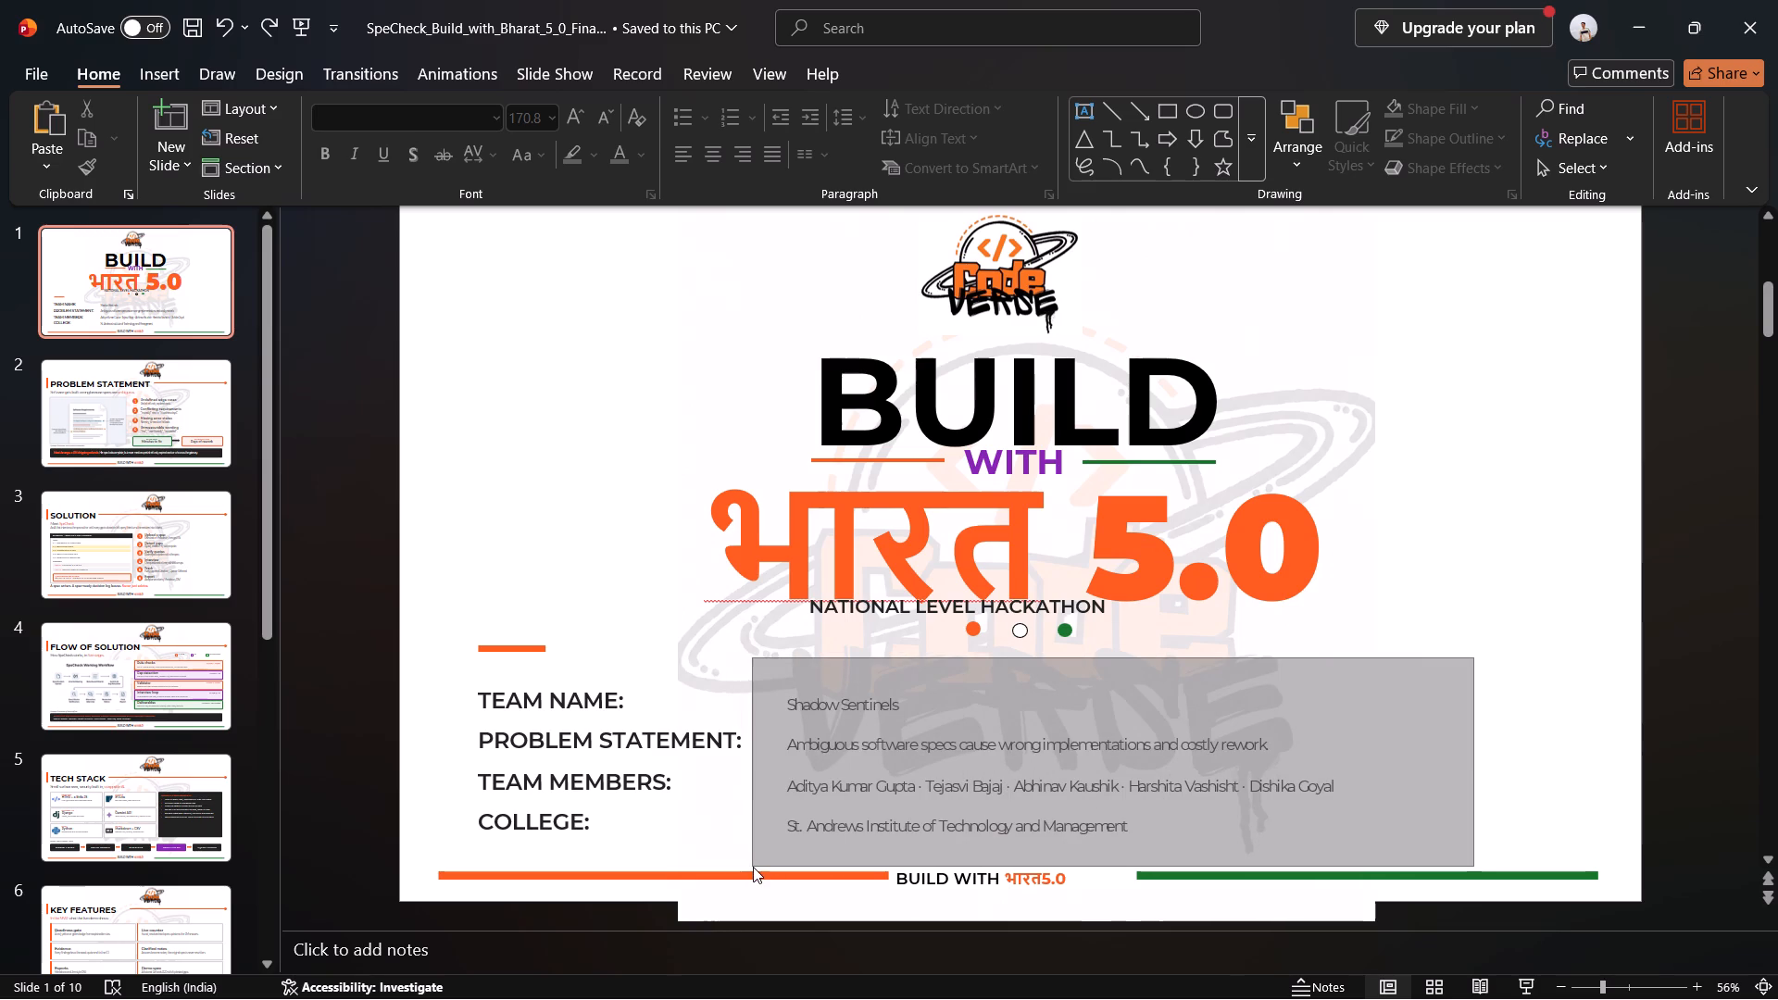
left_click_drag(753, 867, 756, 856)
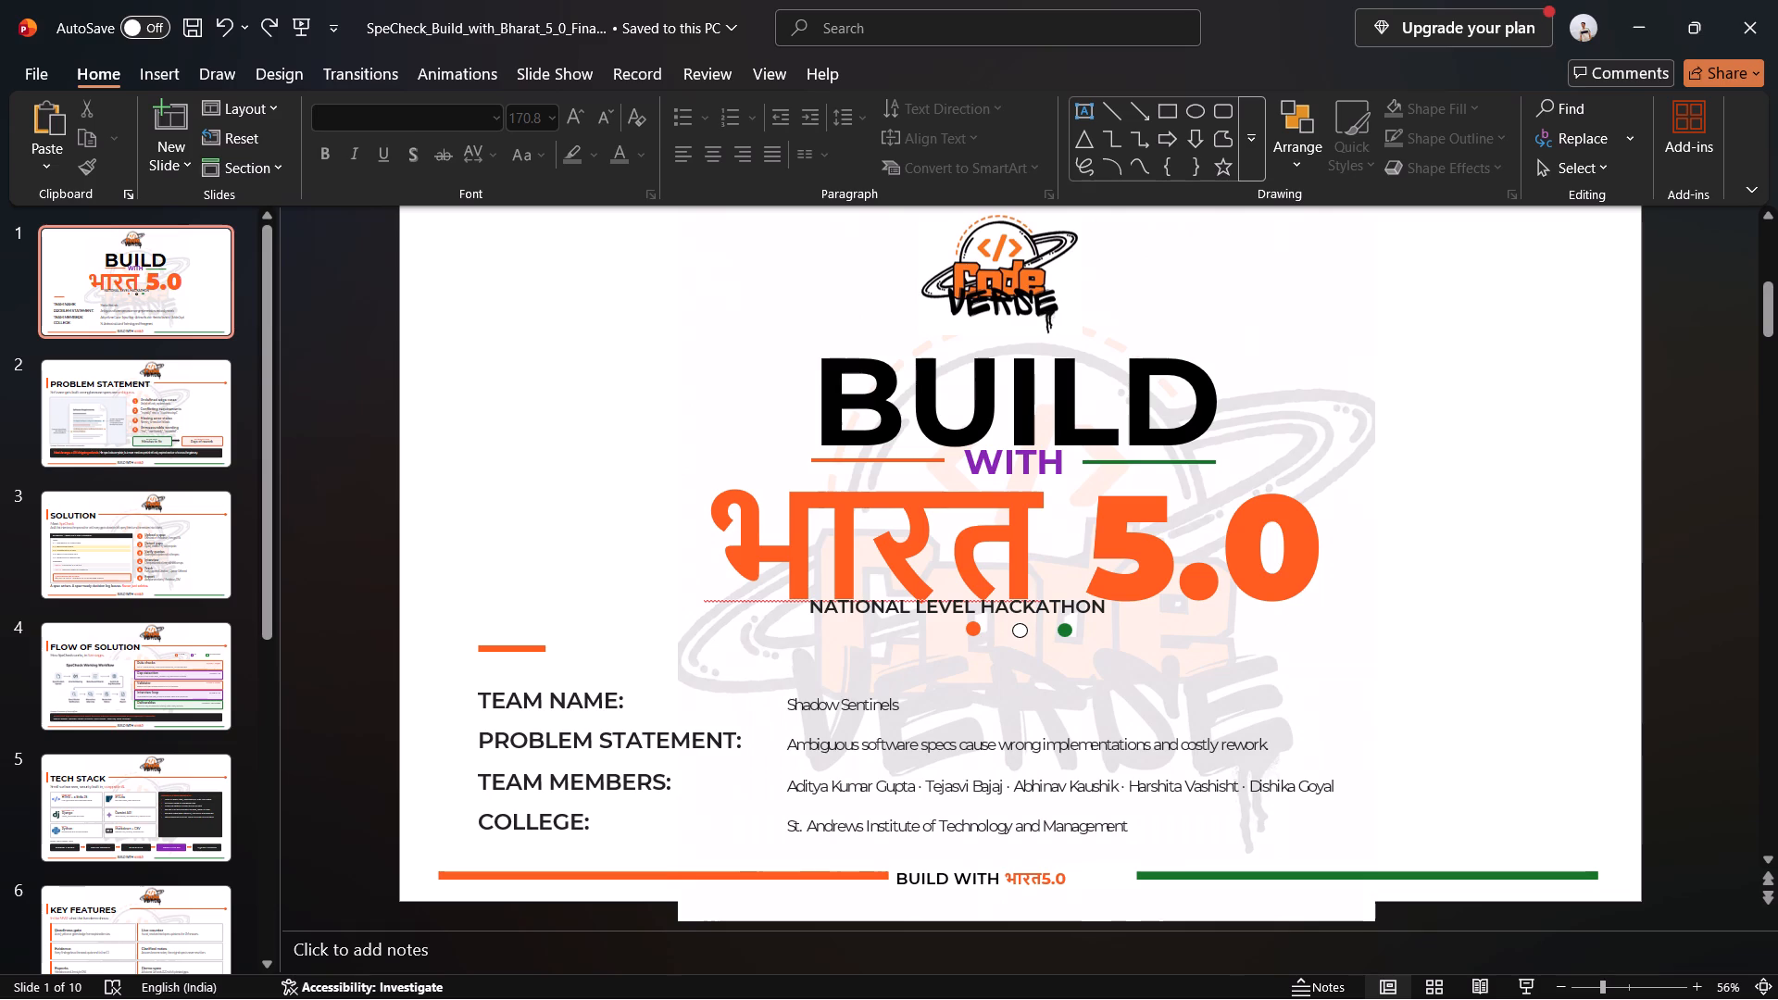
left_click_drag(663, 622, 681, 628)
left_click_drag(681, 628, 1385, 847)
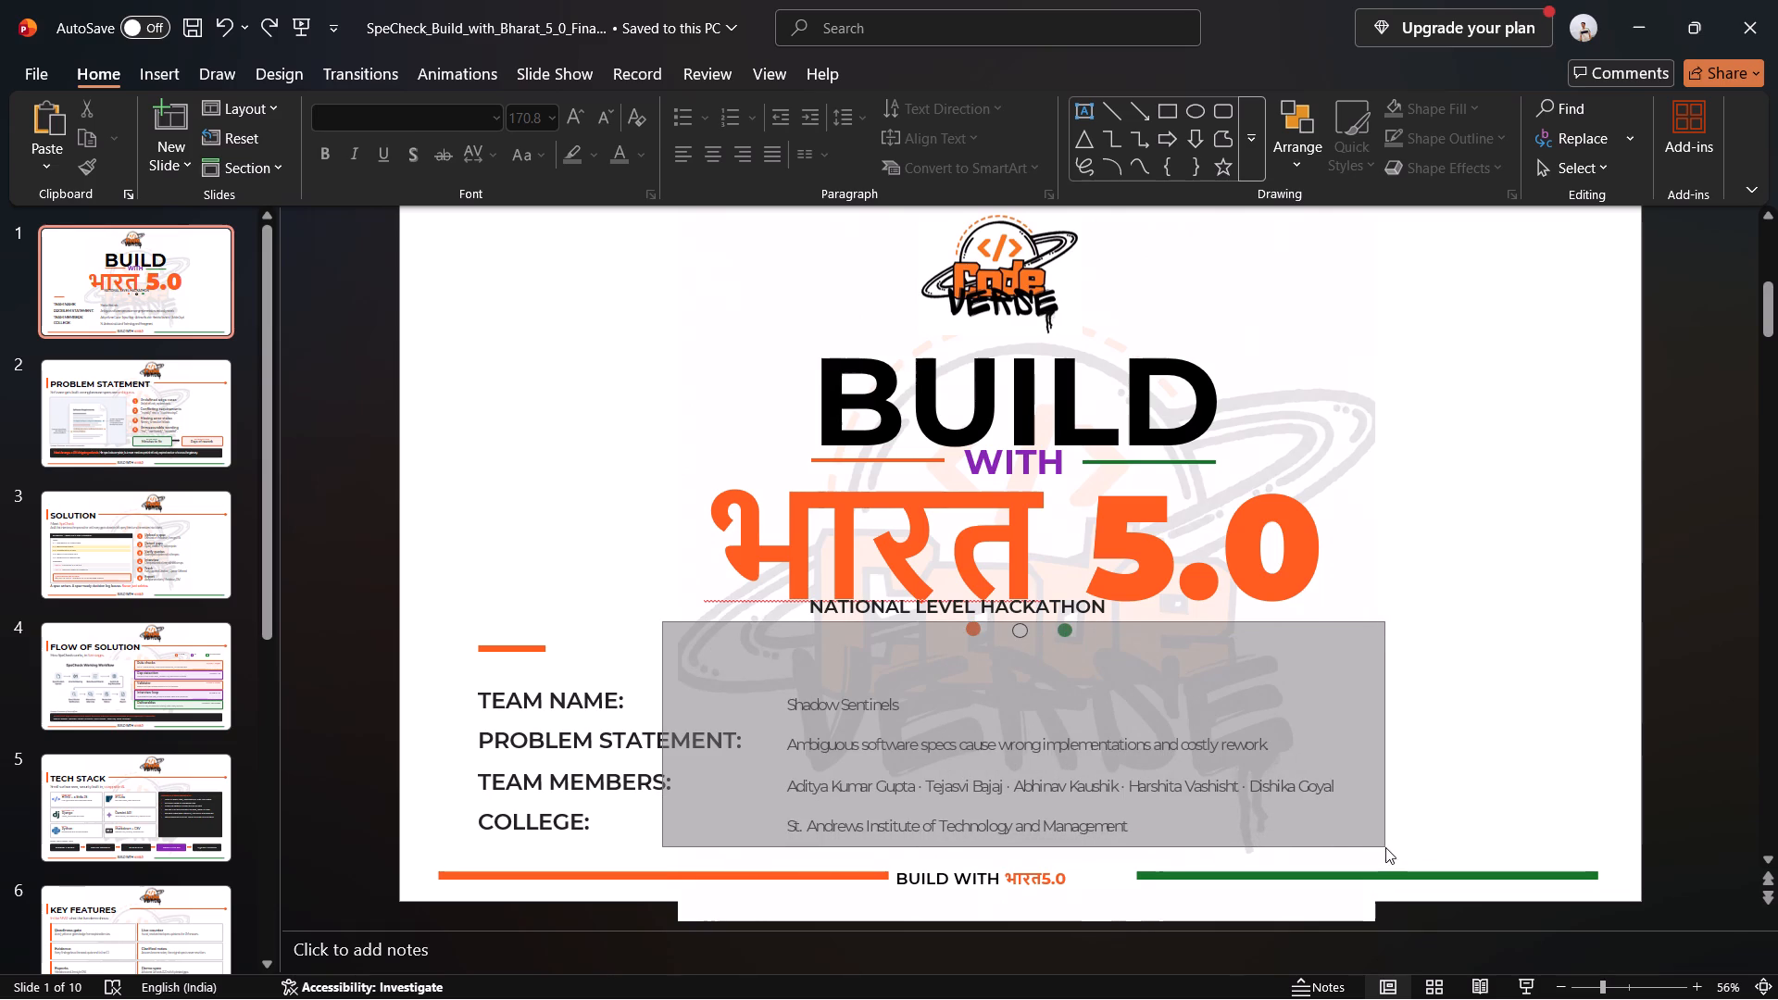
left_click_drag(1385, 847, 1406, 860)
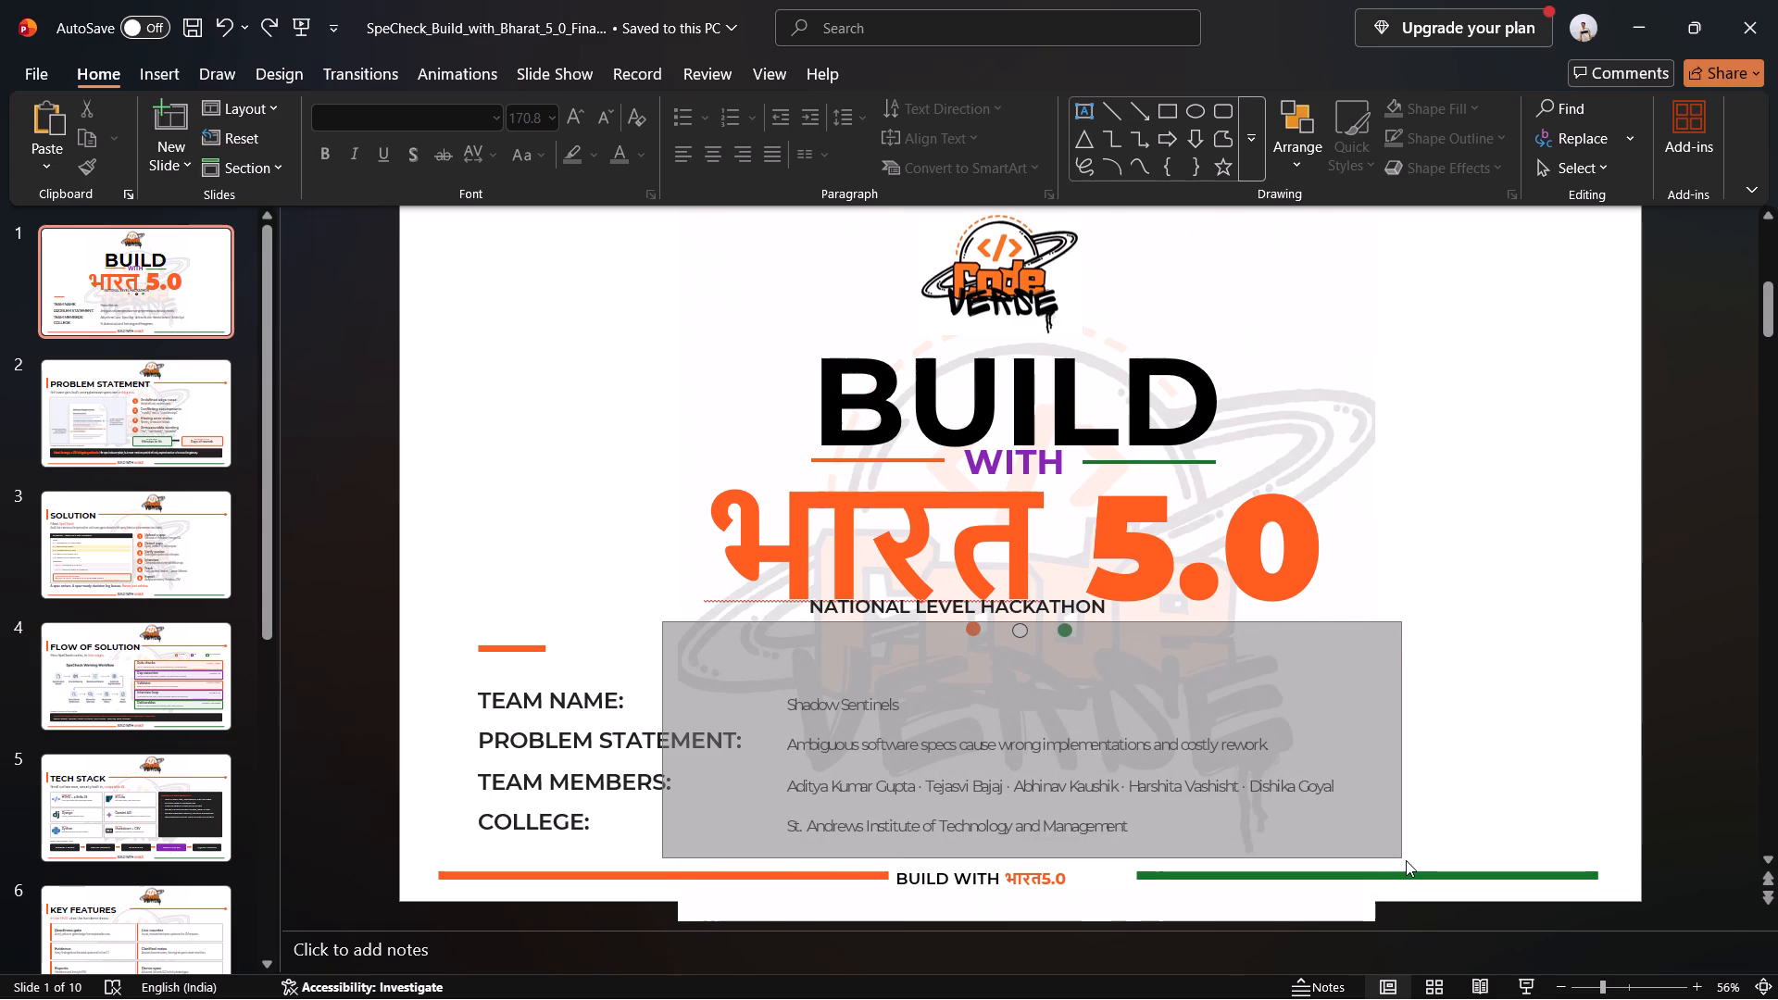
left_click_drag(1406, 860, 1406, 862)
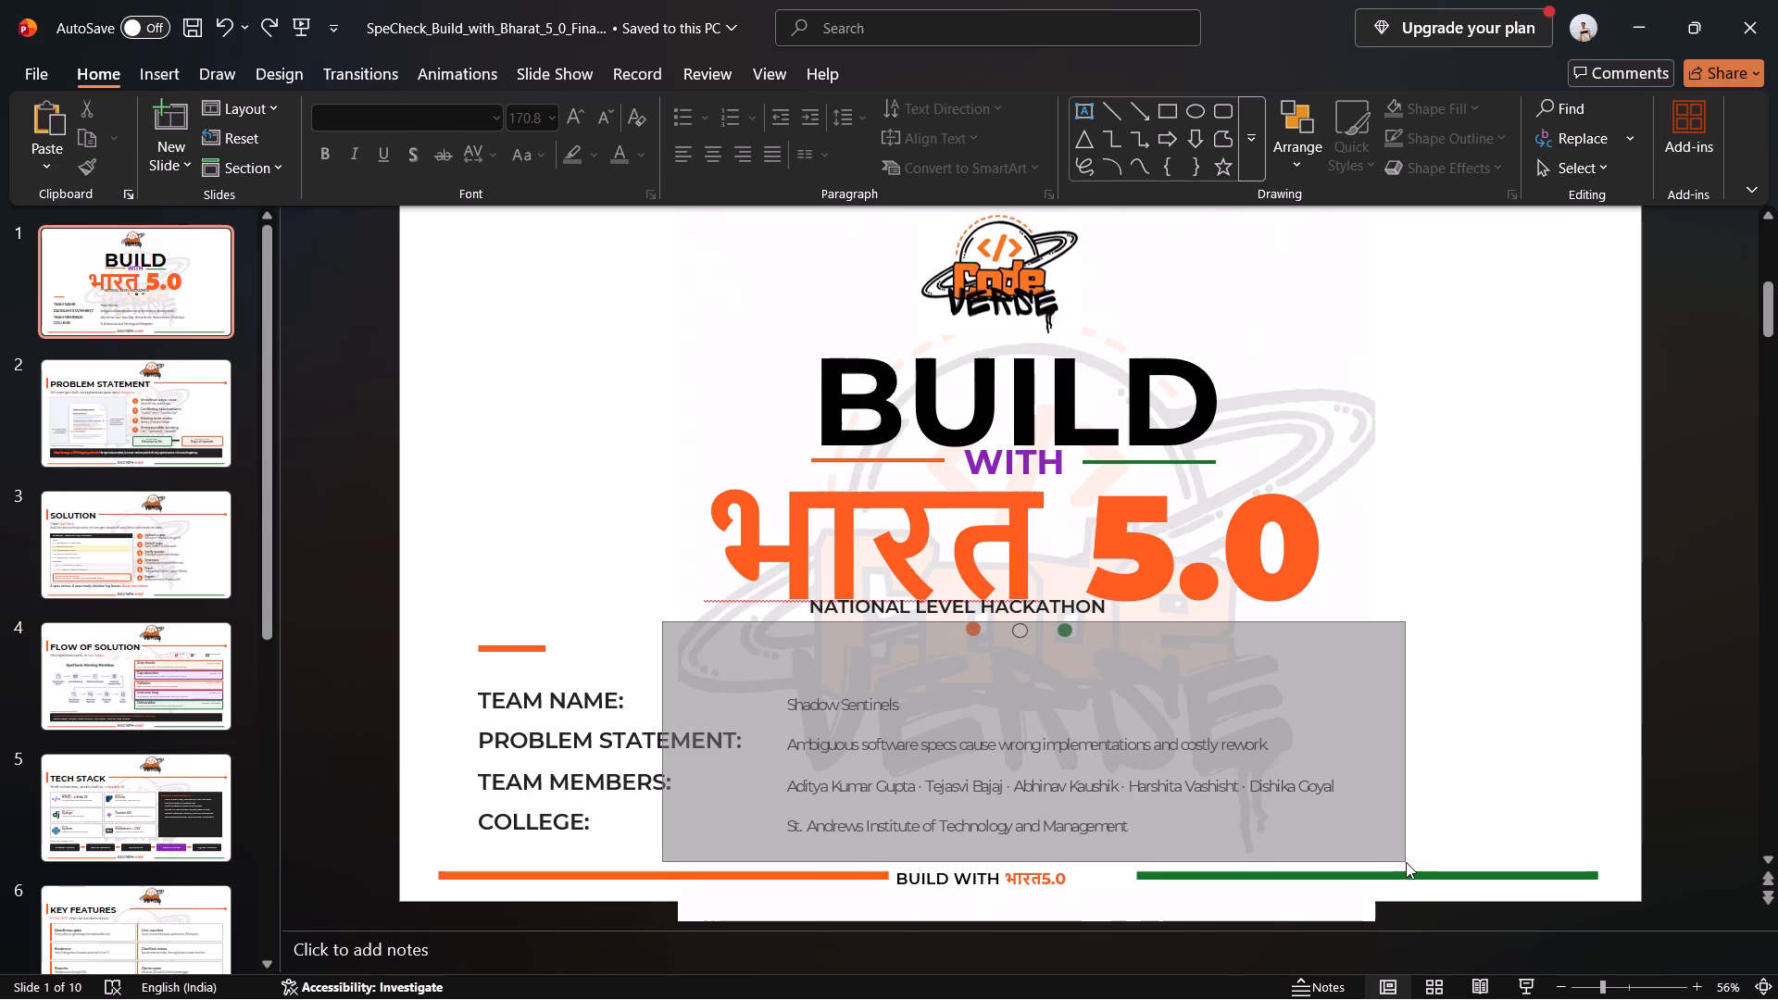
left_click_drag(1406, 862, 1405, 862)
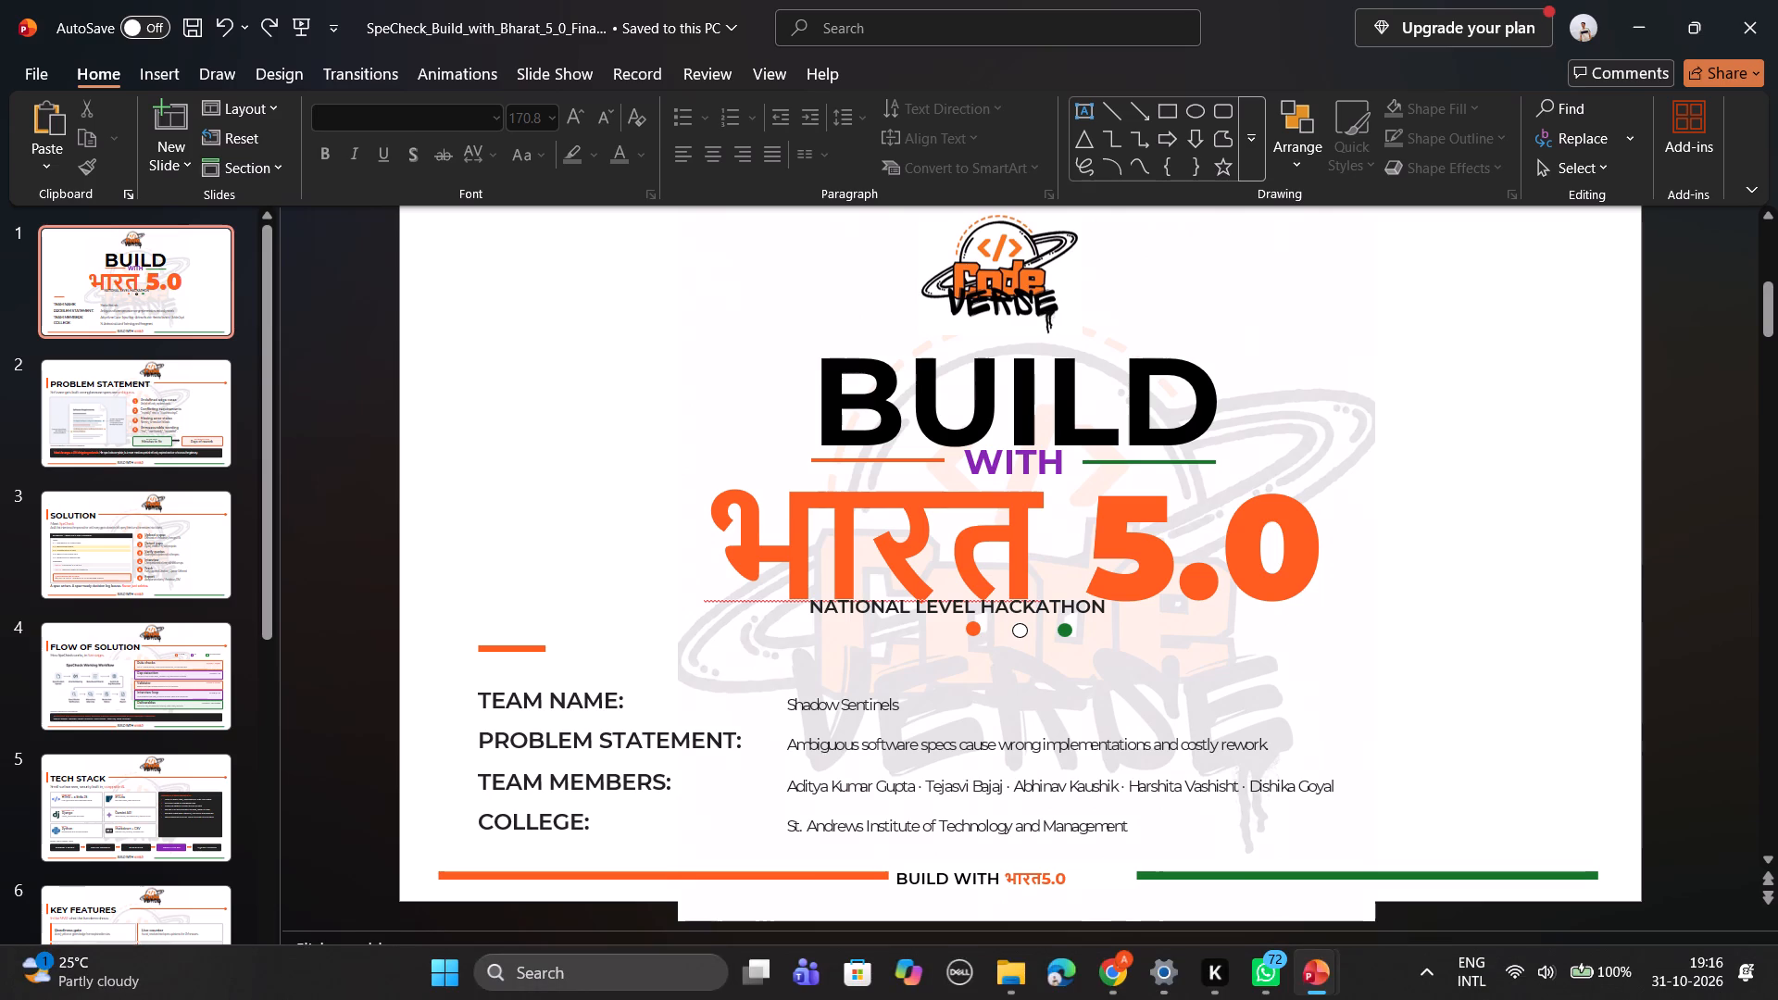
Change the font of the team name value "Shadow Sentinels" on the title slide to Sitka Text Semibold.
left_click(888, 709)
left_click(908, 708)
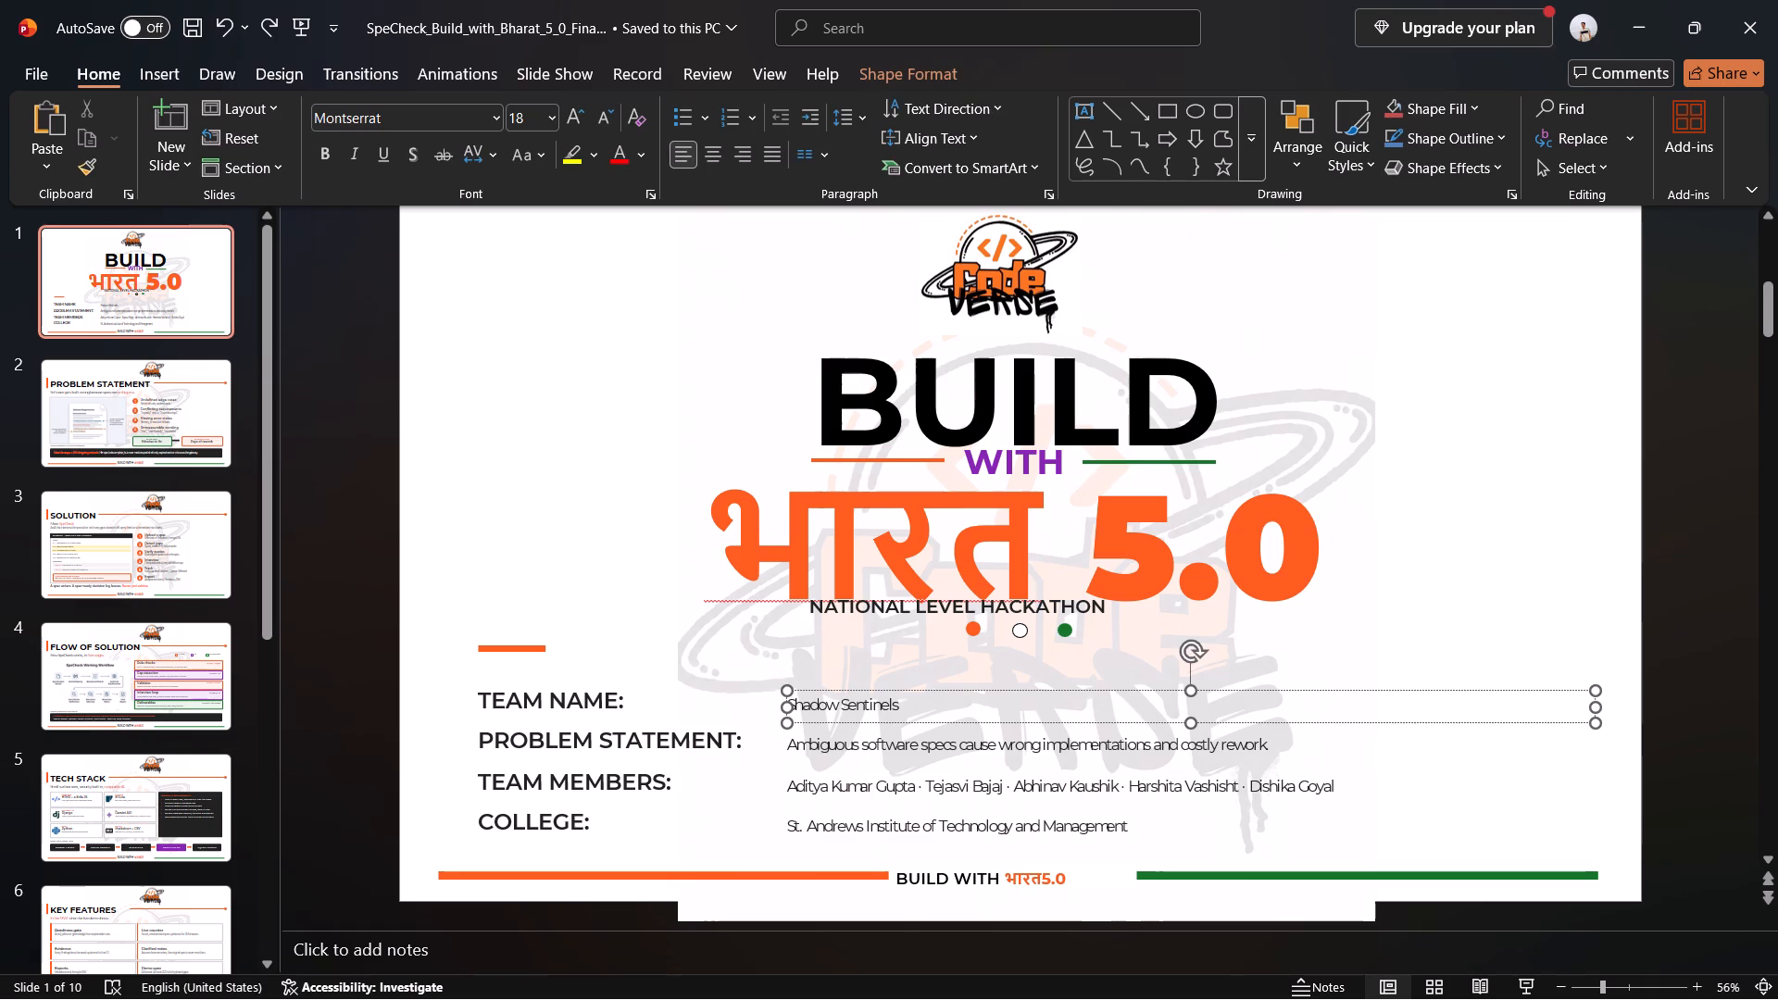
left_click_drag(908, 703, 891, 702)
key("ctrl+z")
left_click(1277, 743)
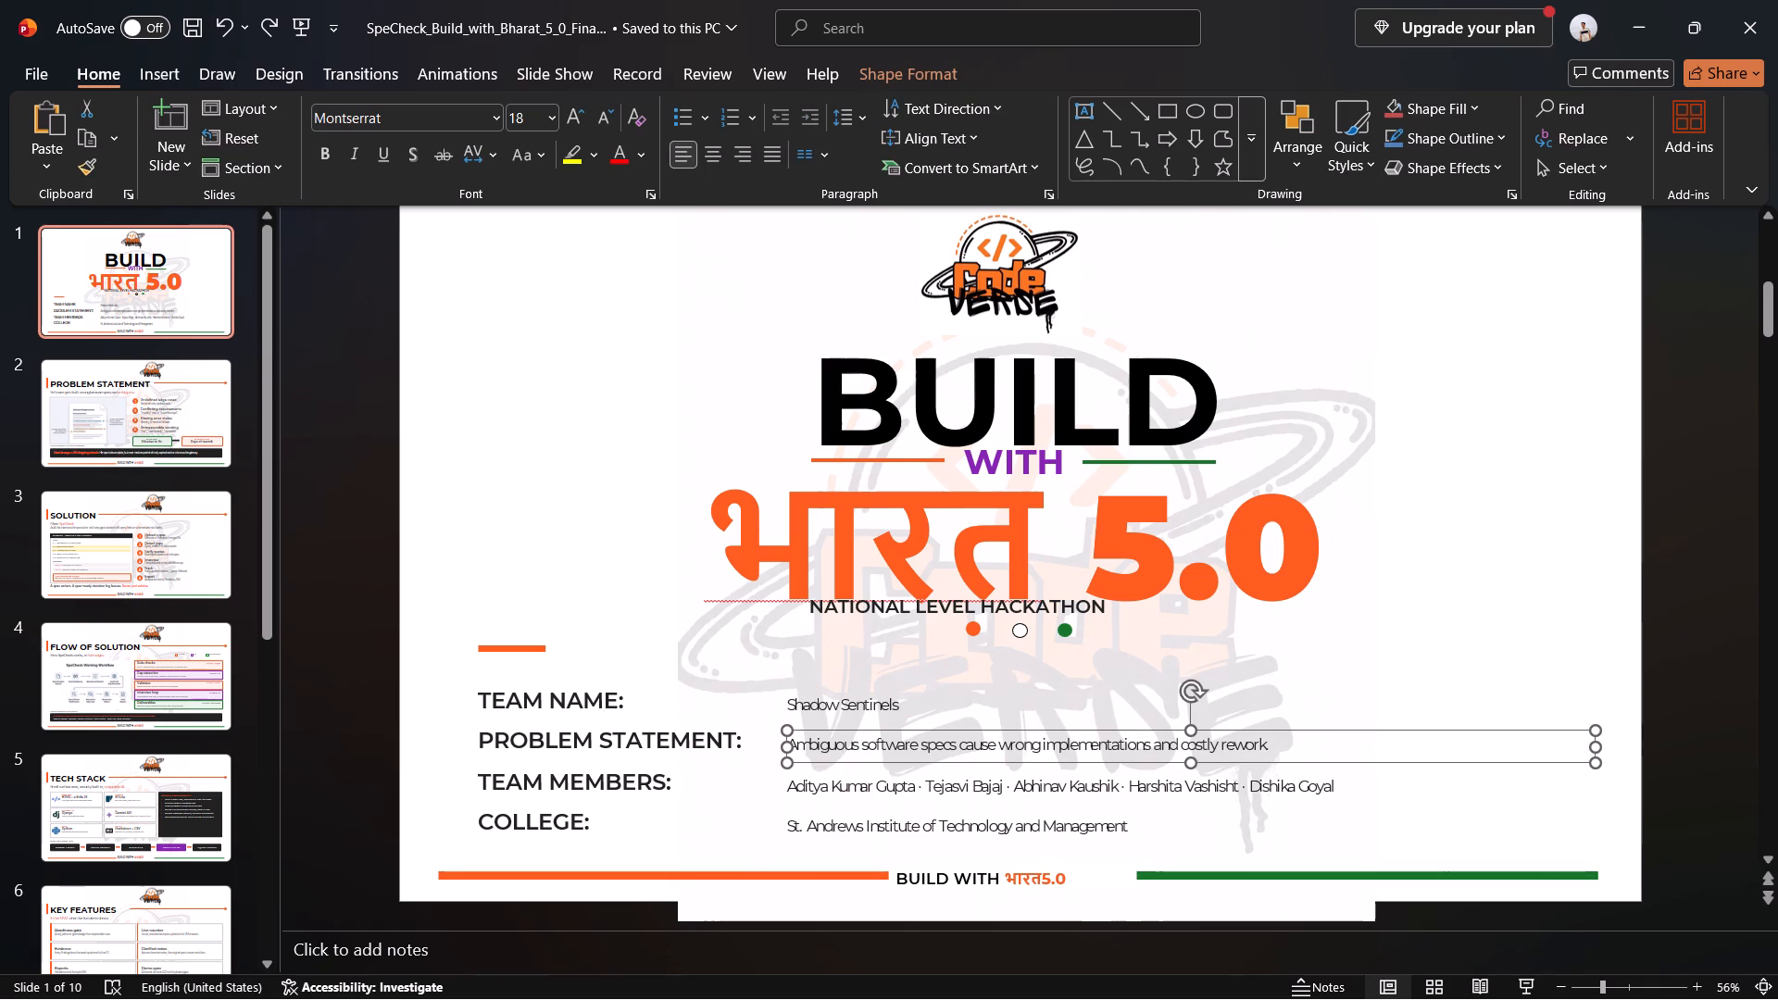
left_click(795, 685)
left_click(889, 699)
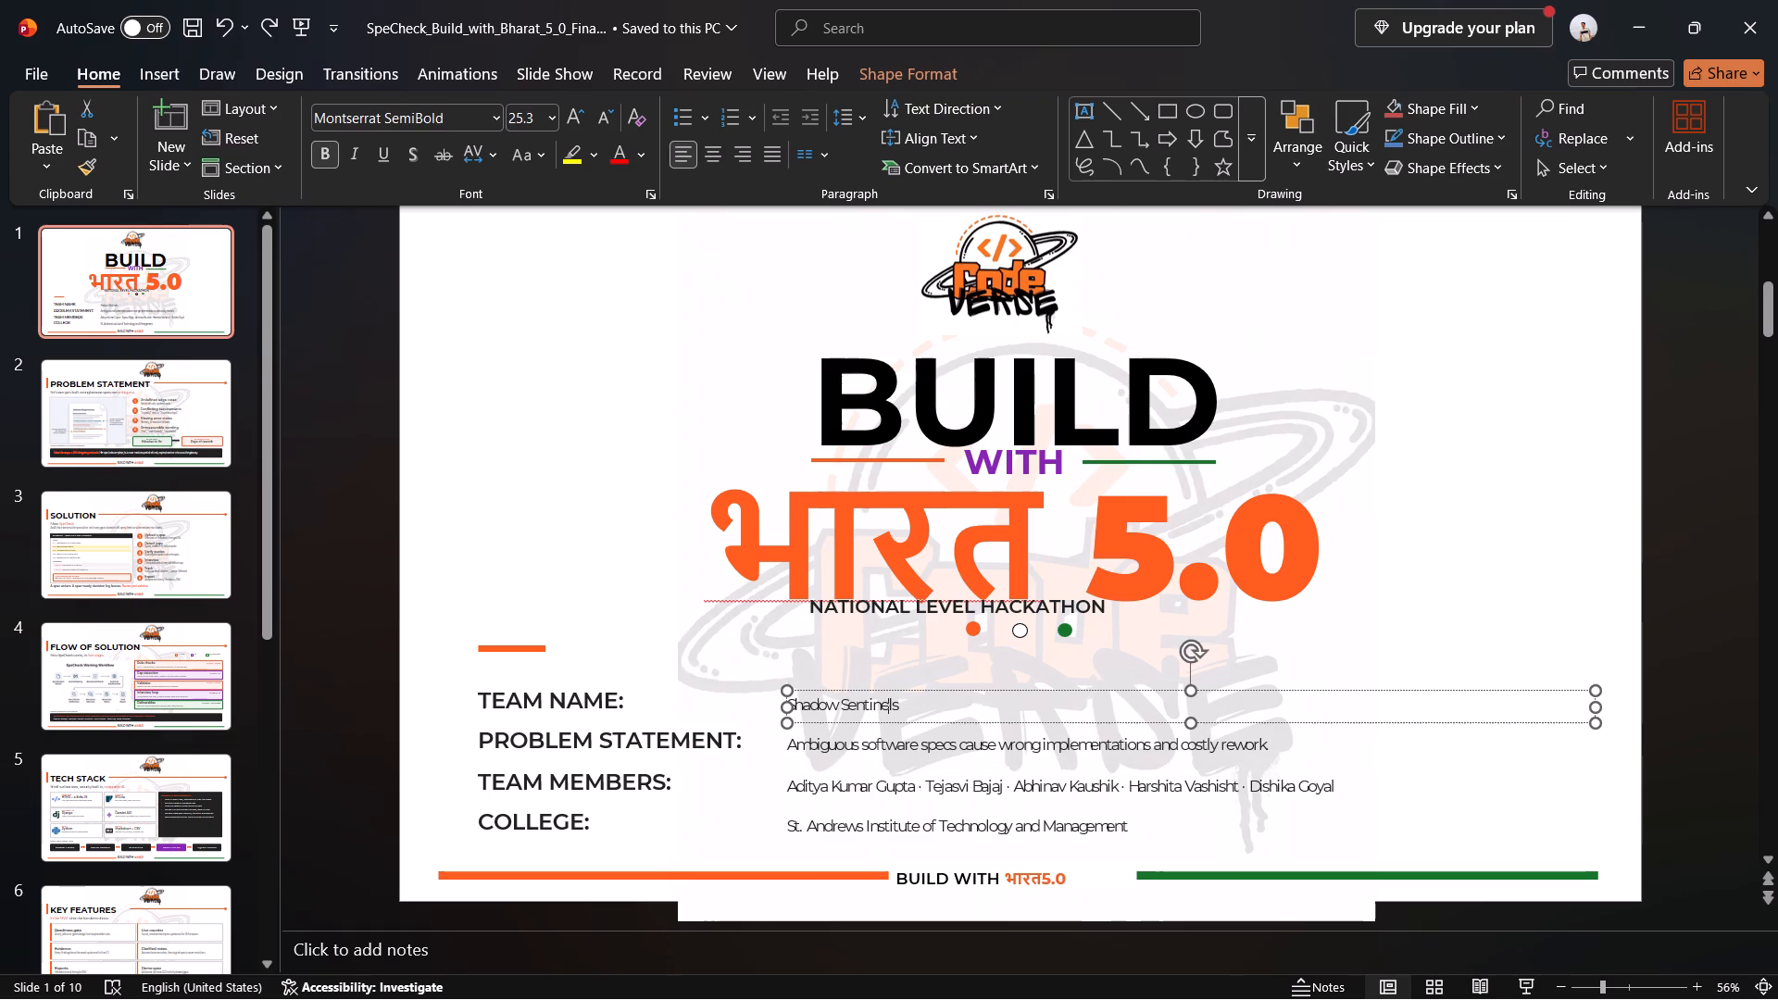
key("ctrl+a")
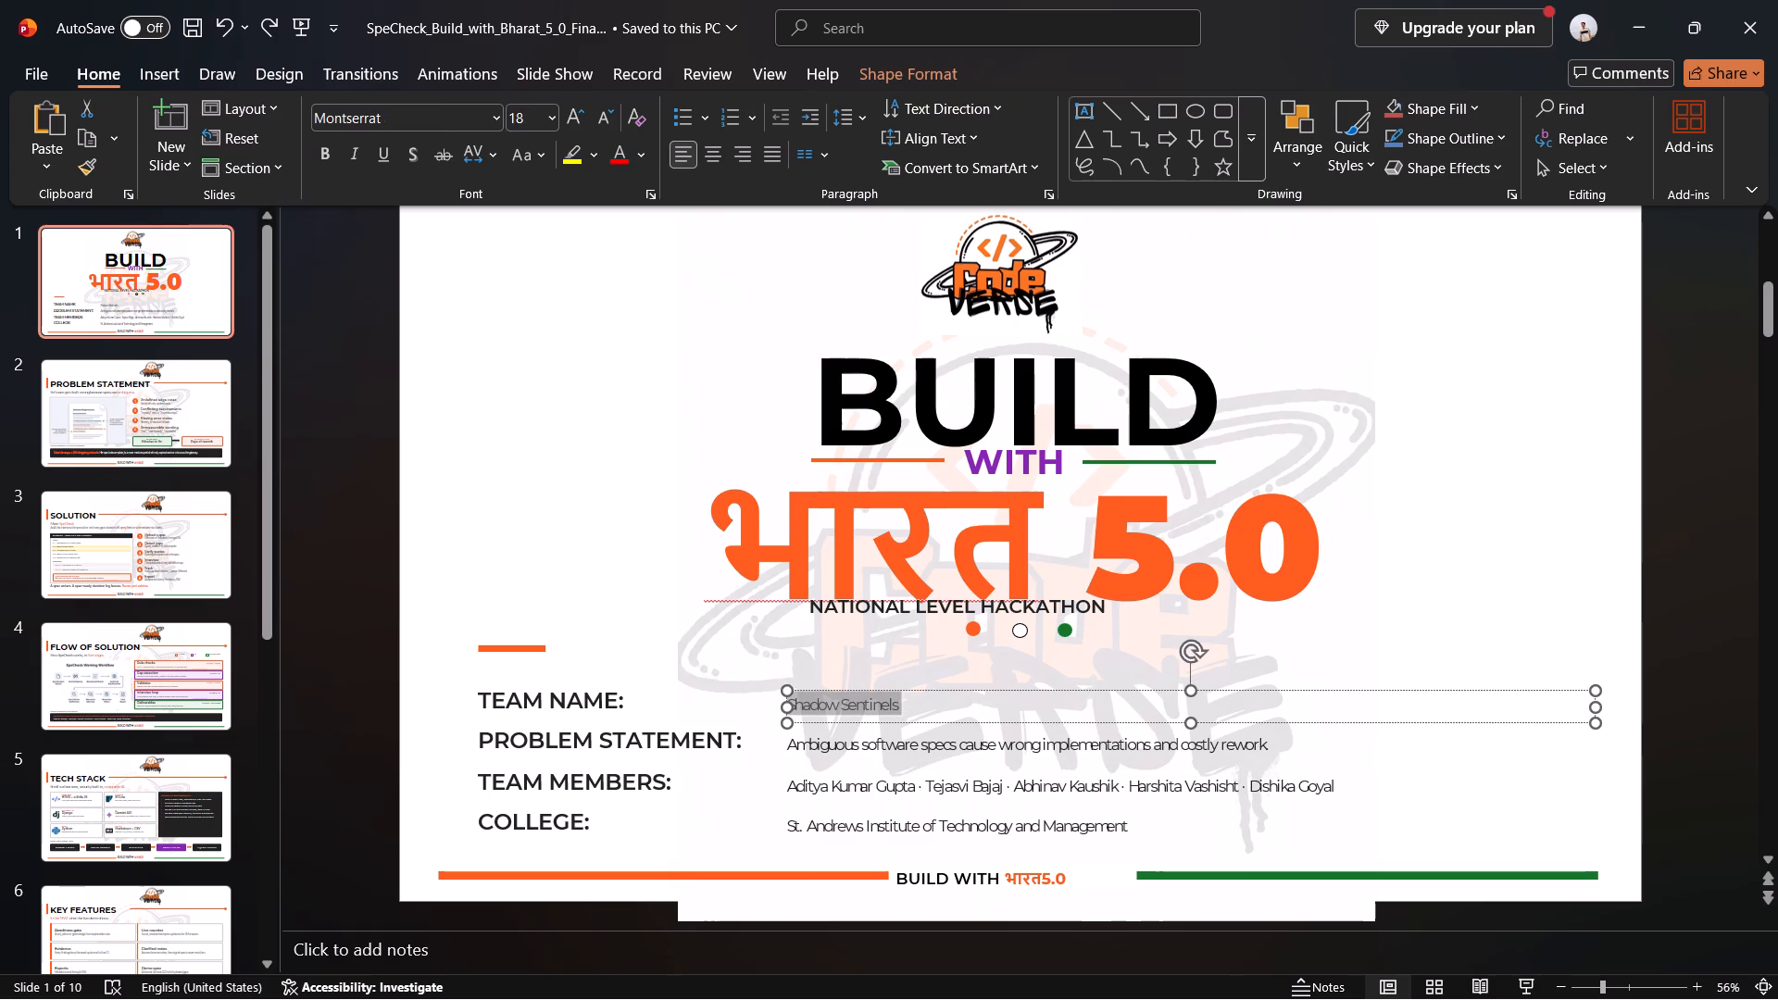
left_click(491, 116)
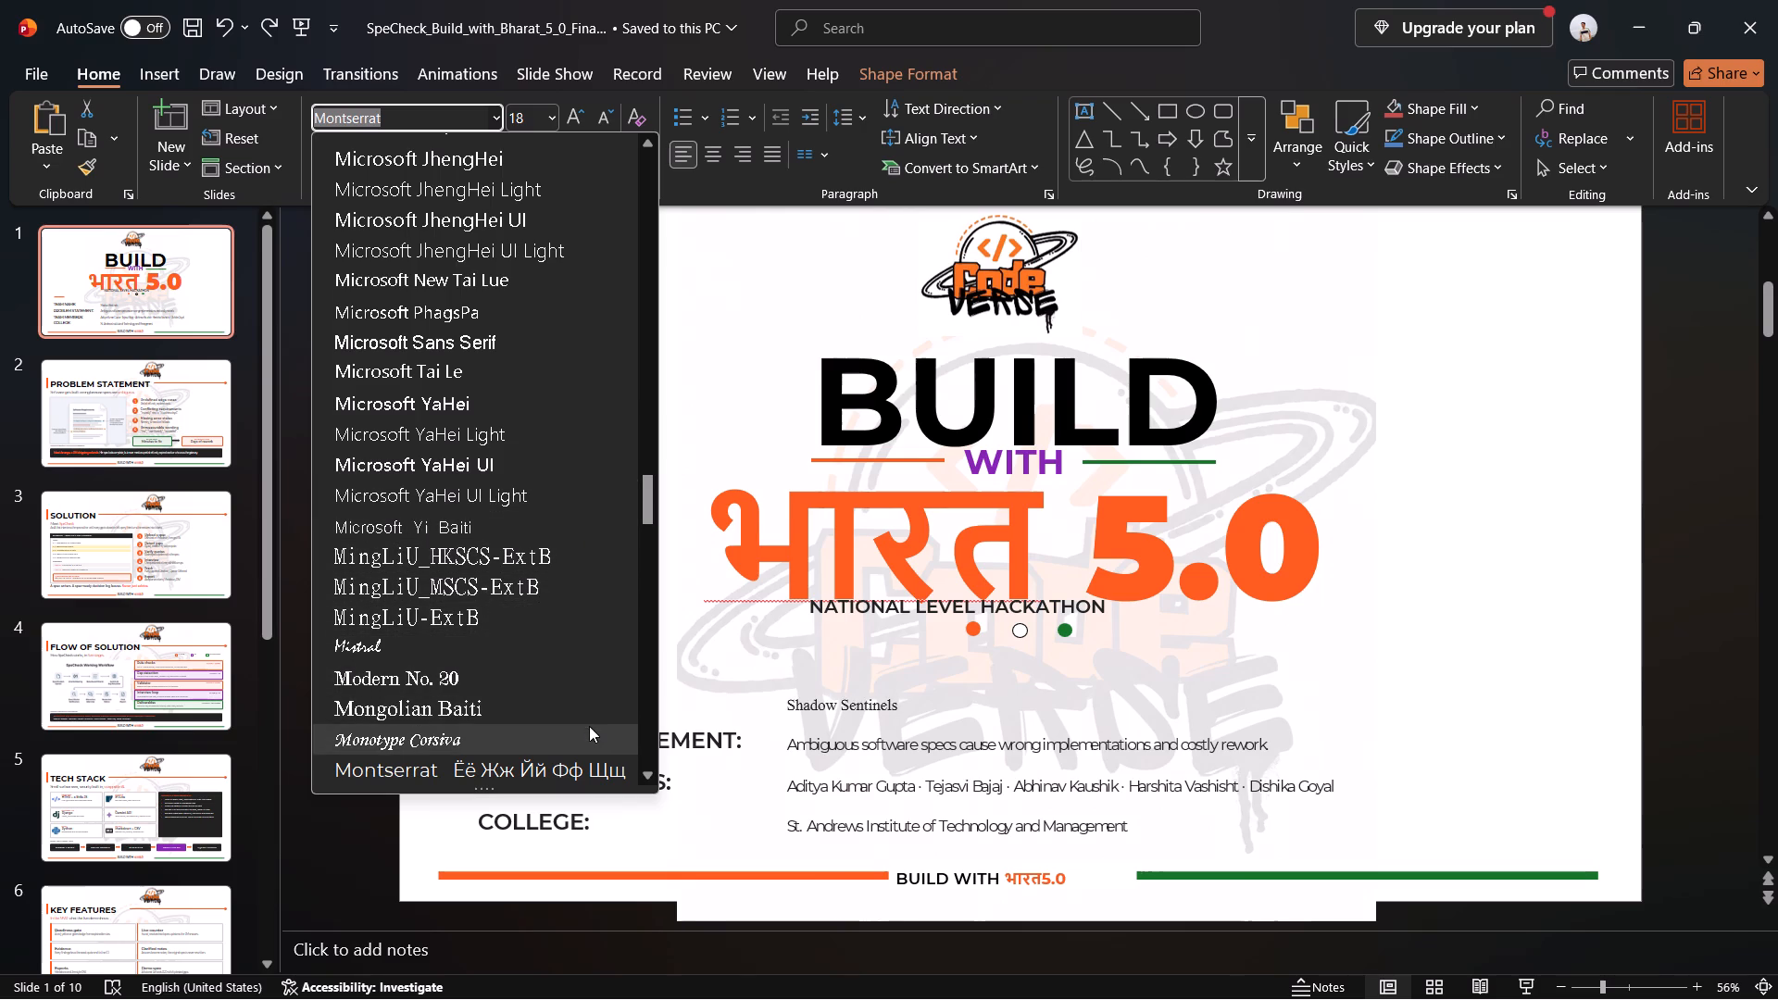
scroll(562, 599, "down", 5)
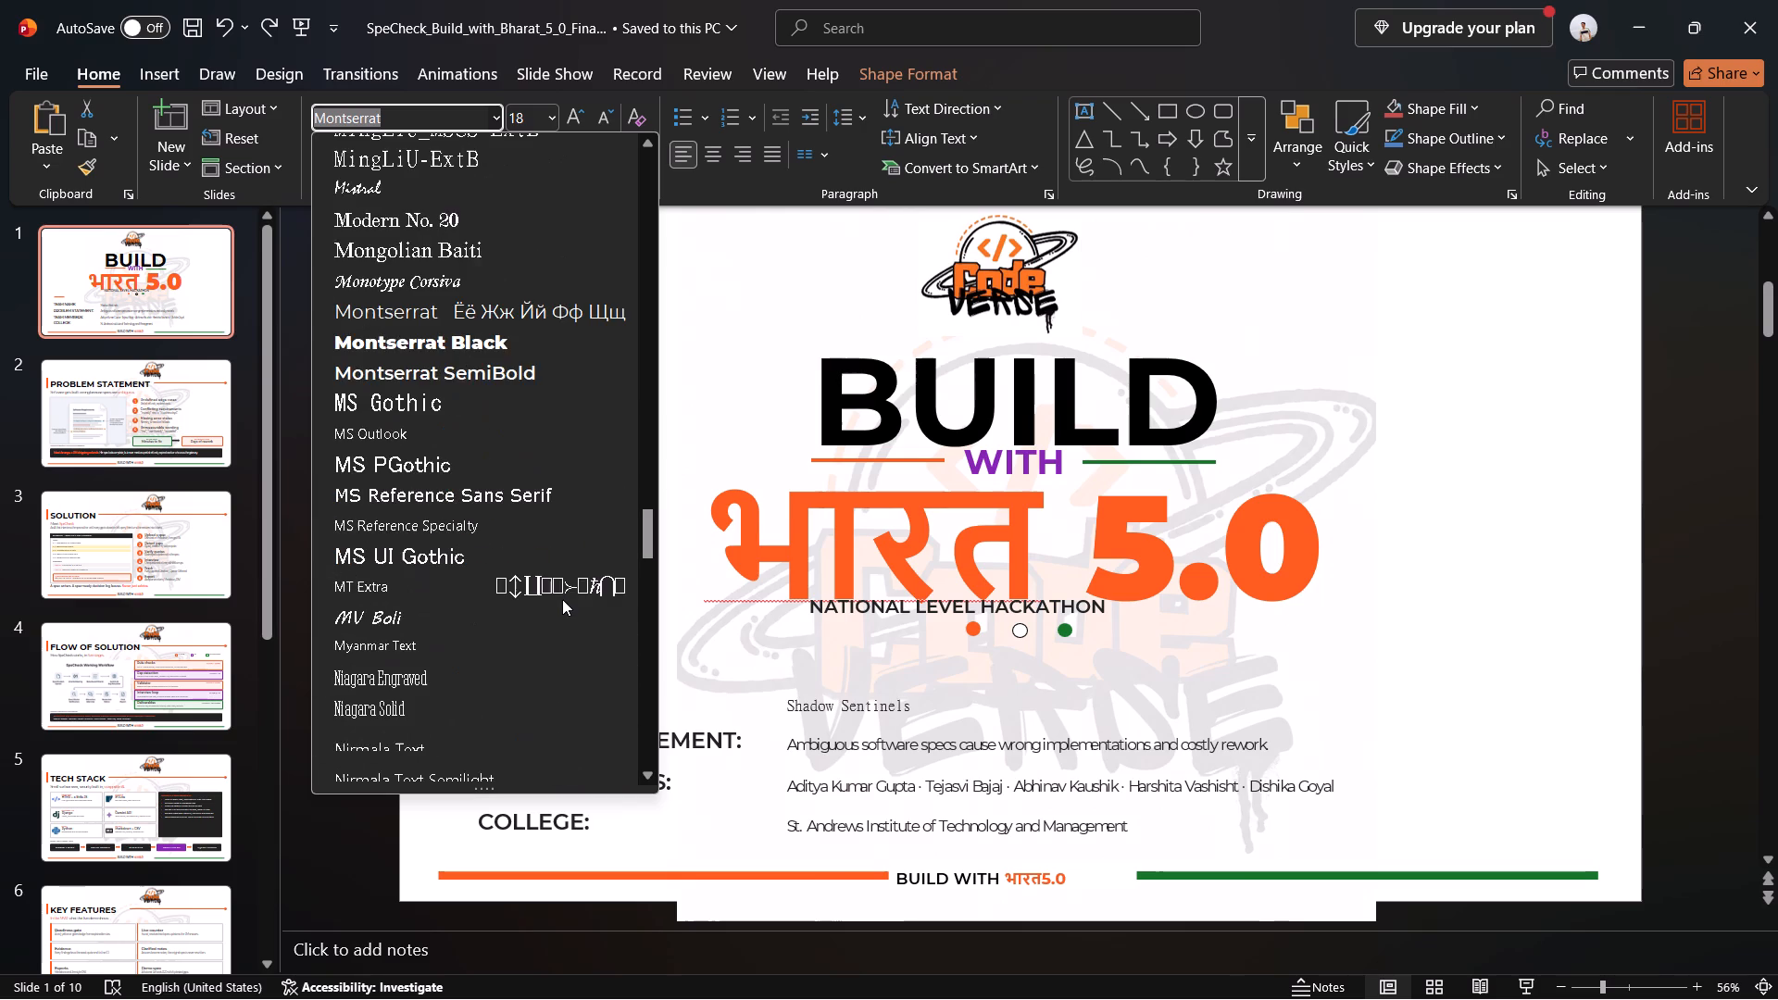
scroll(562, 599, "down", 19)
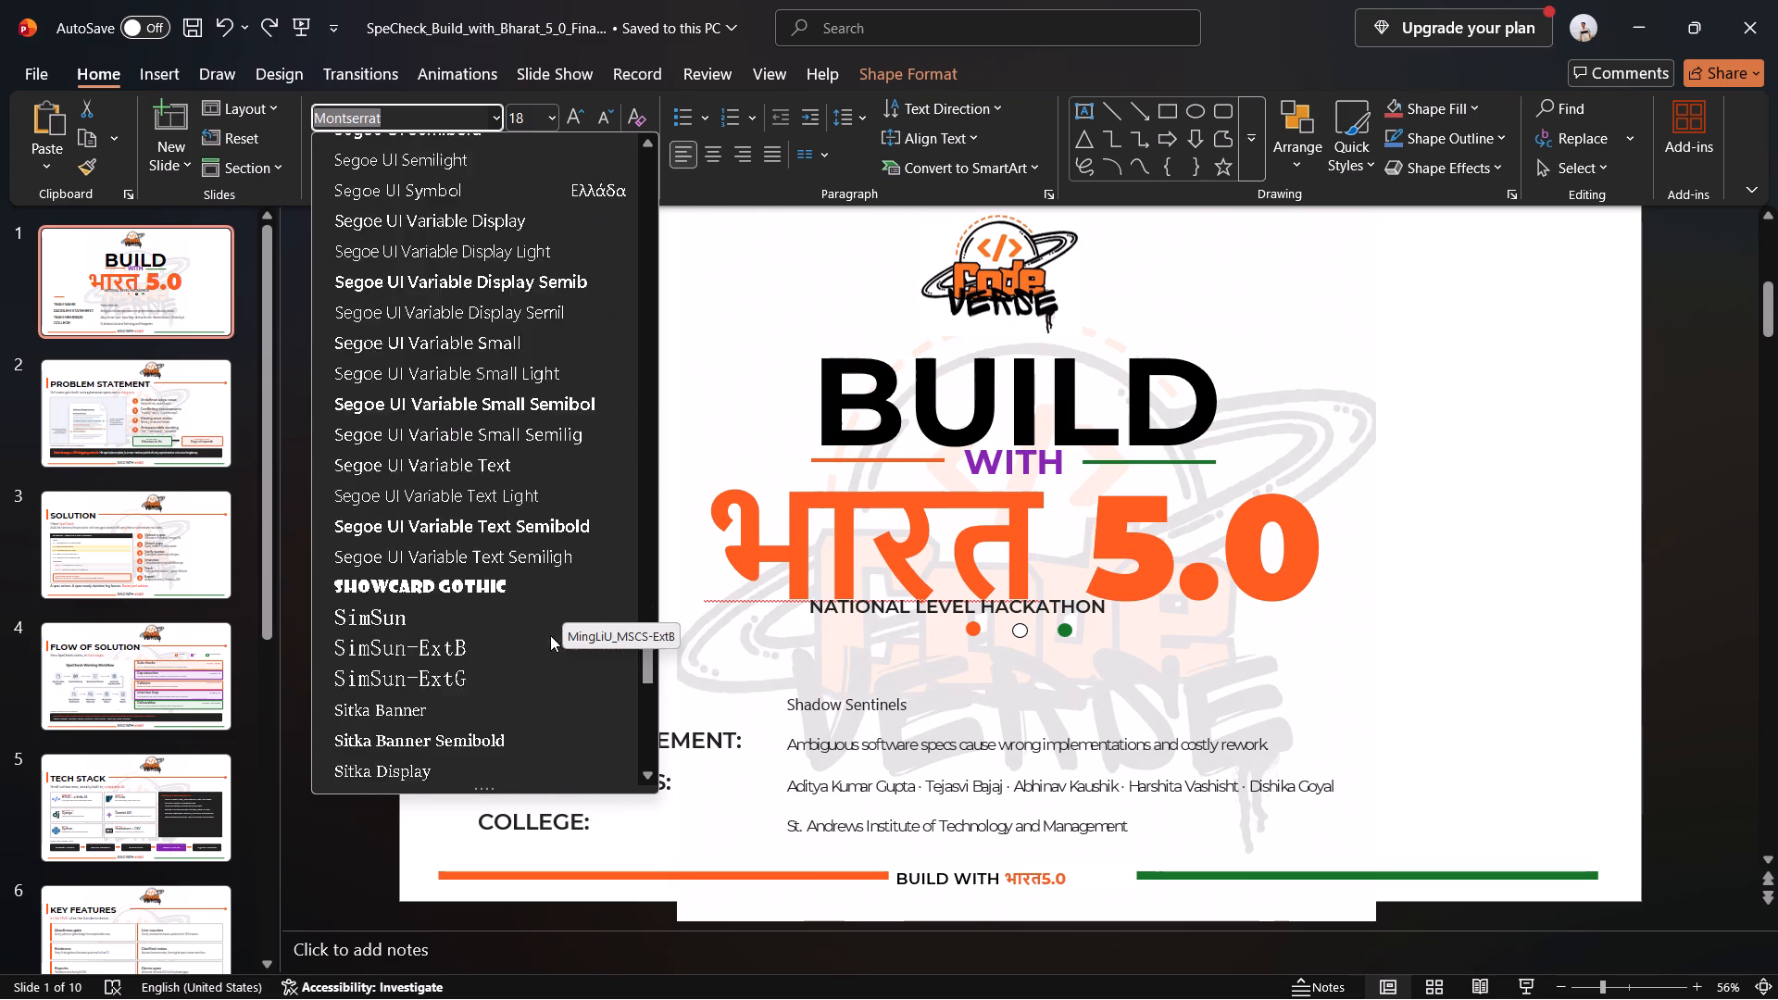
scroll(565, 665, "down", 6)
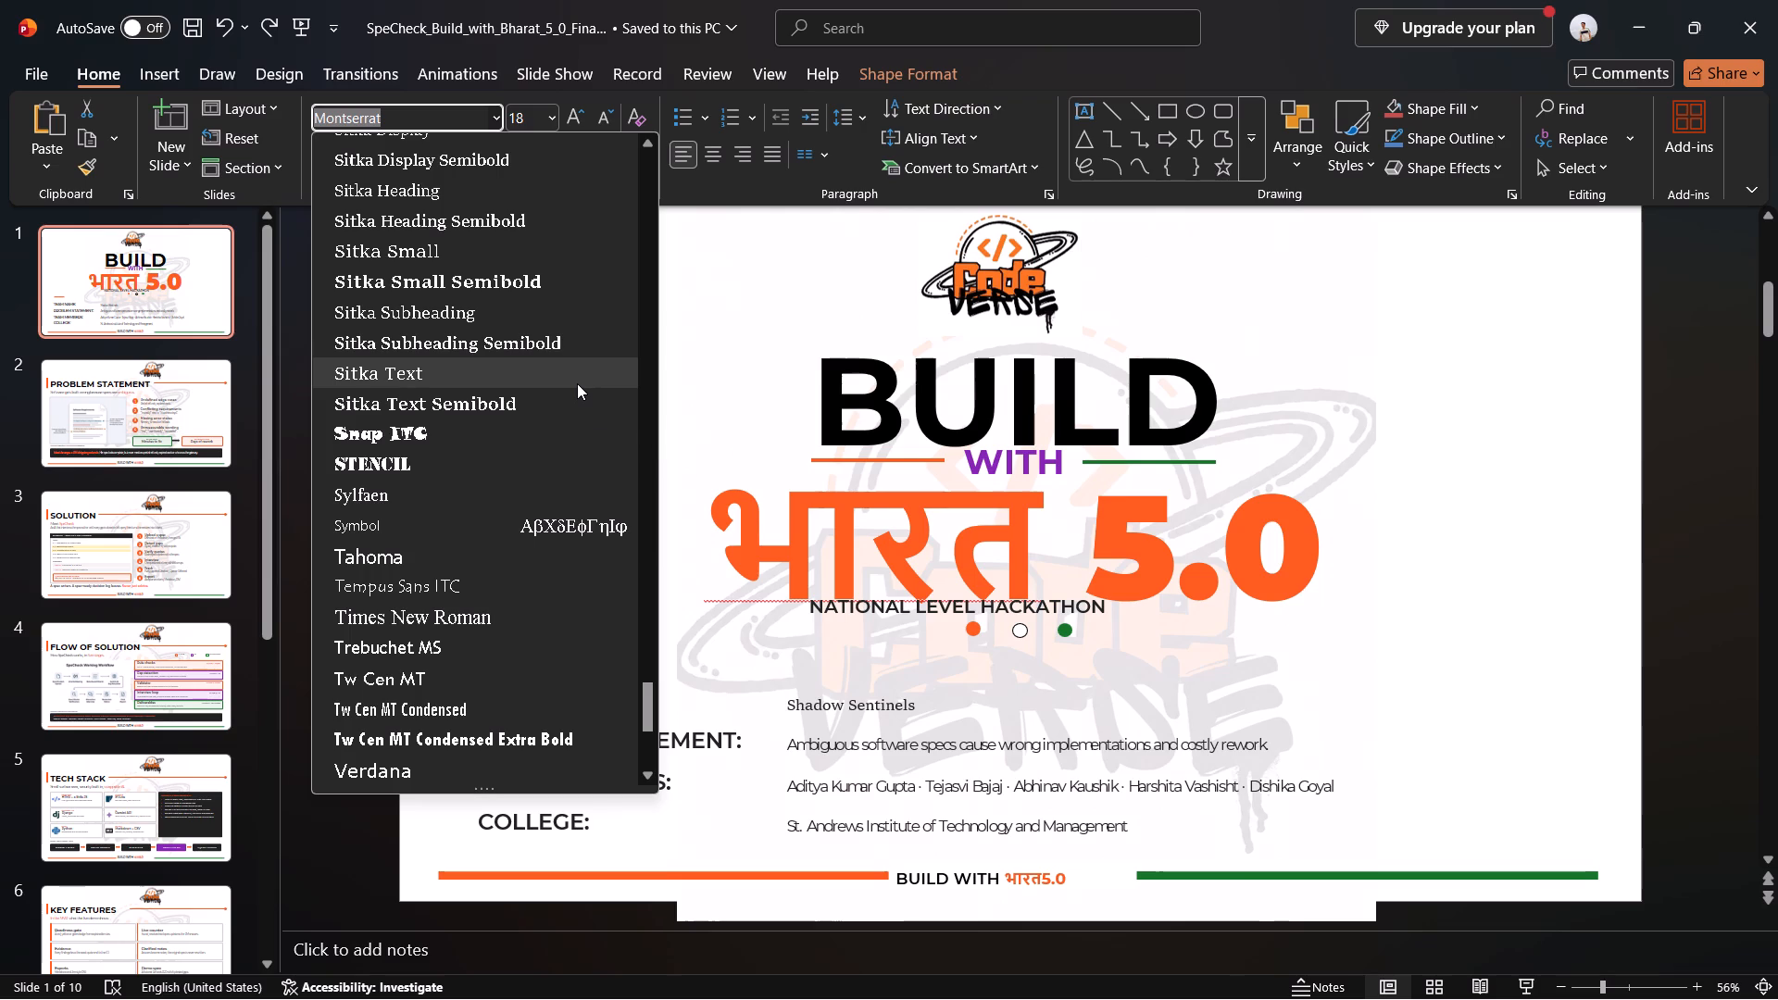
left_click(577, 403)
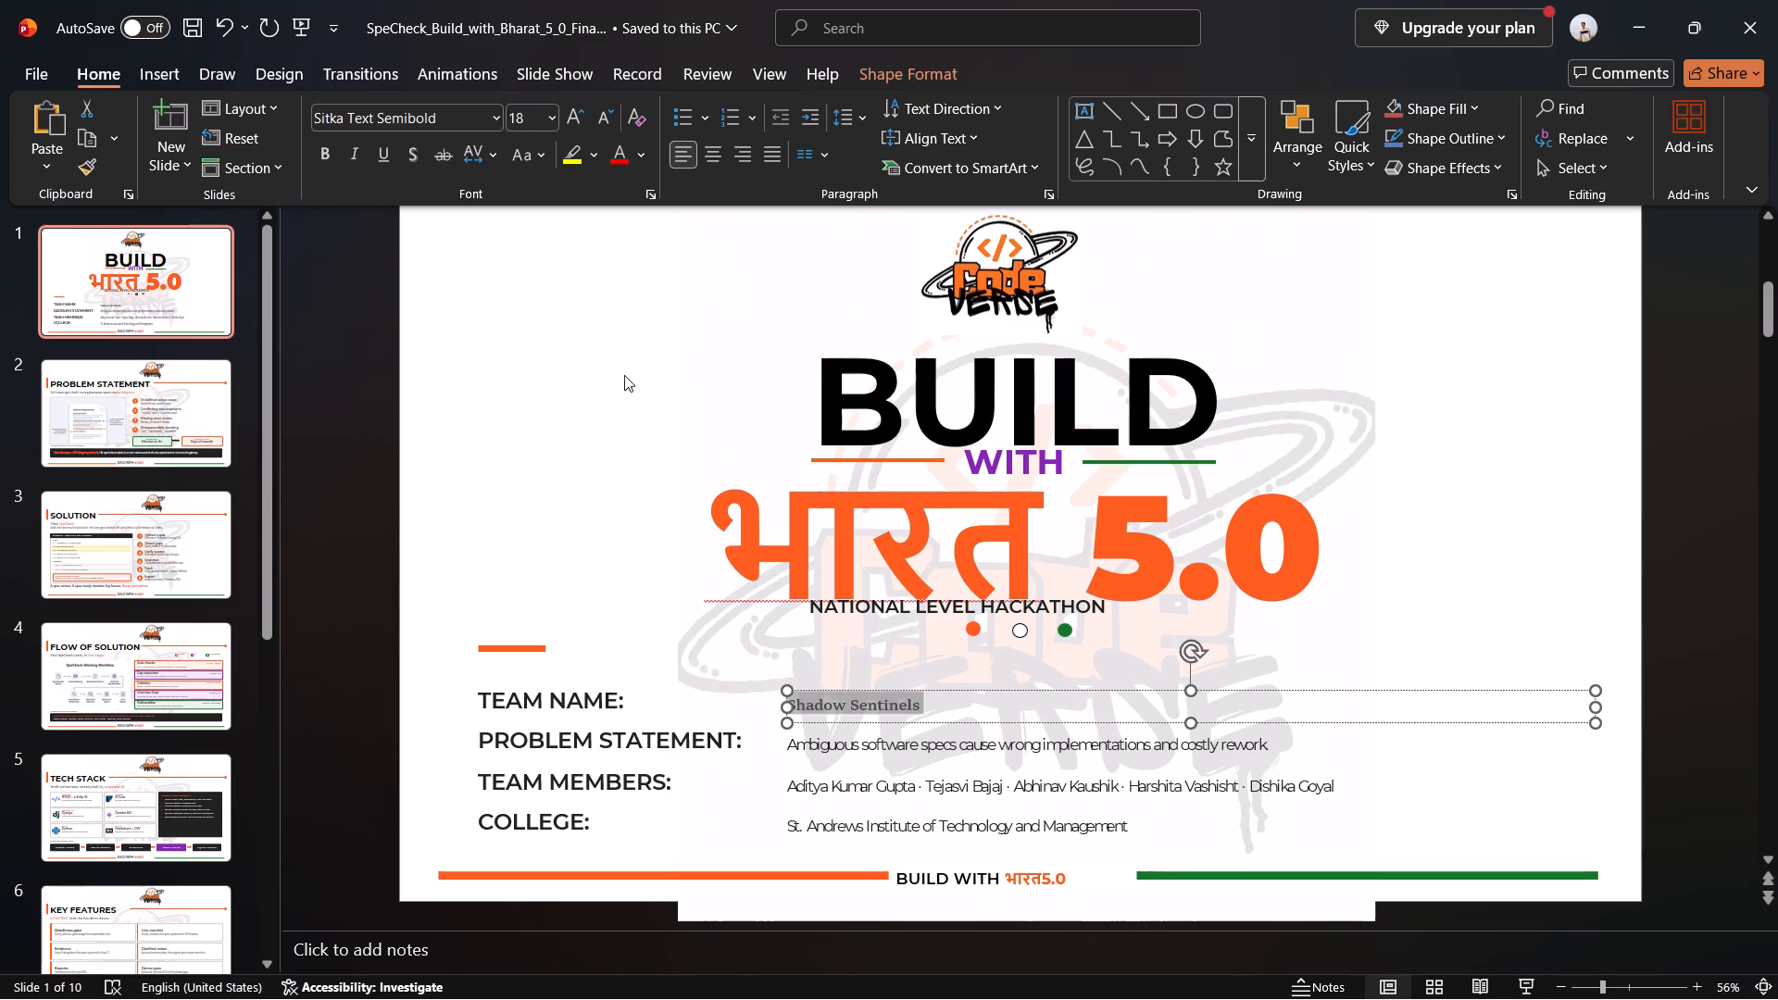
Set the font size of the team name value to 20.
left_click(549, 112)
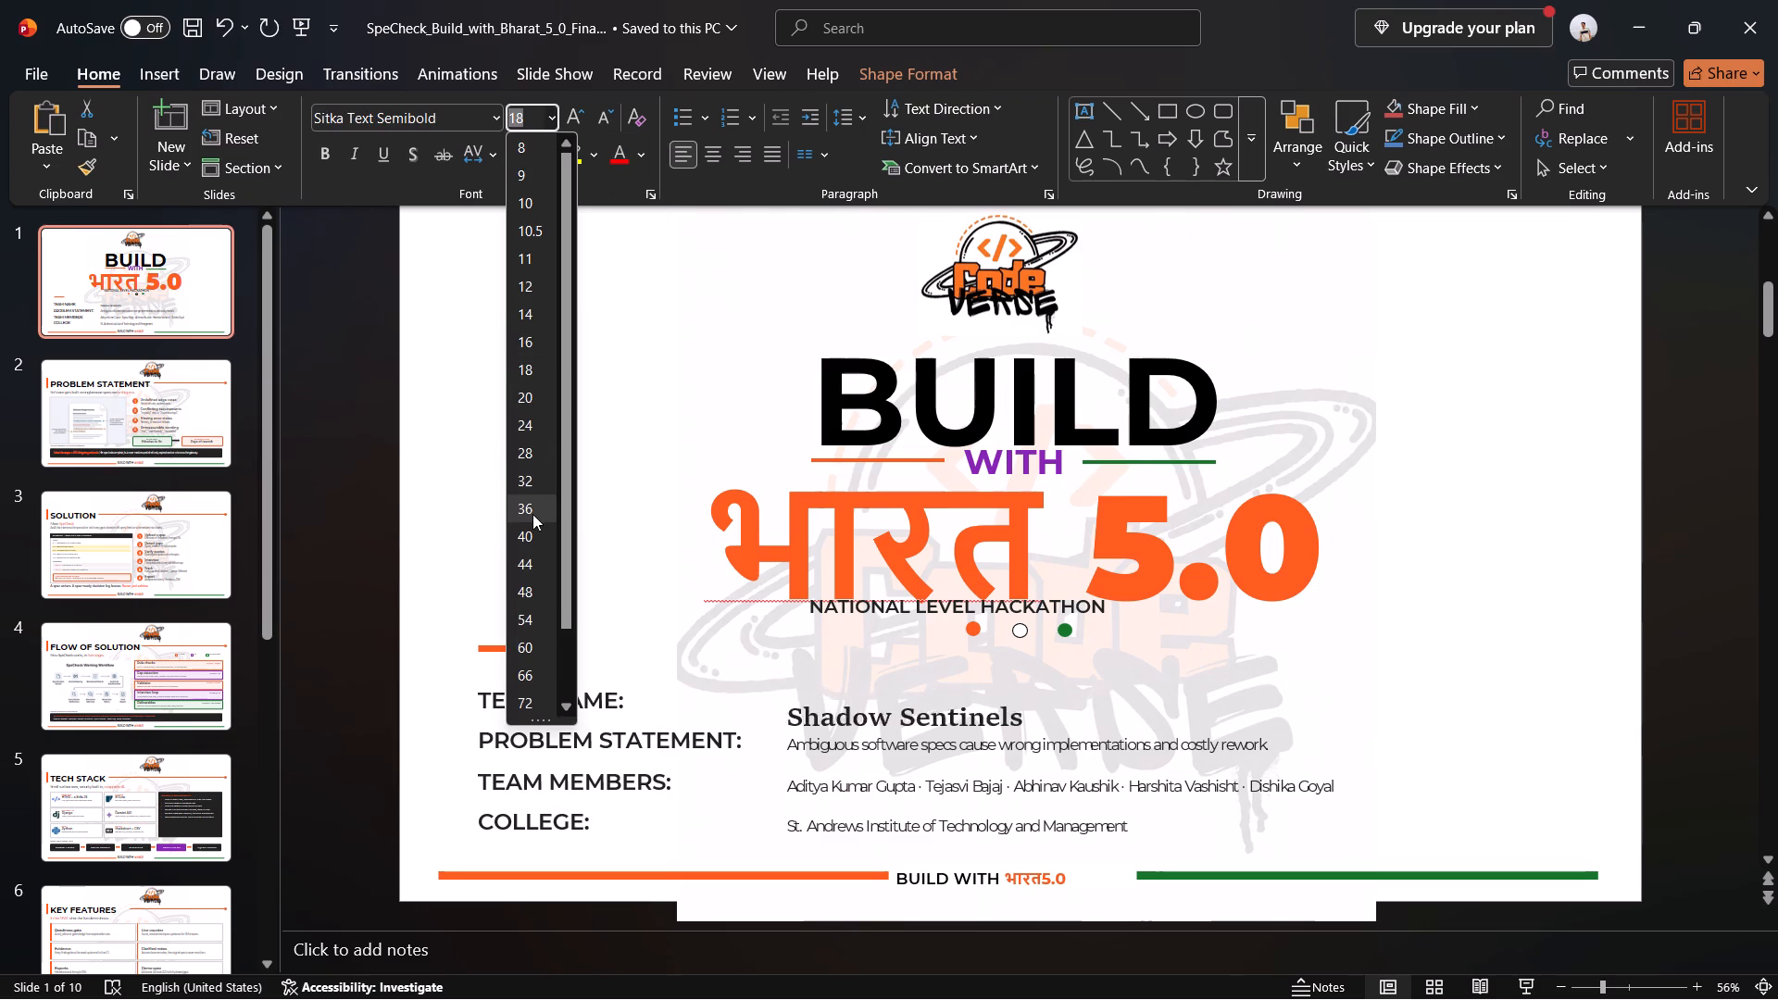
left_click(535, 399)
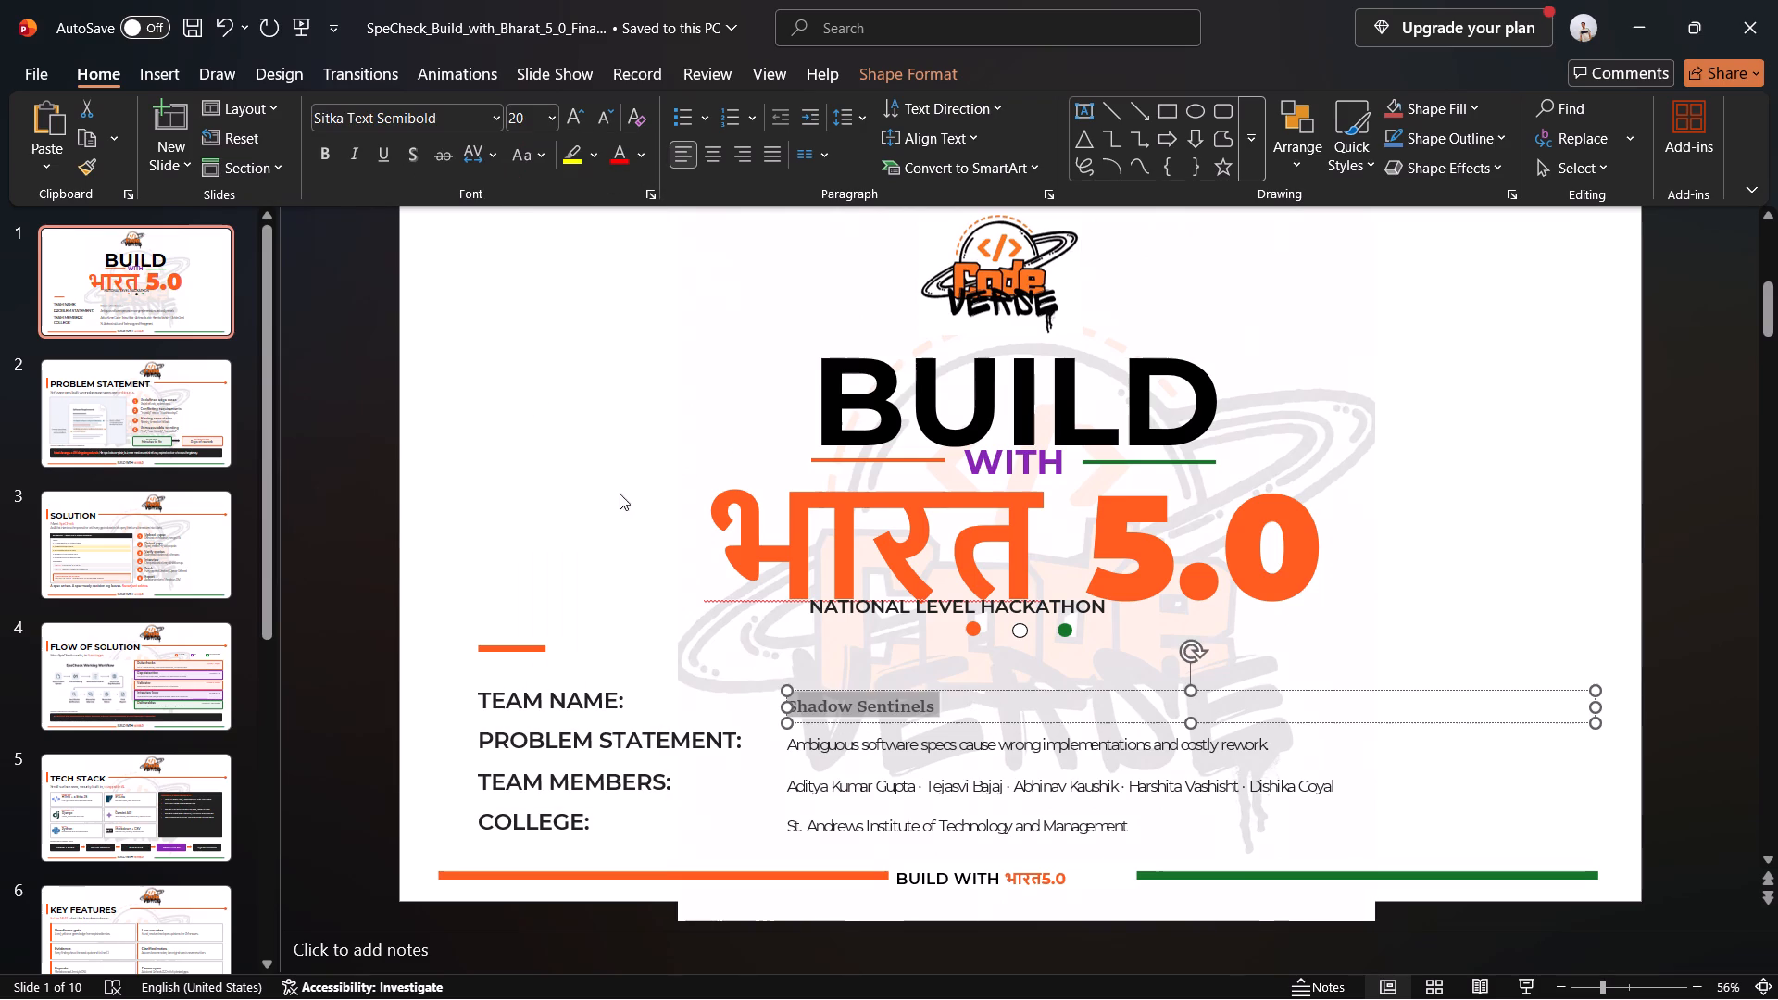
Set the font size of the whole problem statement value on the title slide to 20.
left_click(829, 742)
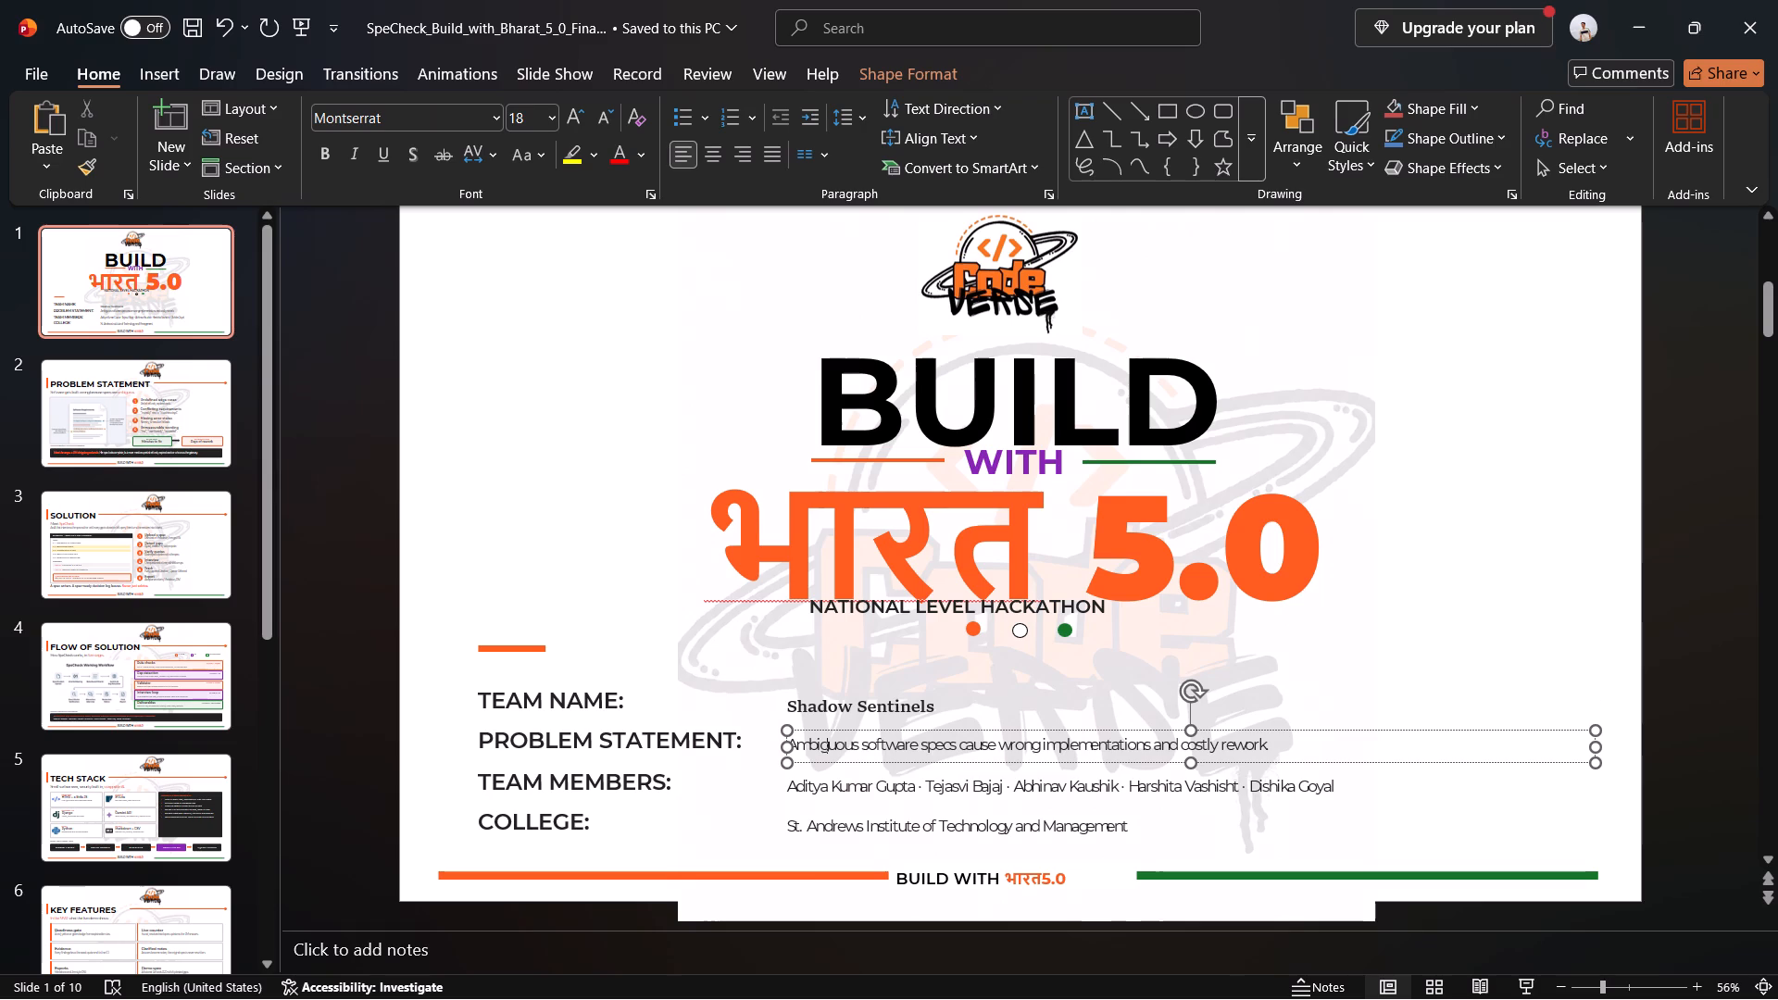
key("ctrl+a")
left_click(551, 119)
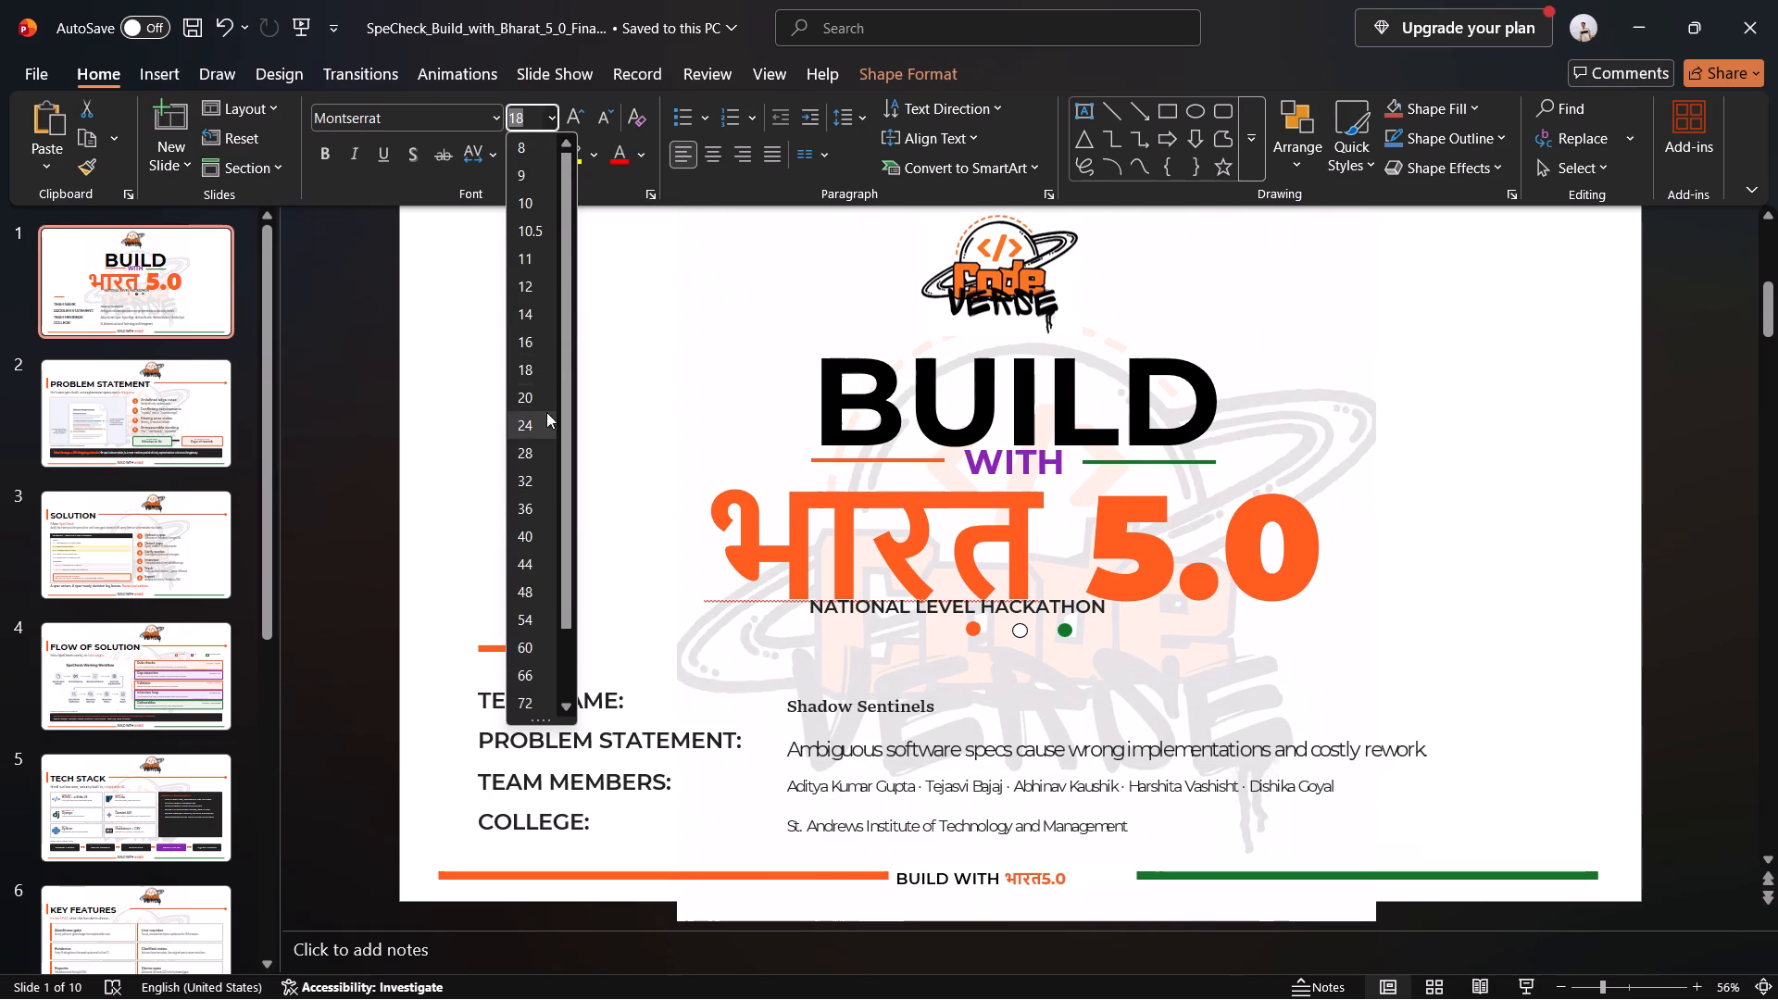
left_click(535, 406)
left_click(1409, 637)
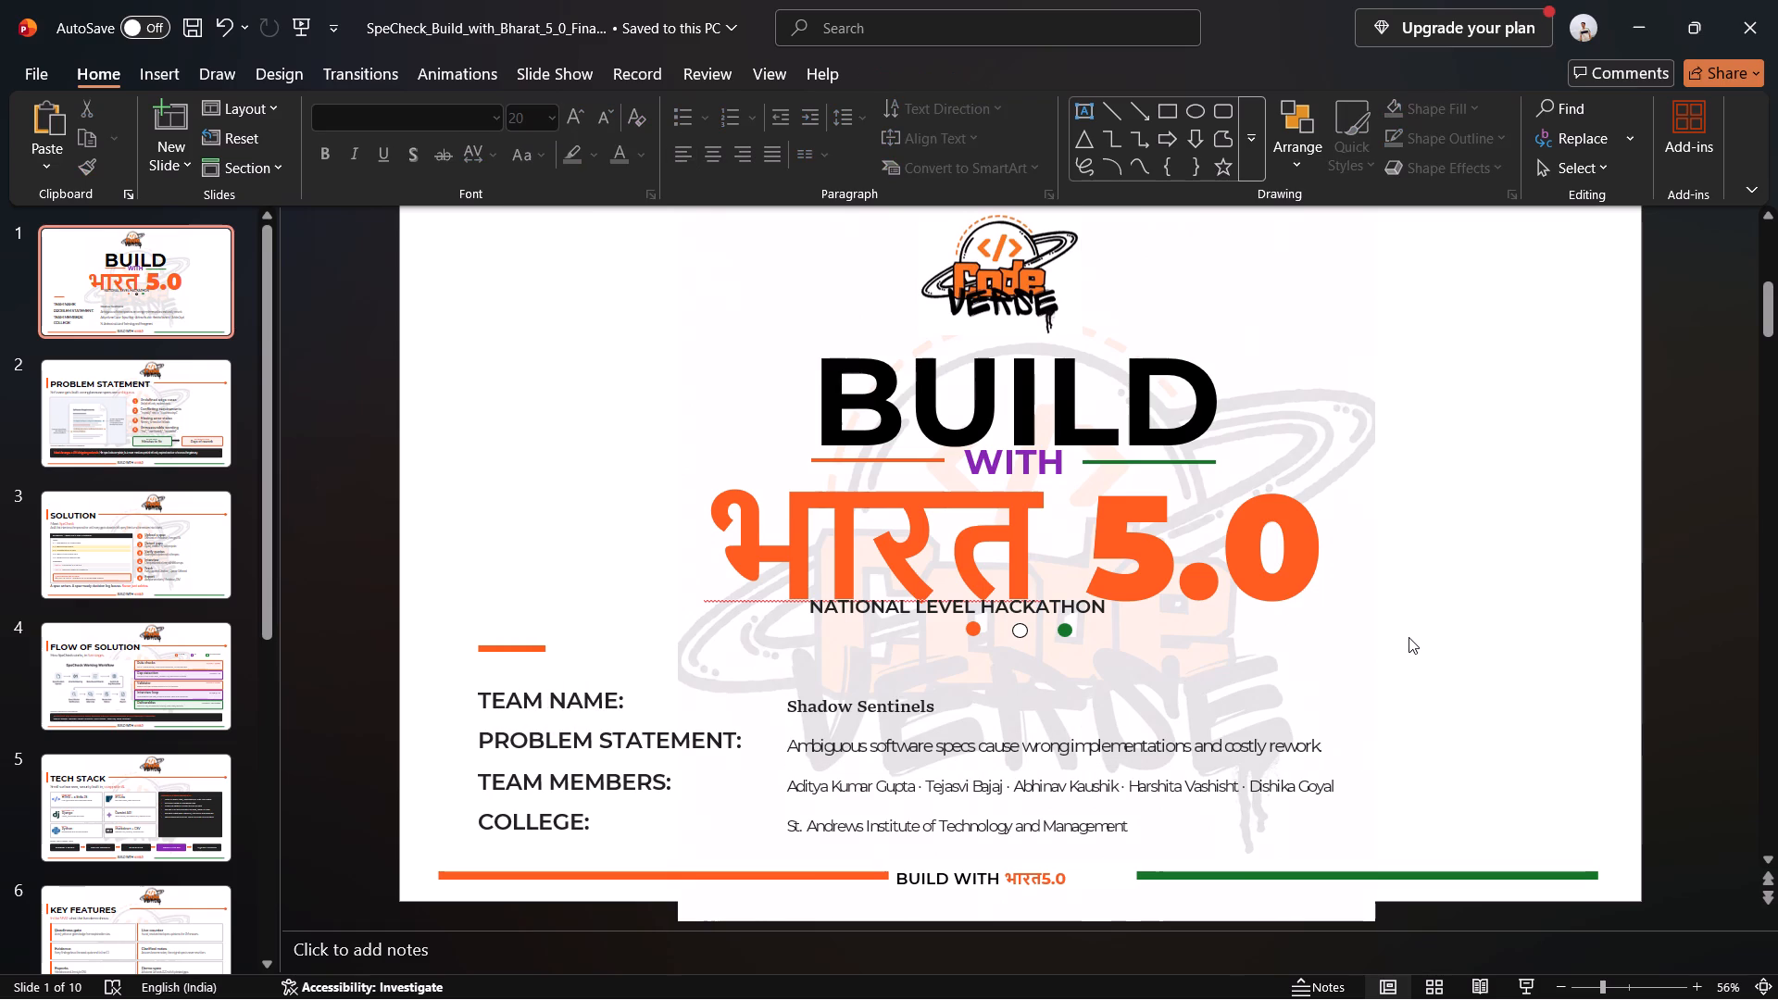
Change the font of the whole problem statement value on the title slide to Sitka Small Semibold.
left_click(898, 706)
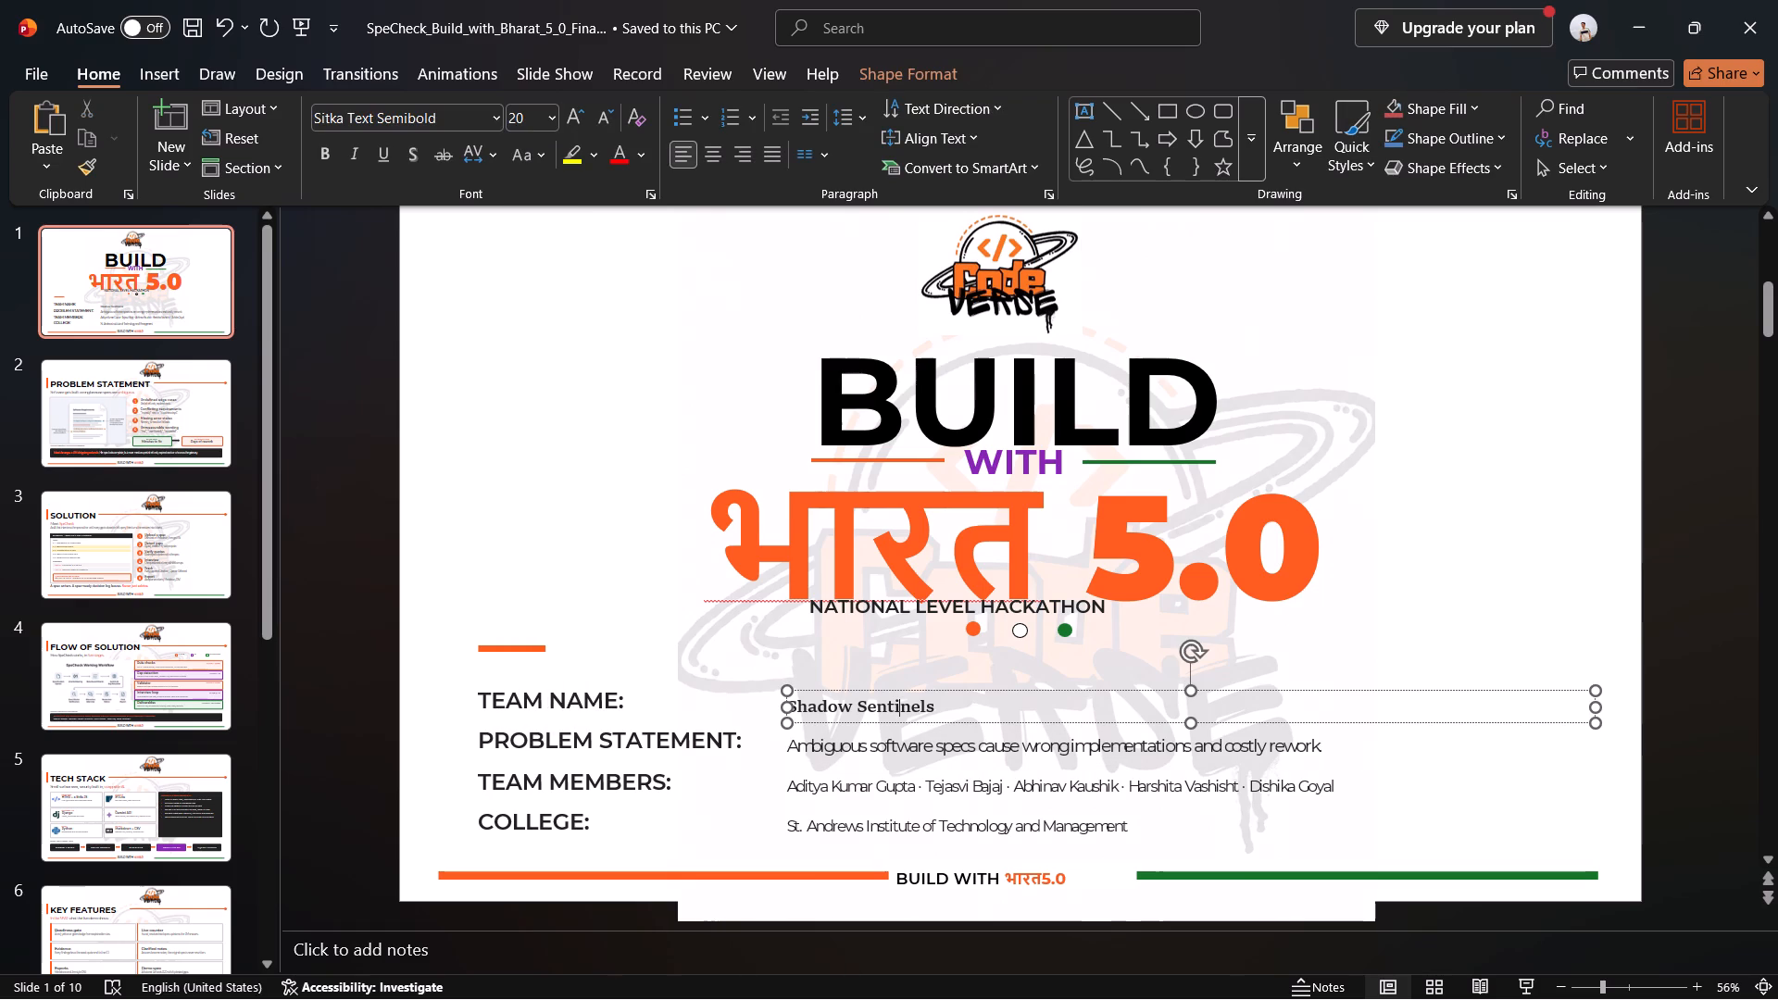
left_click(1301, 753)
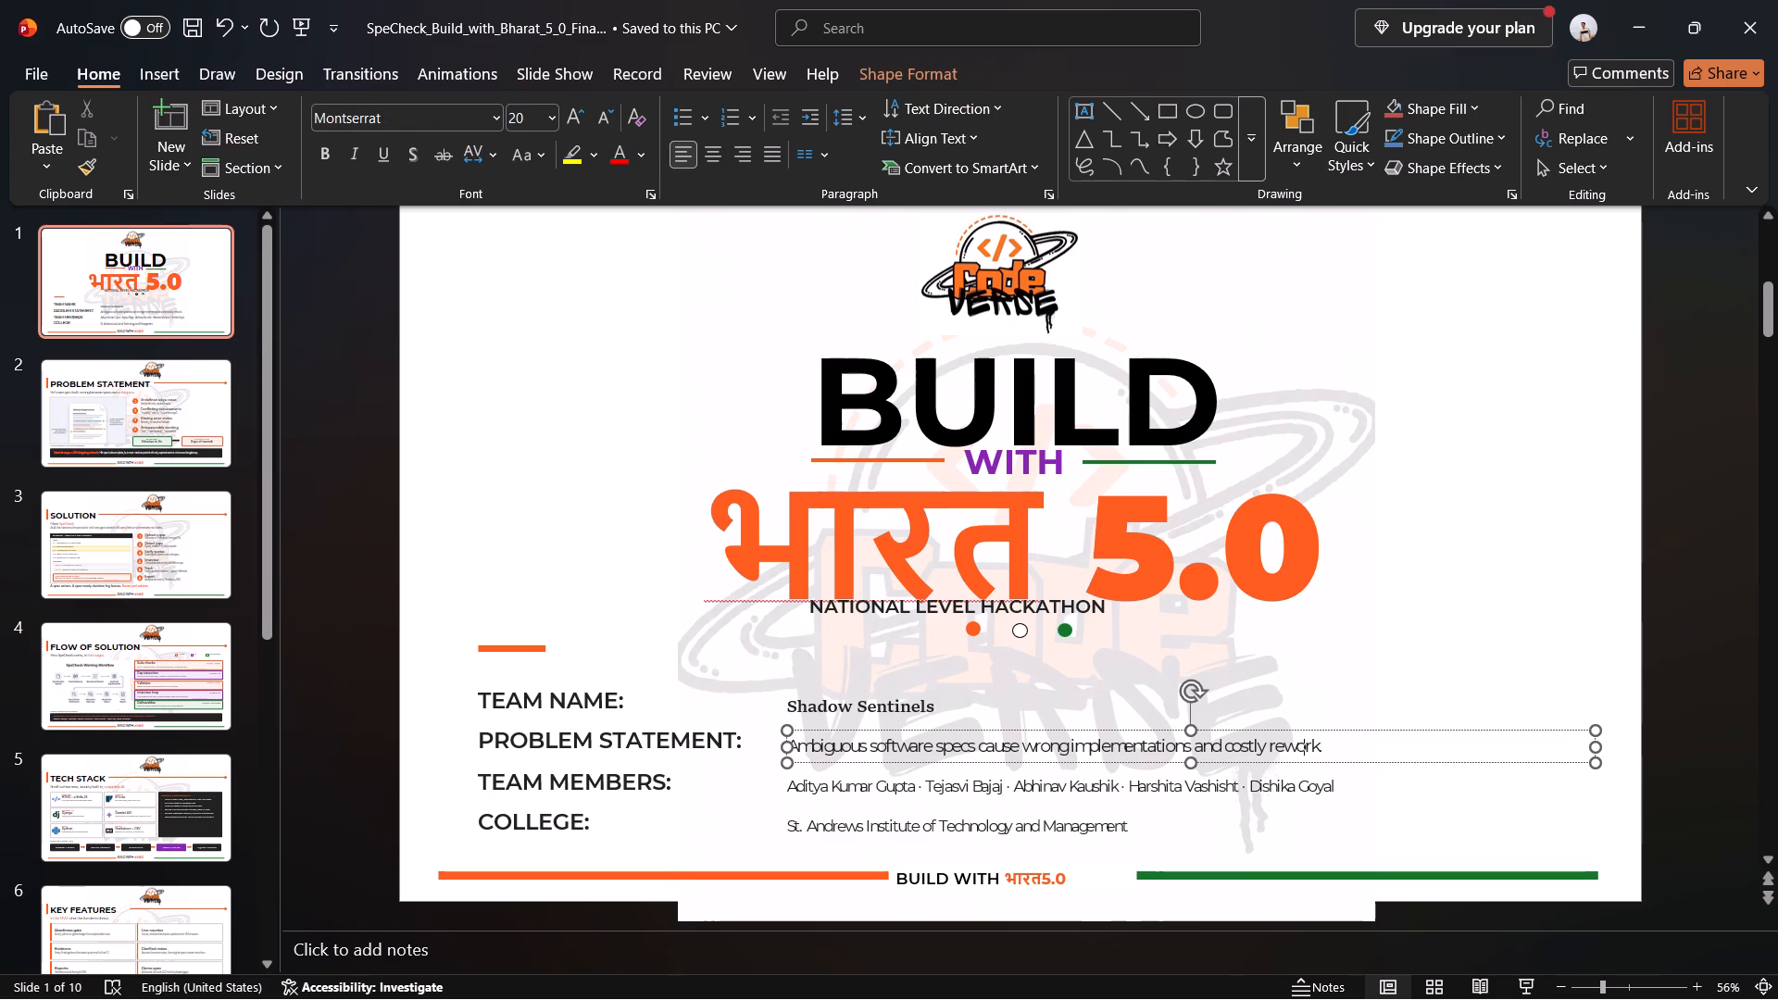
key("ctrl+a")
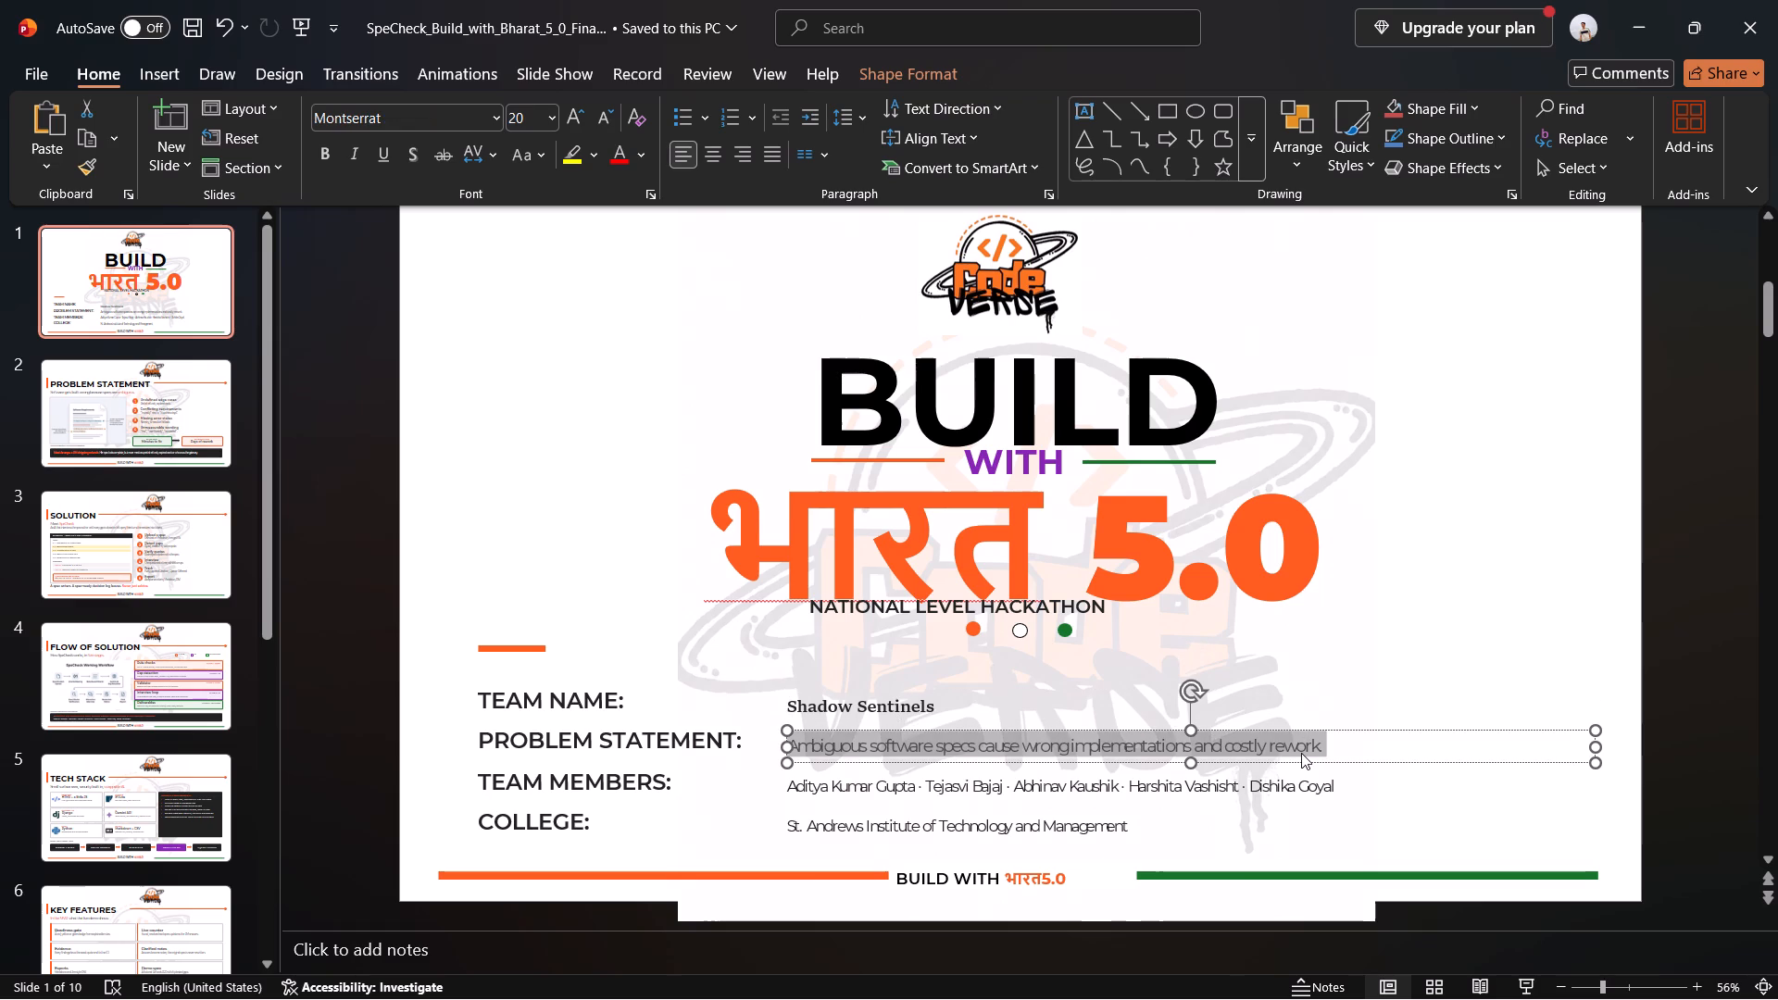
left_click(499, 118)
scroll(560, 573, "down", 6)
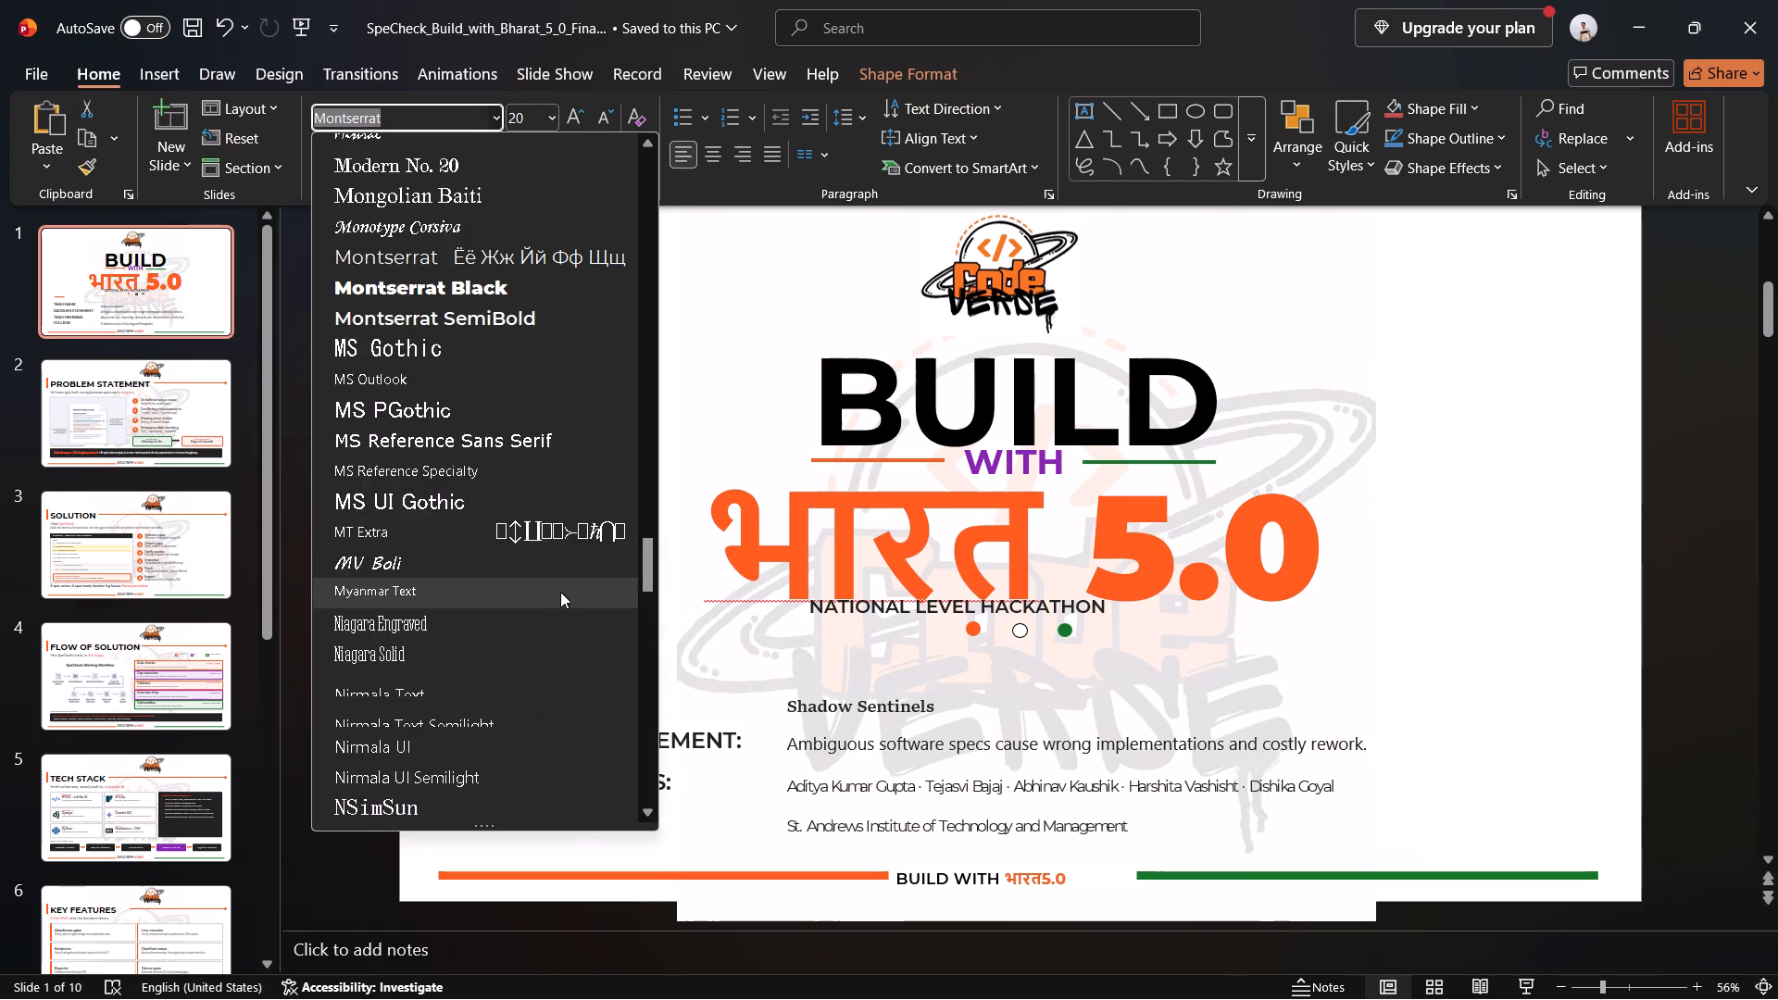
scroll(557, 590, "down", 16)
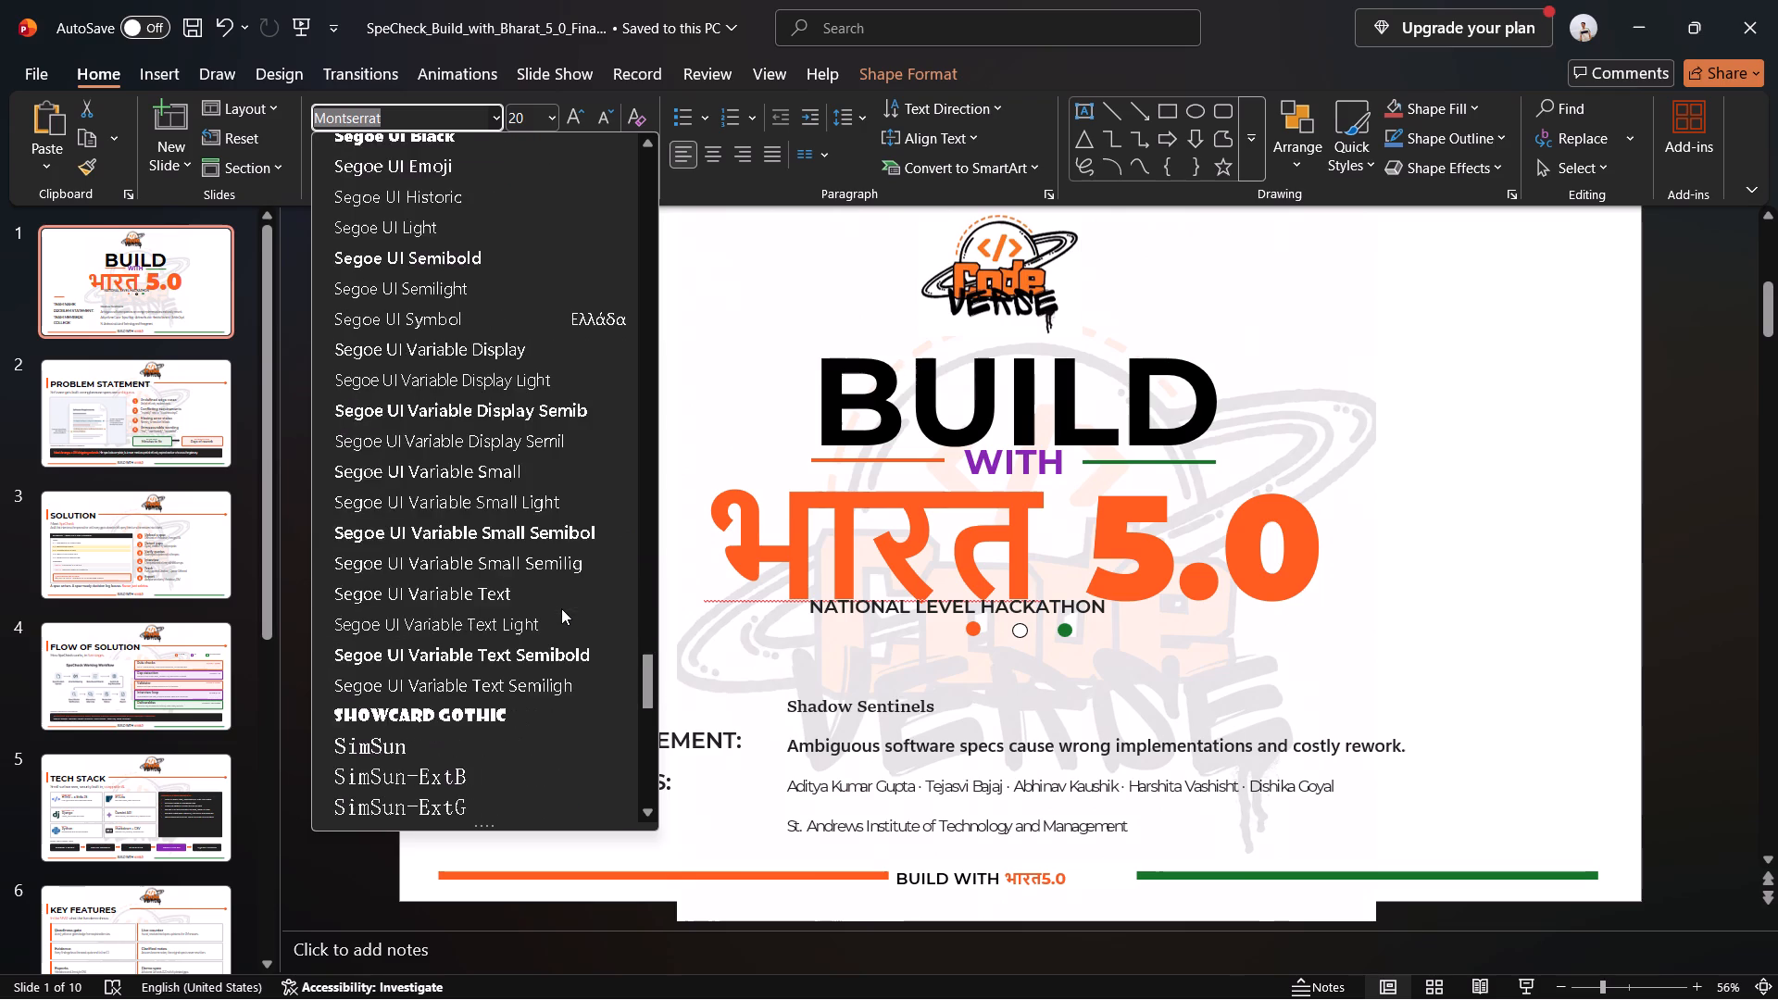
scroll(561, 608, "down", 7)
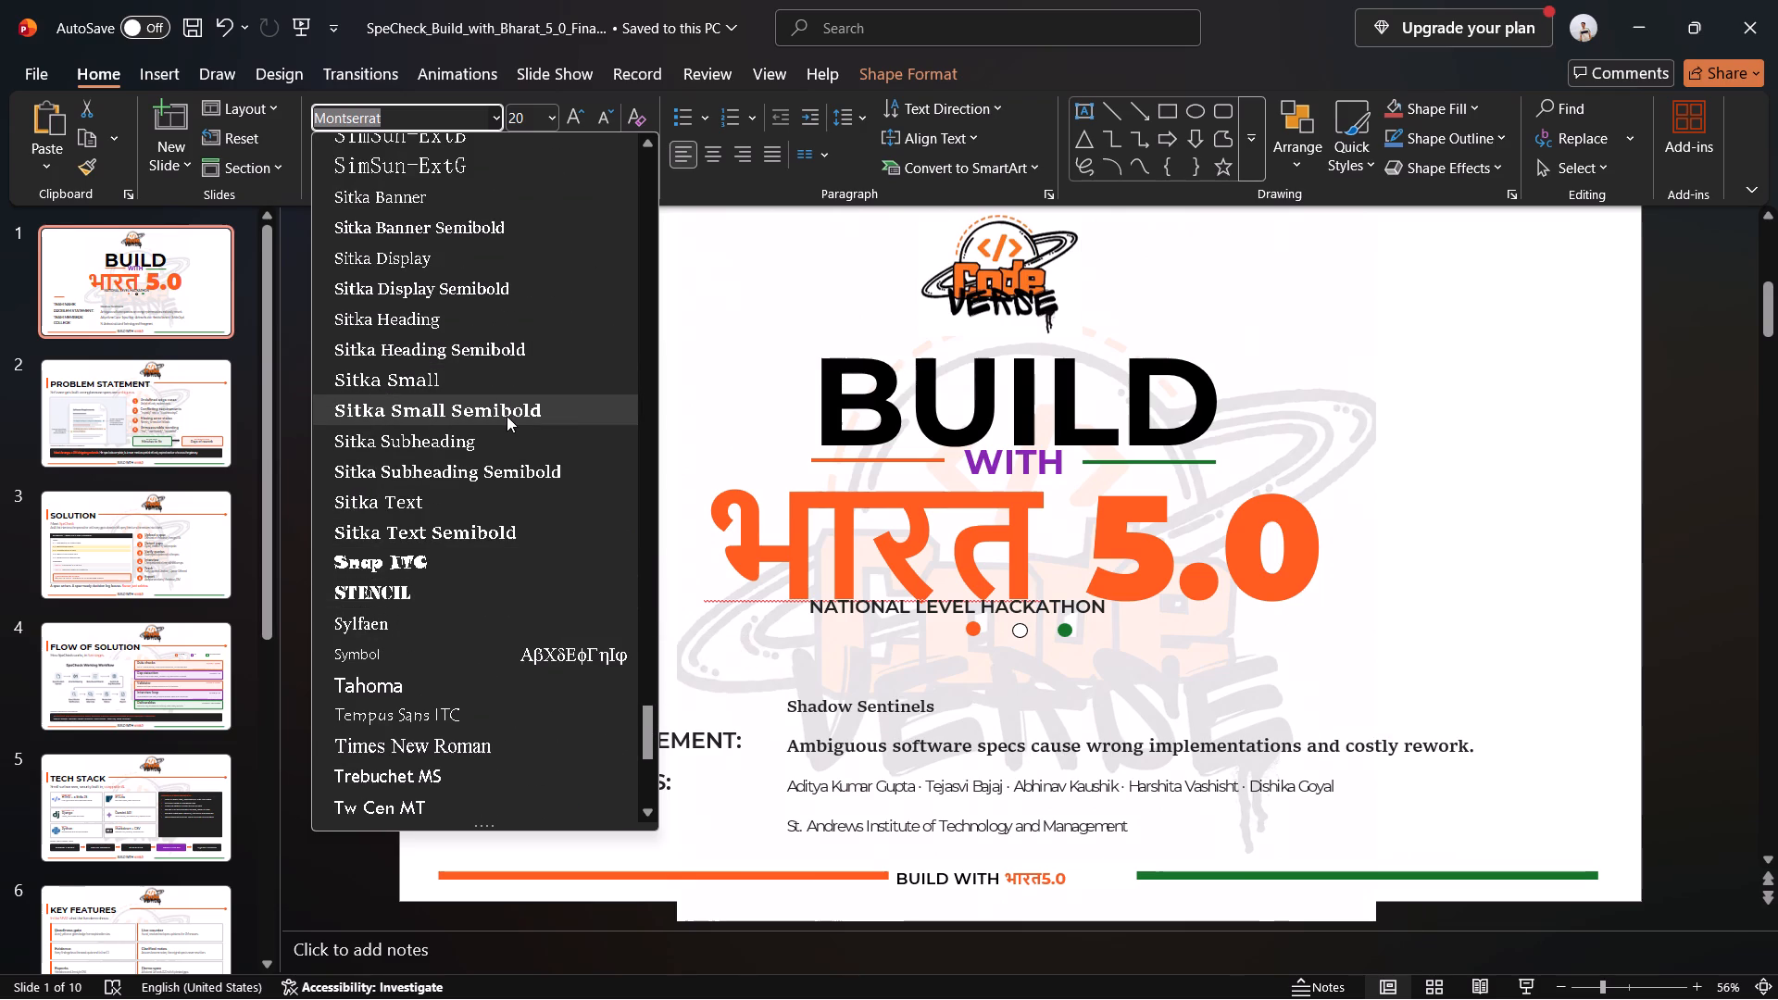
left_click(507, 416)
left_click(810, 706)
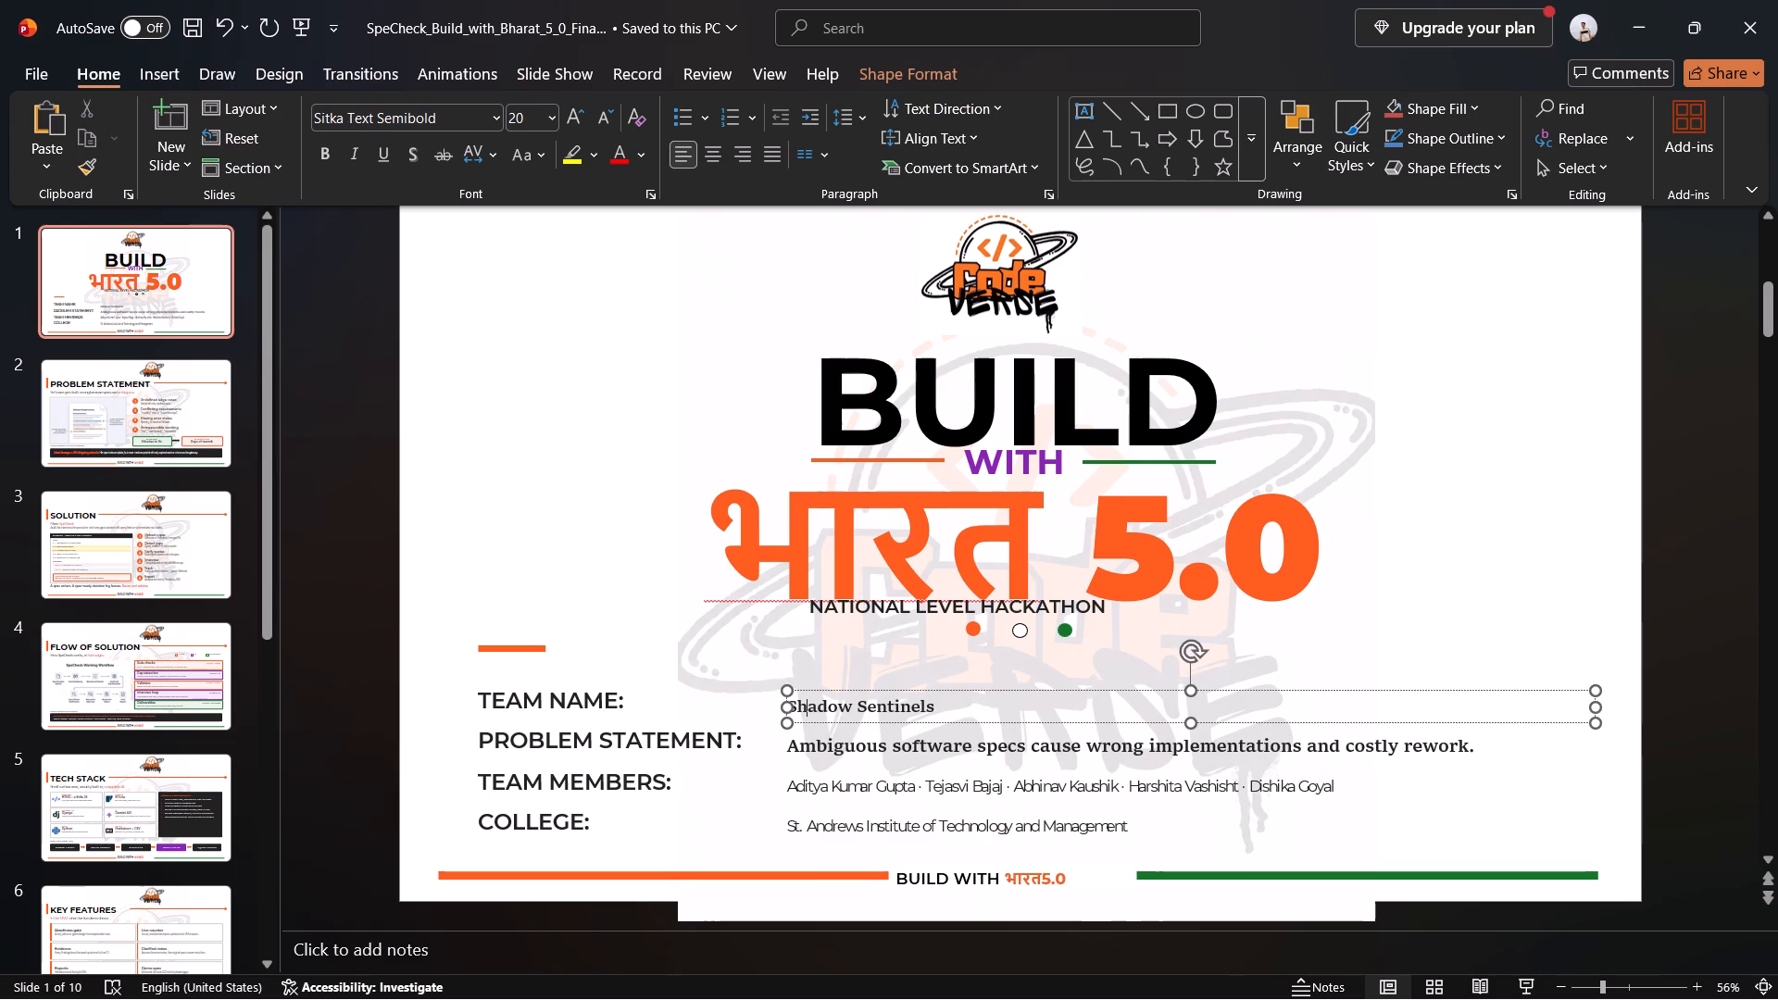
left_click(956, 697)
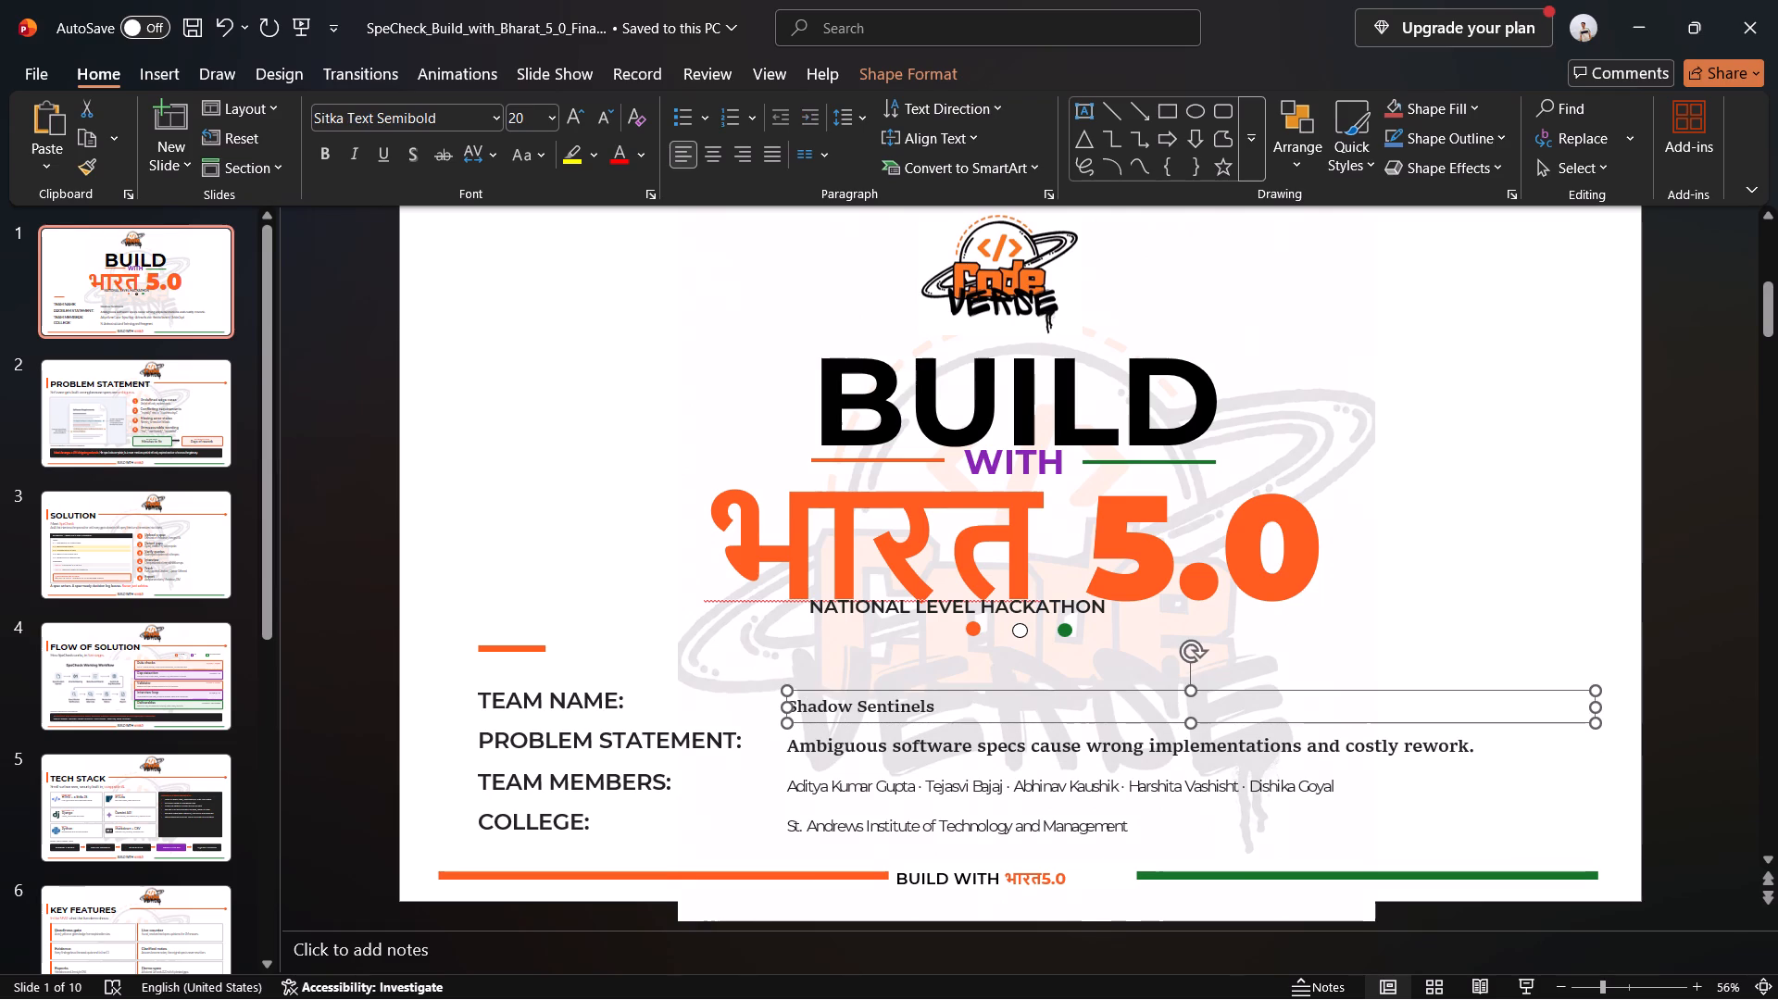
left_click(977, 742)
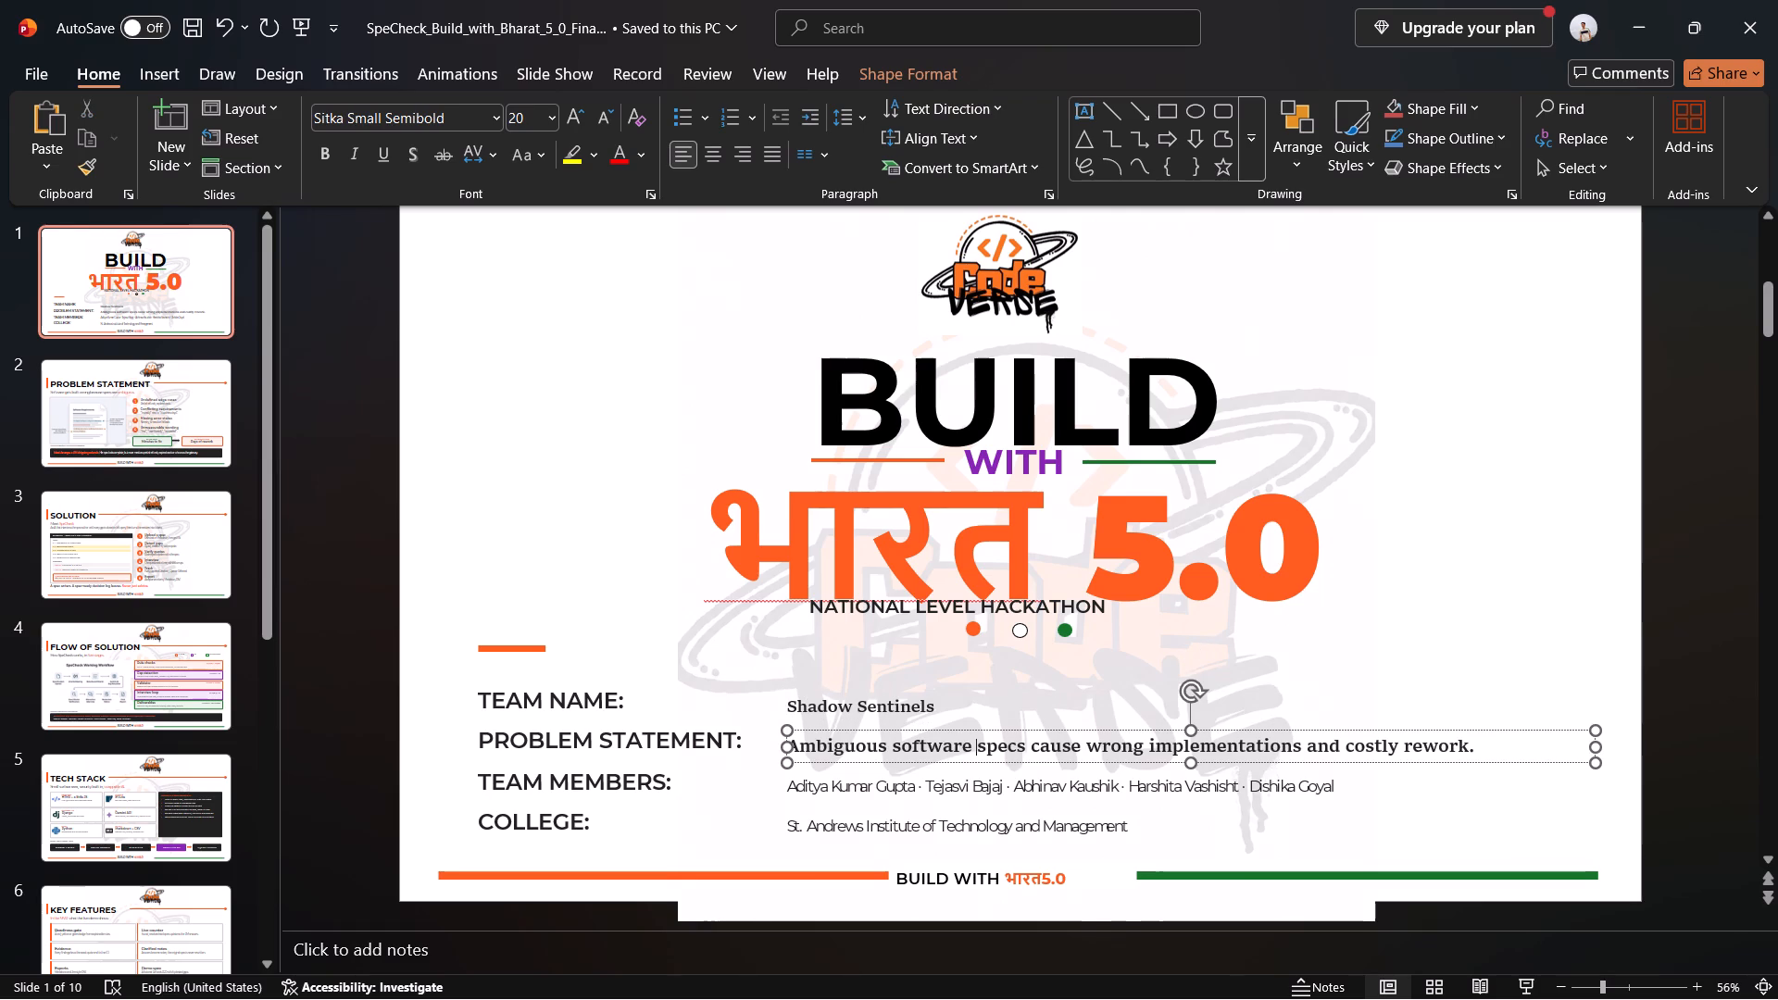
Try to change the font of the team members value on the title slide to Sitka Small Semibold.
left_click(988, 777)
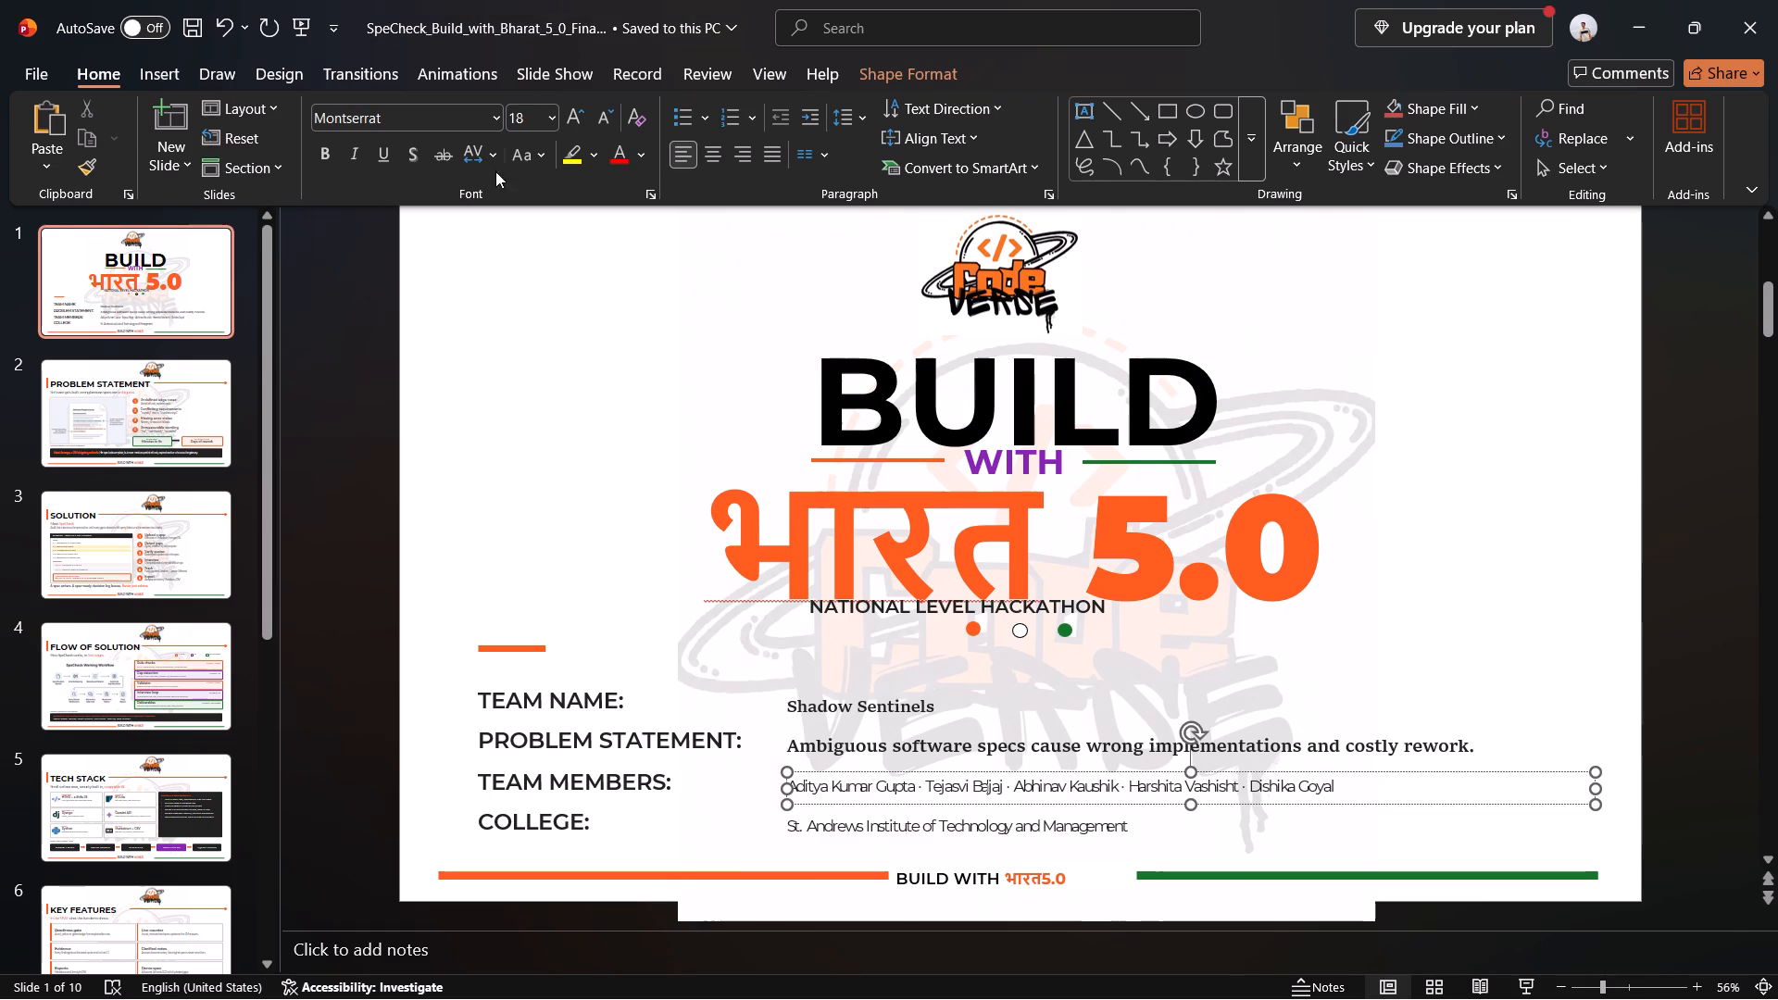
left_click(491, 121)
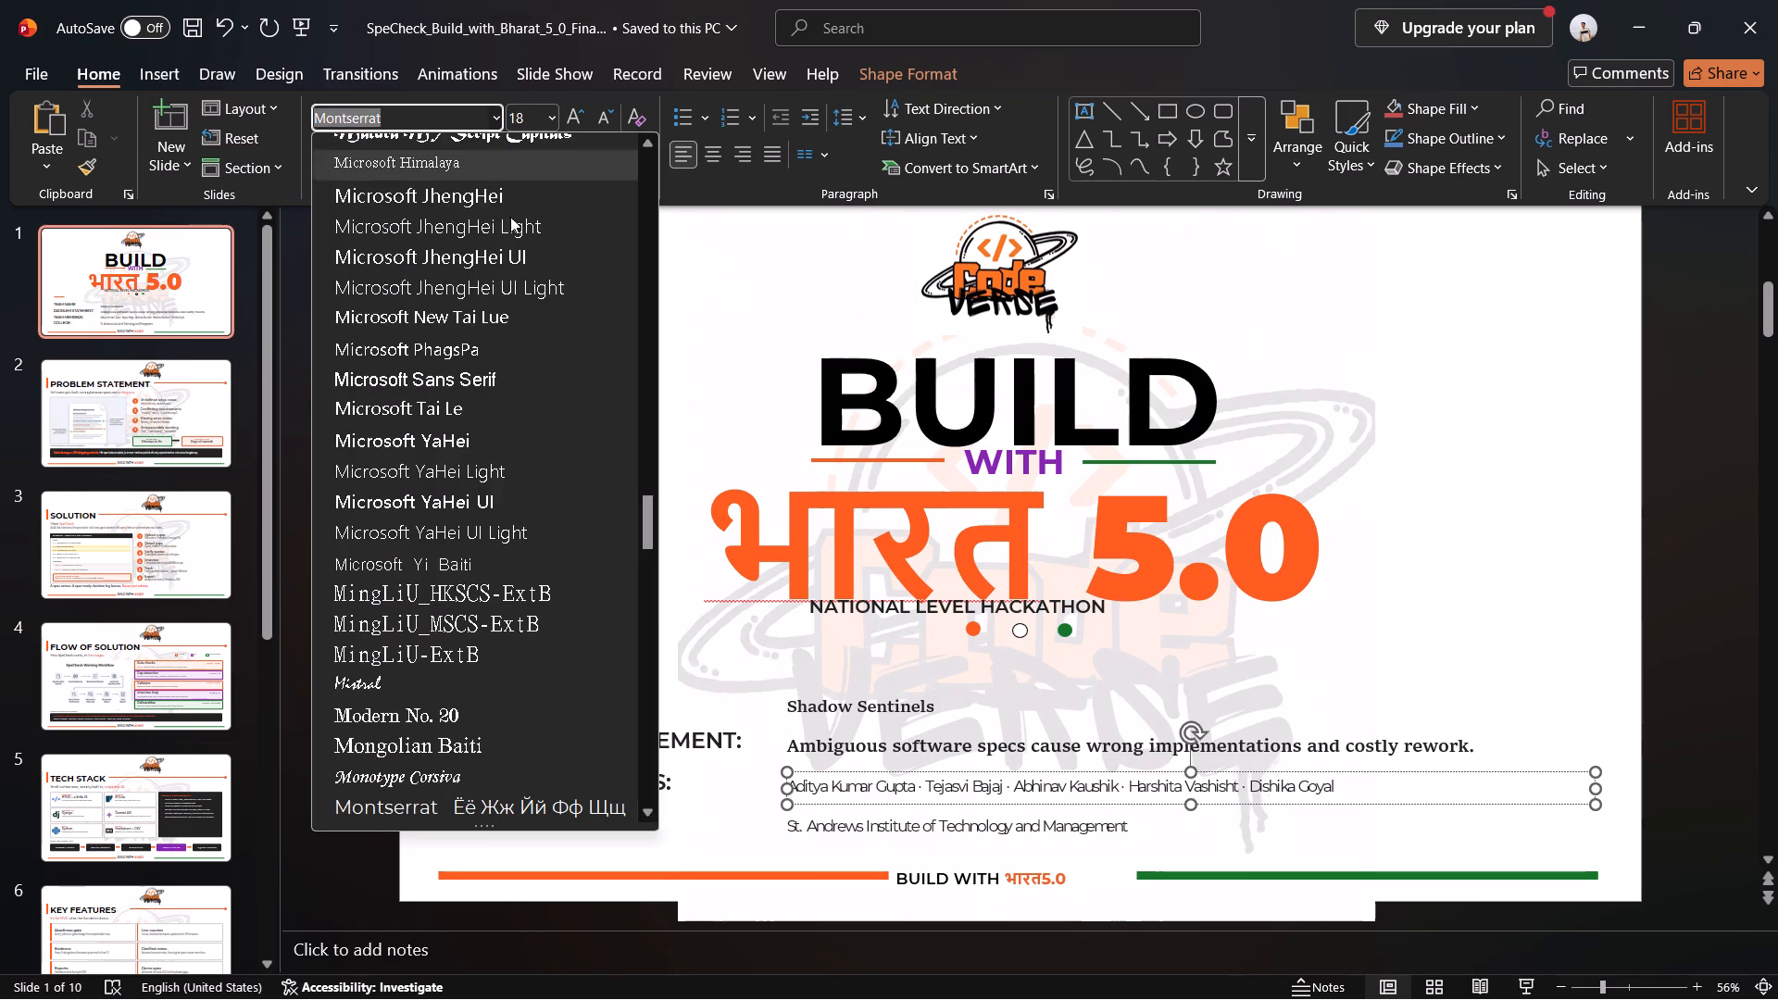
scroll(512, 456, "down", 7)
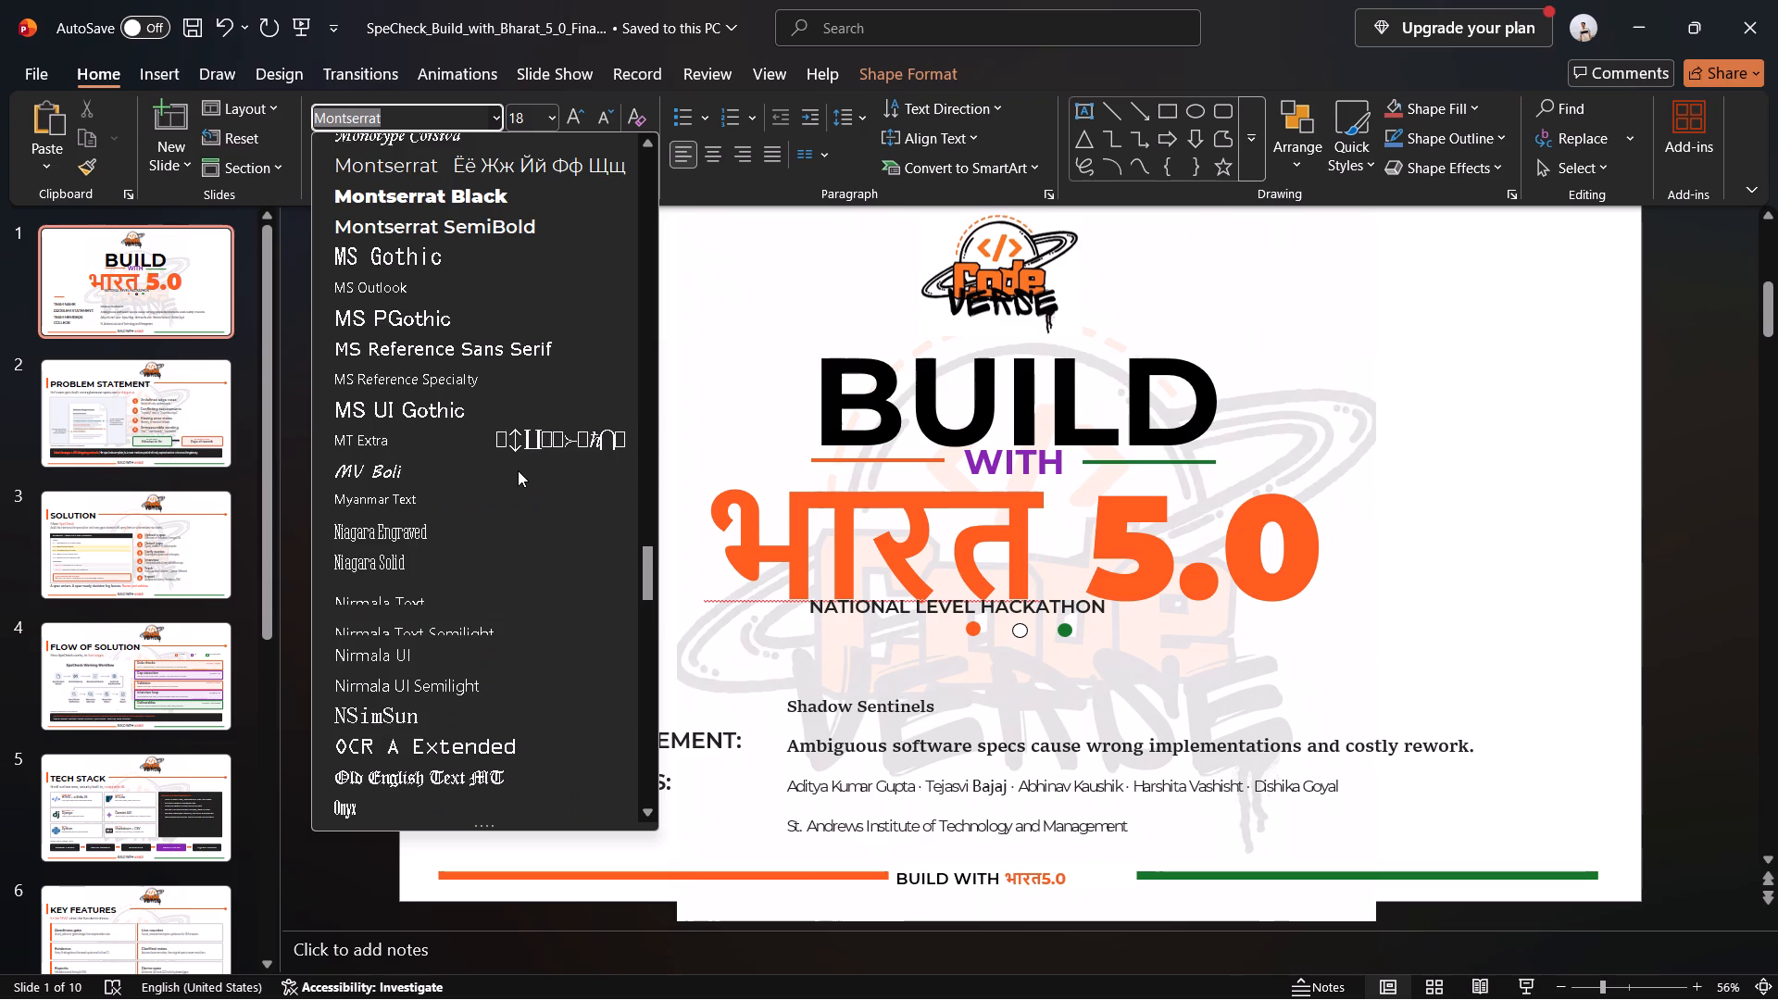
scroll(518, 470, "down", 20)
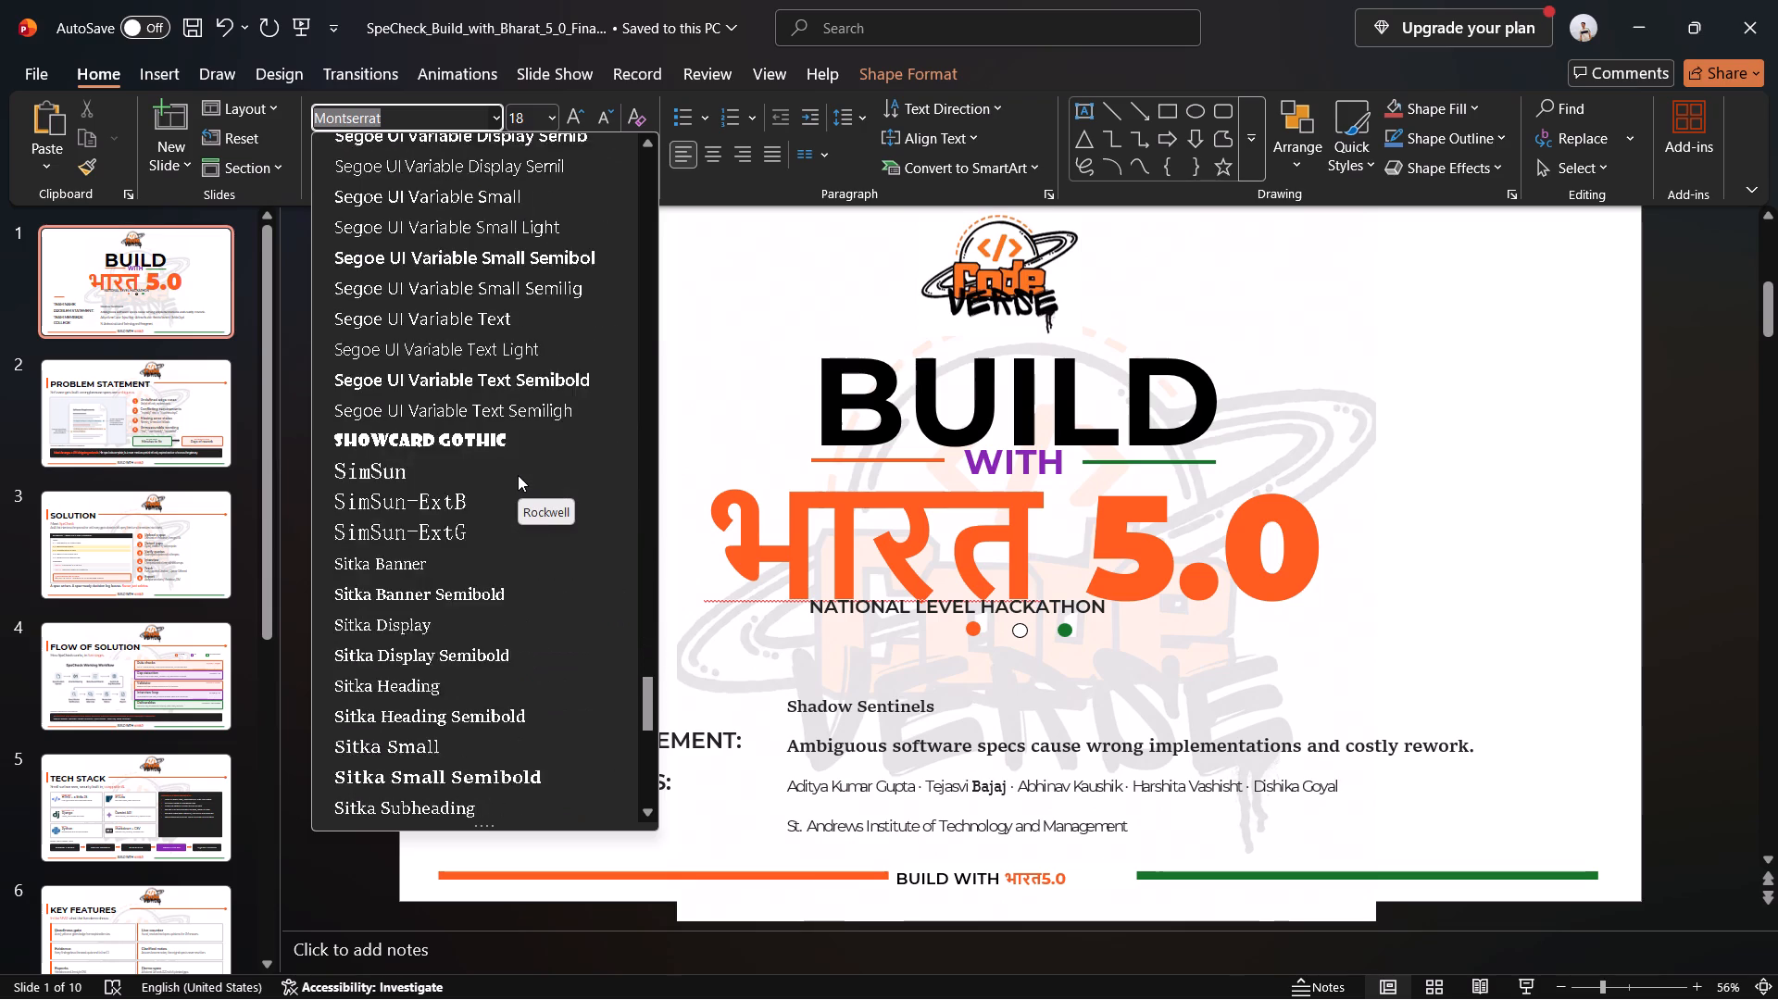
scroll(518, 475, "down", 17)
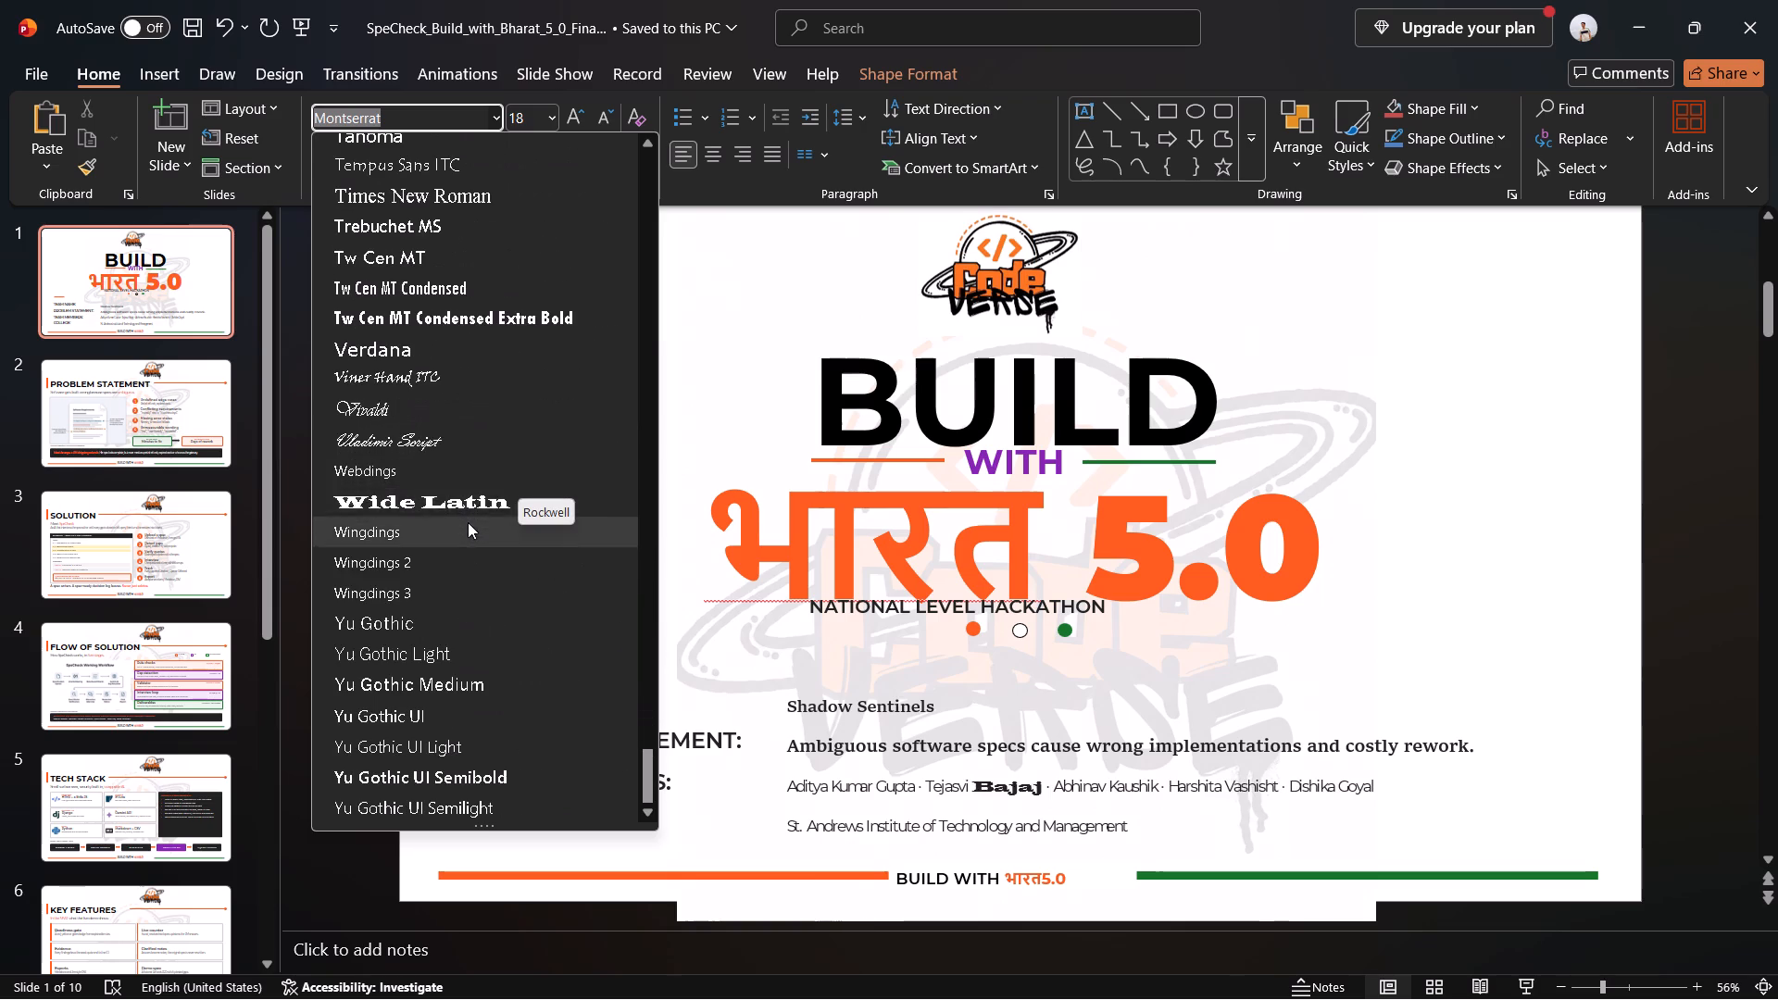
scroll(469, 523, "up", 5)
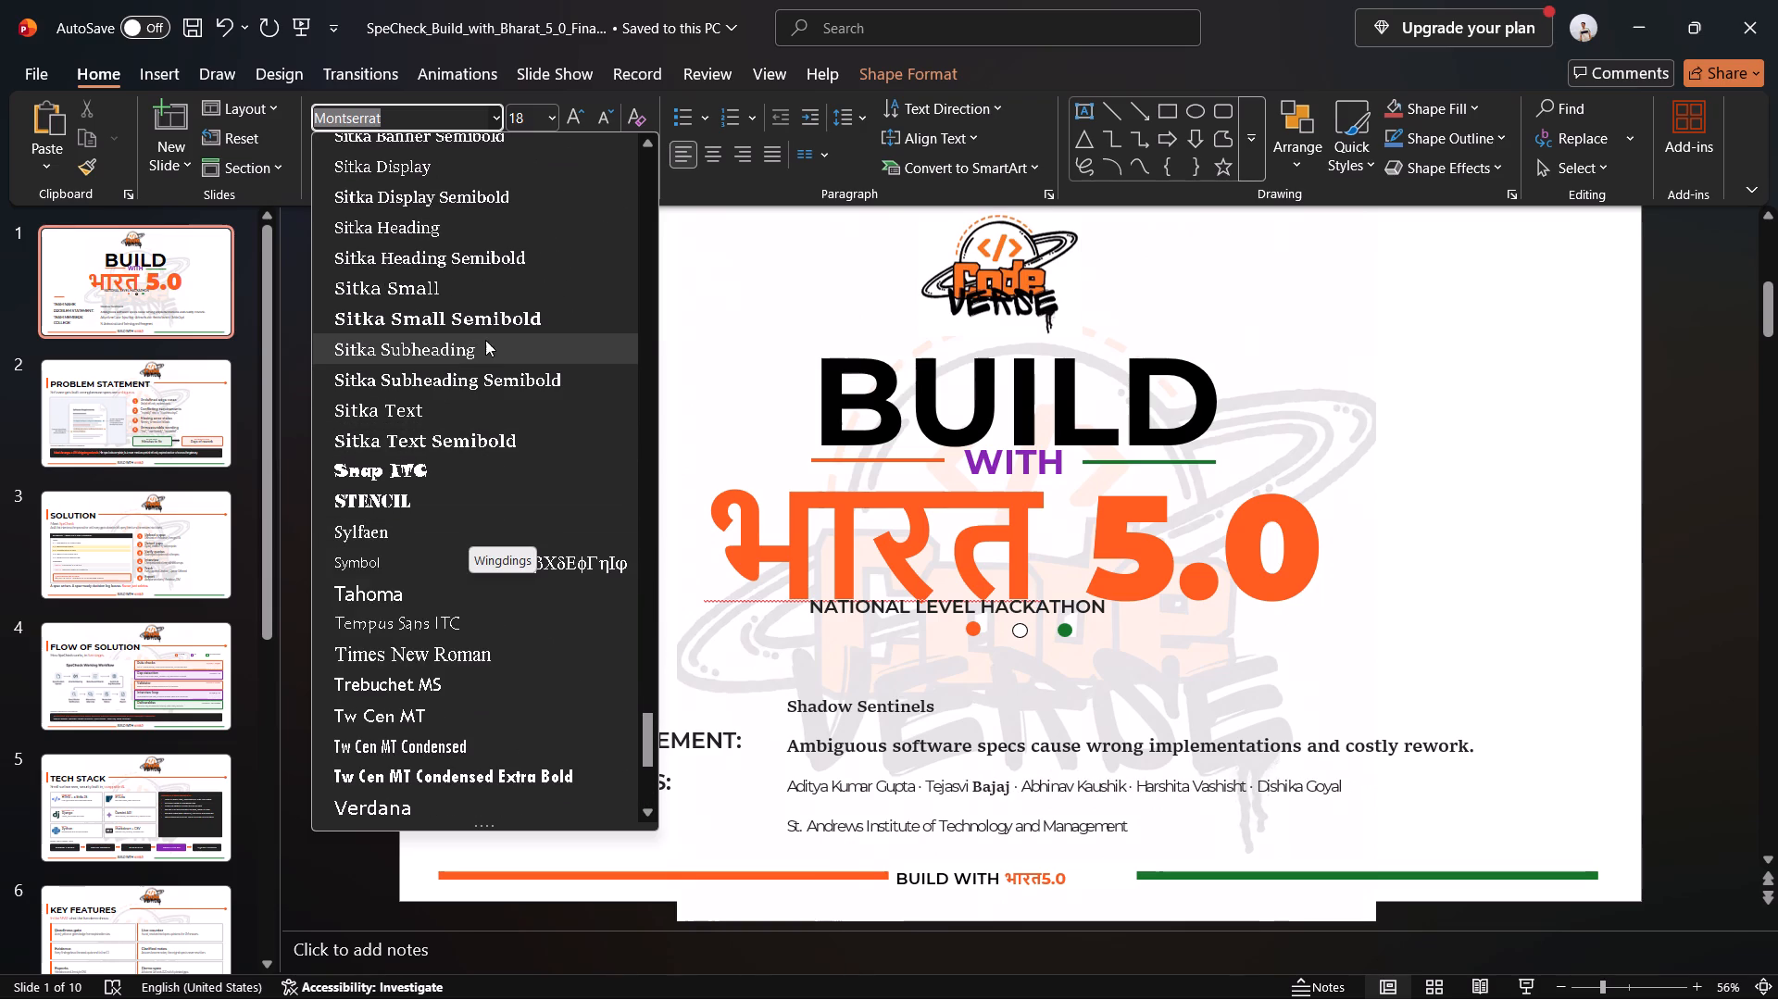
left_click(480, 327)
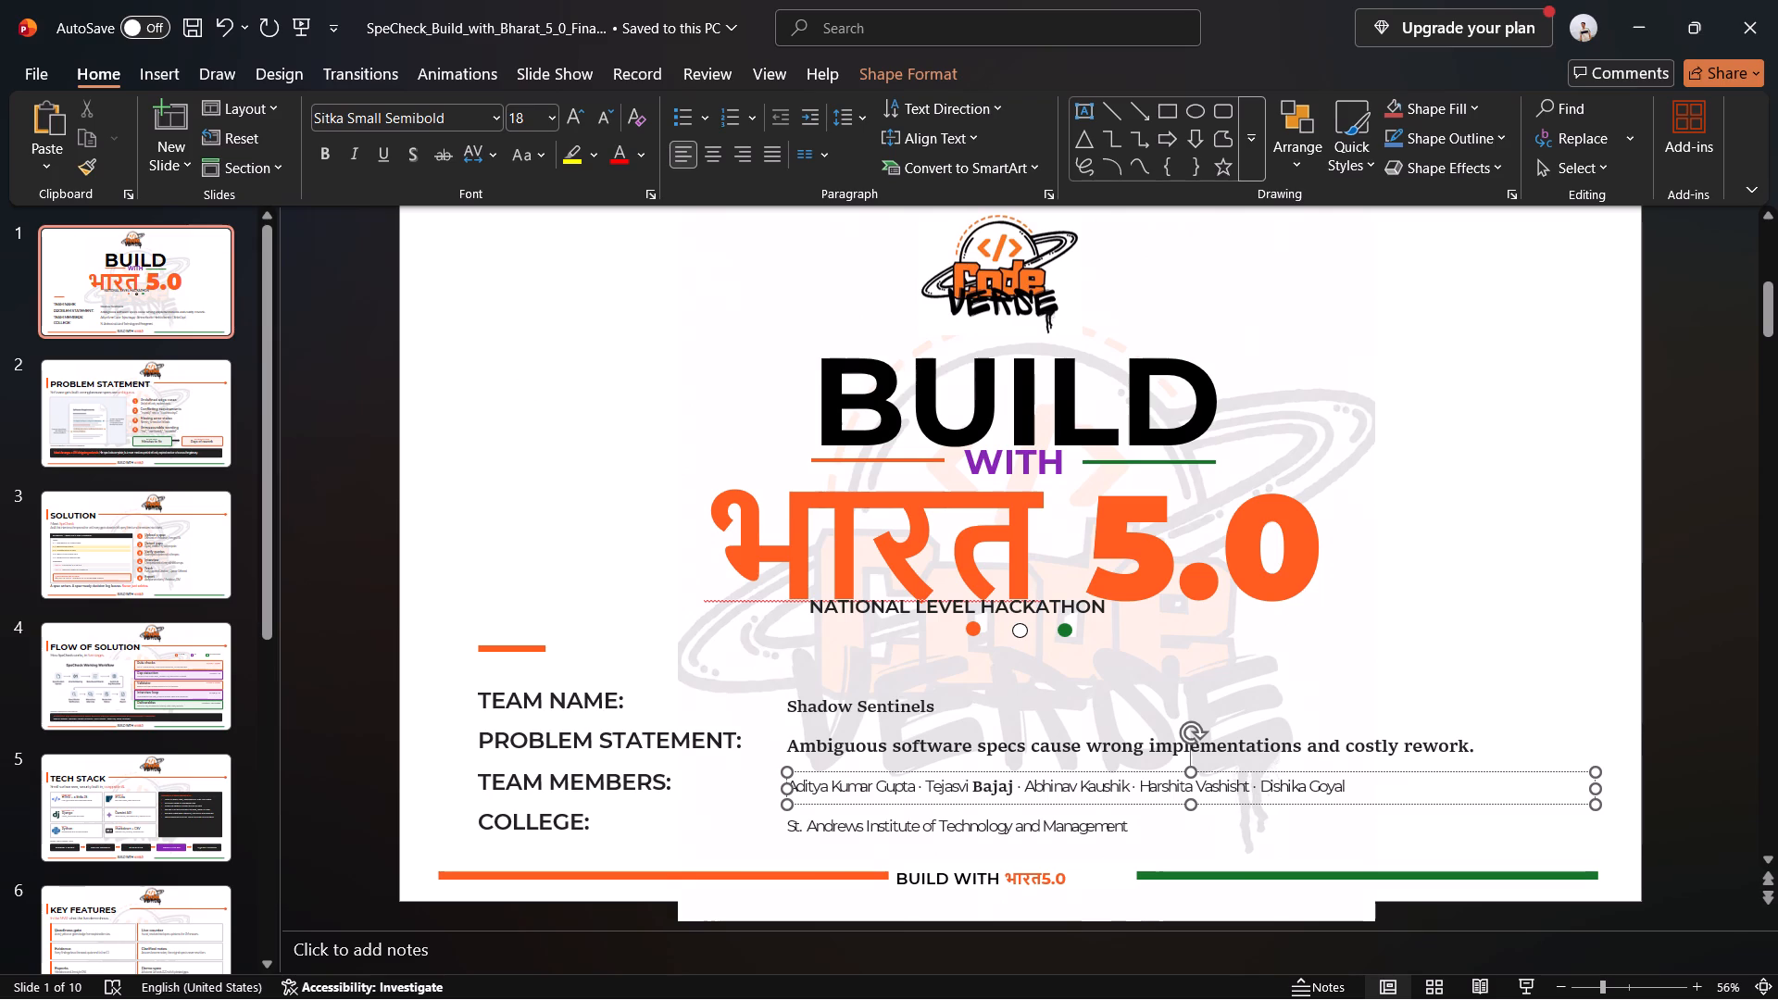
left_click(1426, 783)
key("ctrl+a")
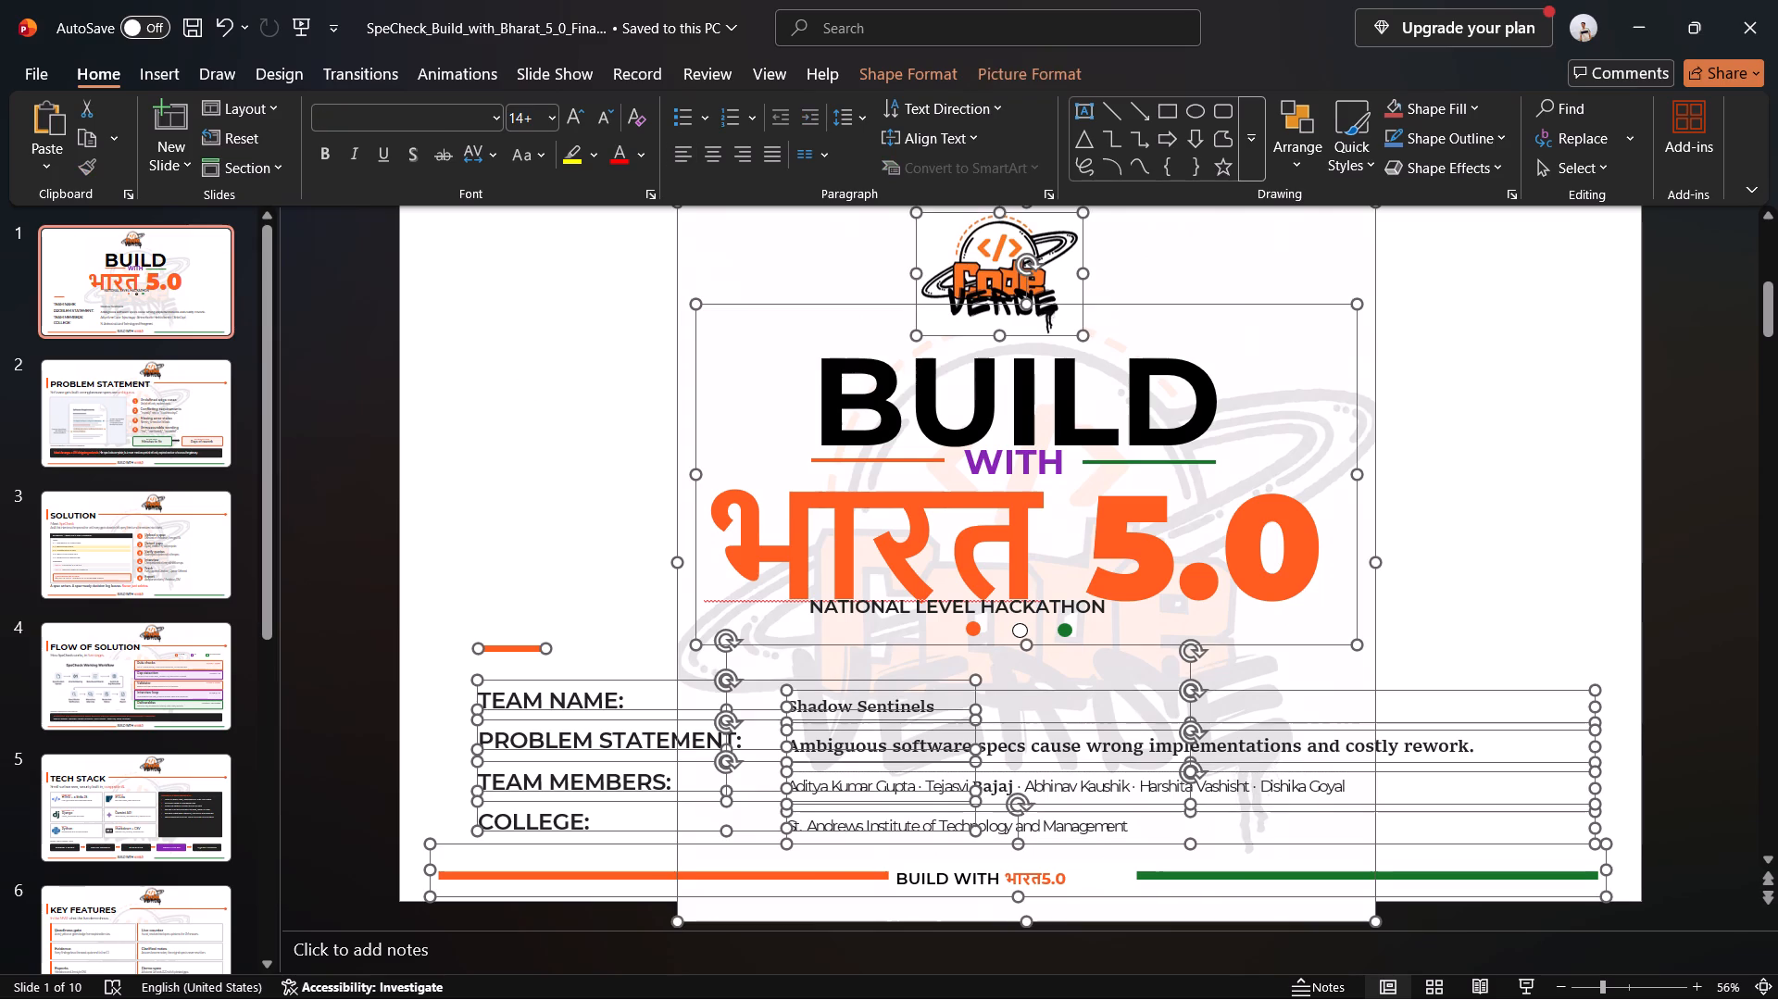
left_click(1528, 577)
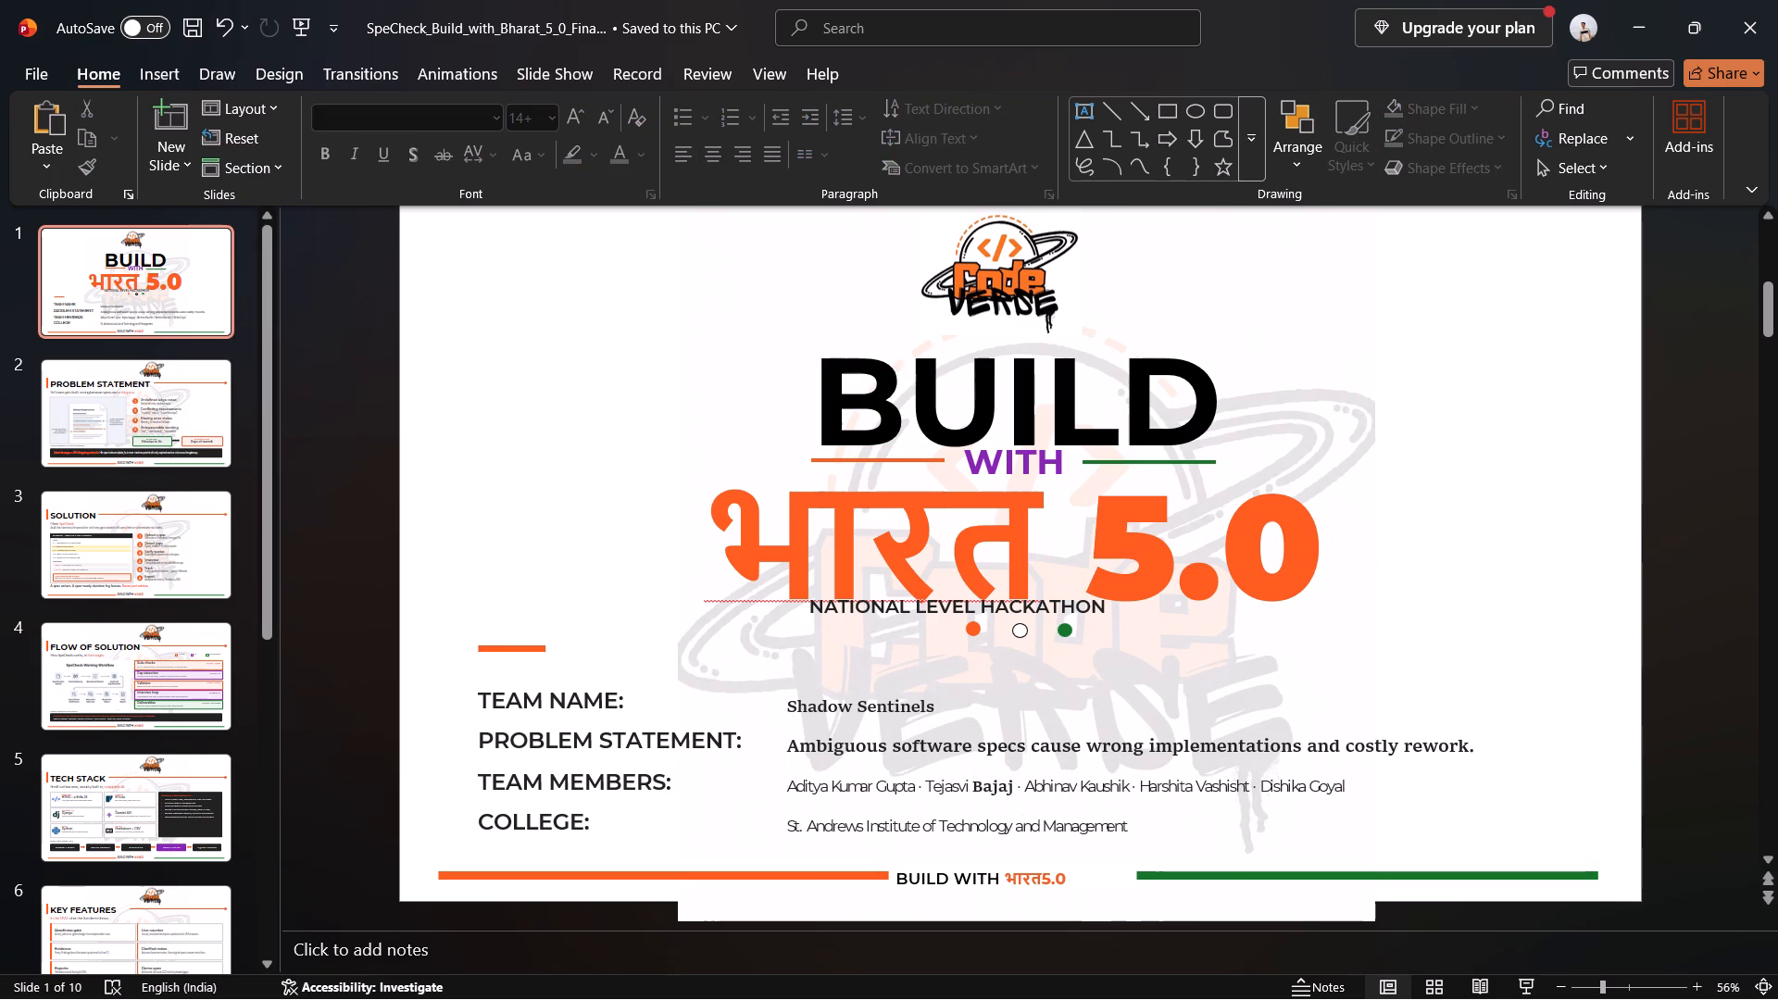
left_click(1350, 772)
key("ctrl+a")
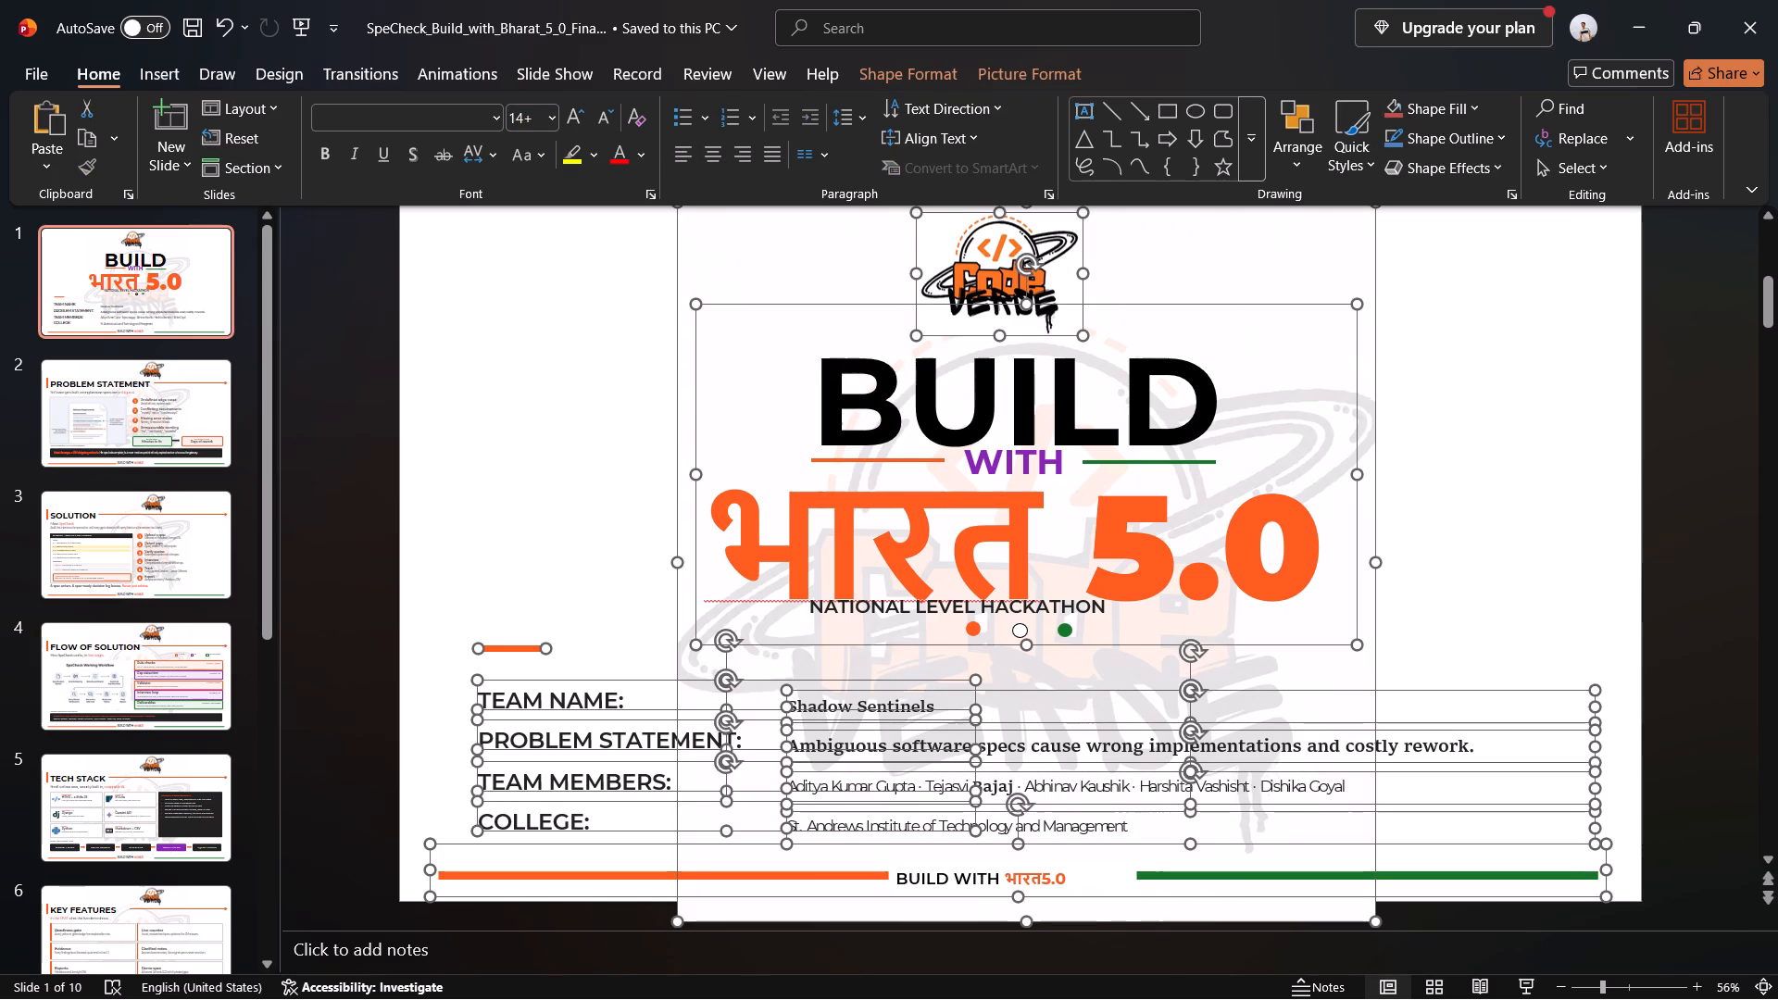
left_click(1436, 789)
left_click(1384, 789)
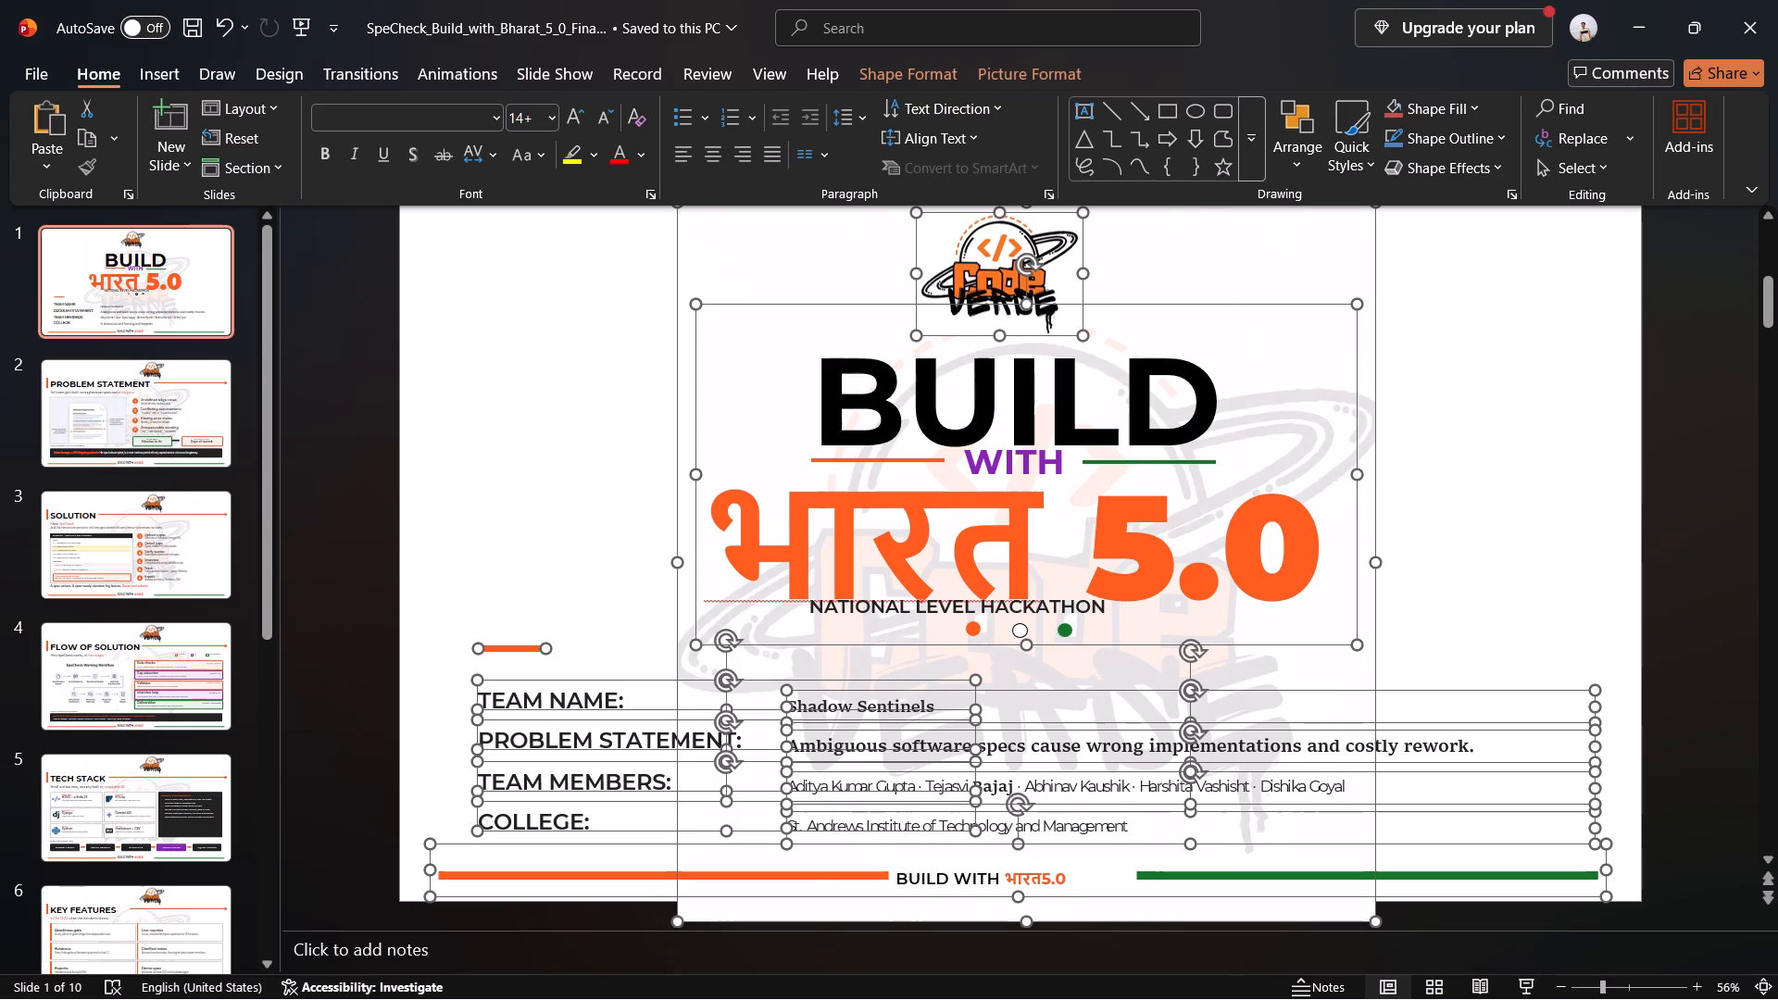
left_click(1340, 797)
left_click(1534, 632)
Apply the Sitka Small Semibold font to the entire team members value on the title slide.
left_click(1291, 789)
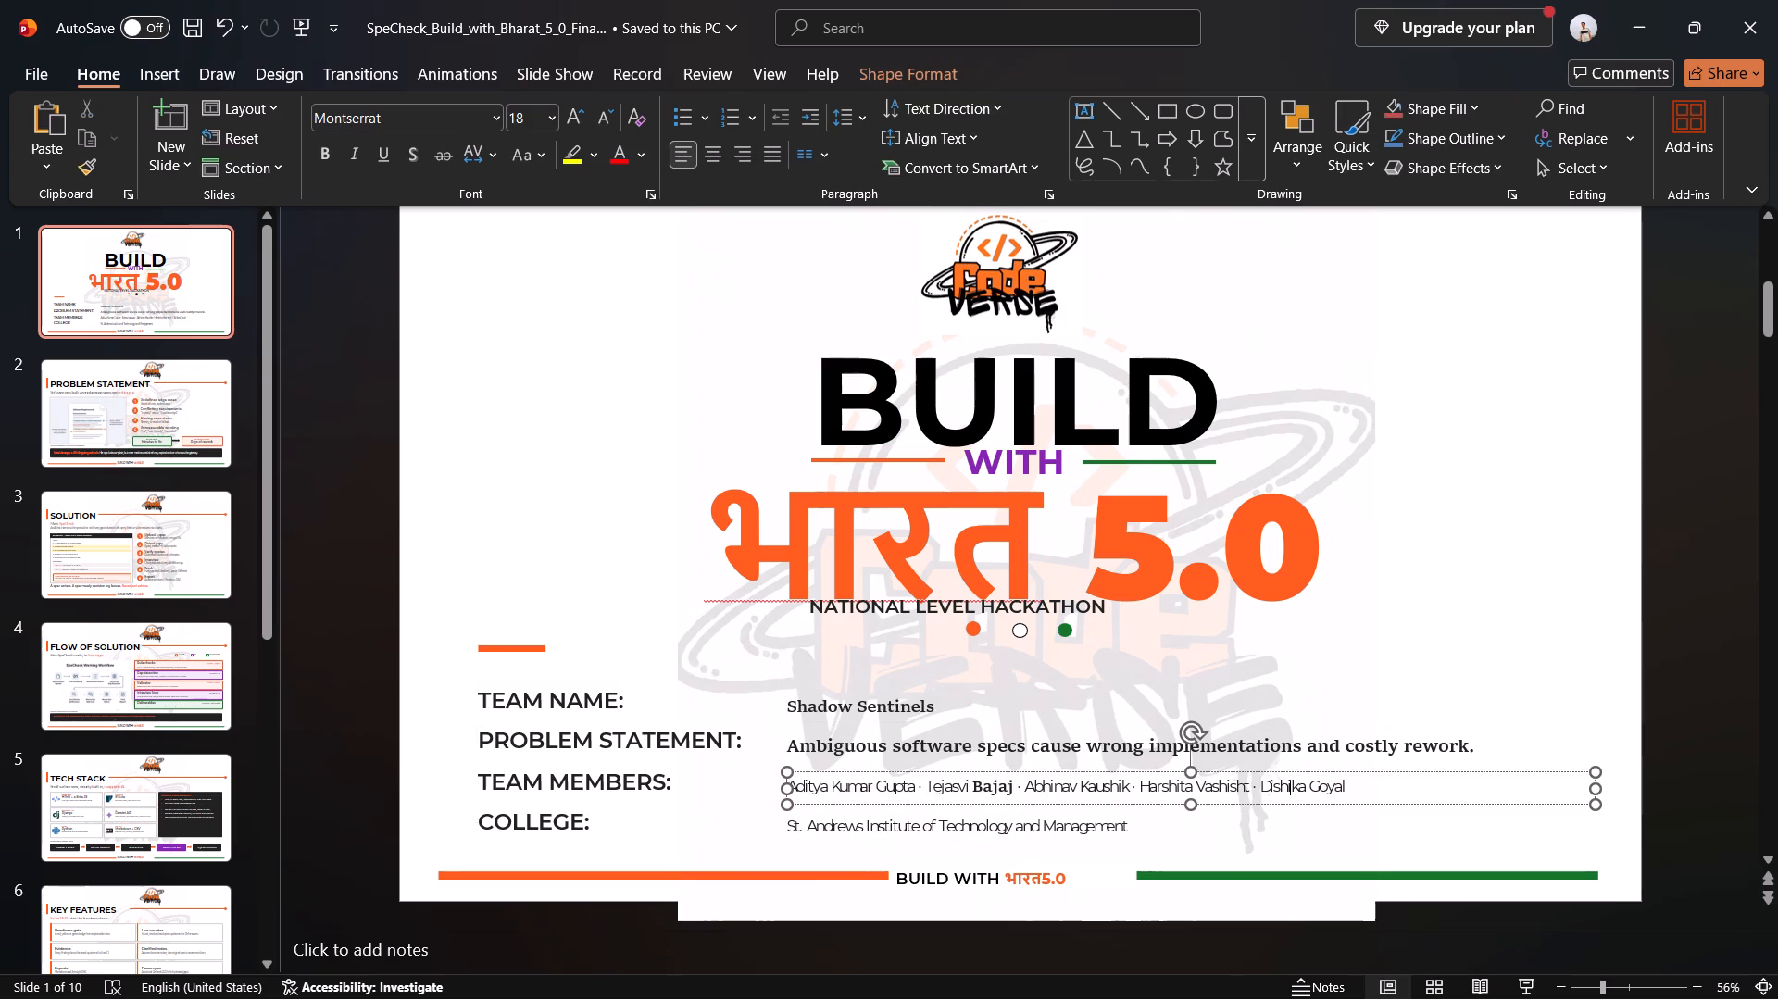
key("ctrl+a")
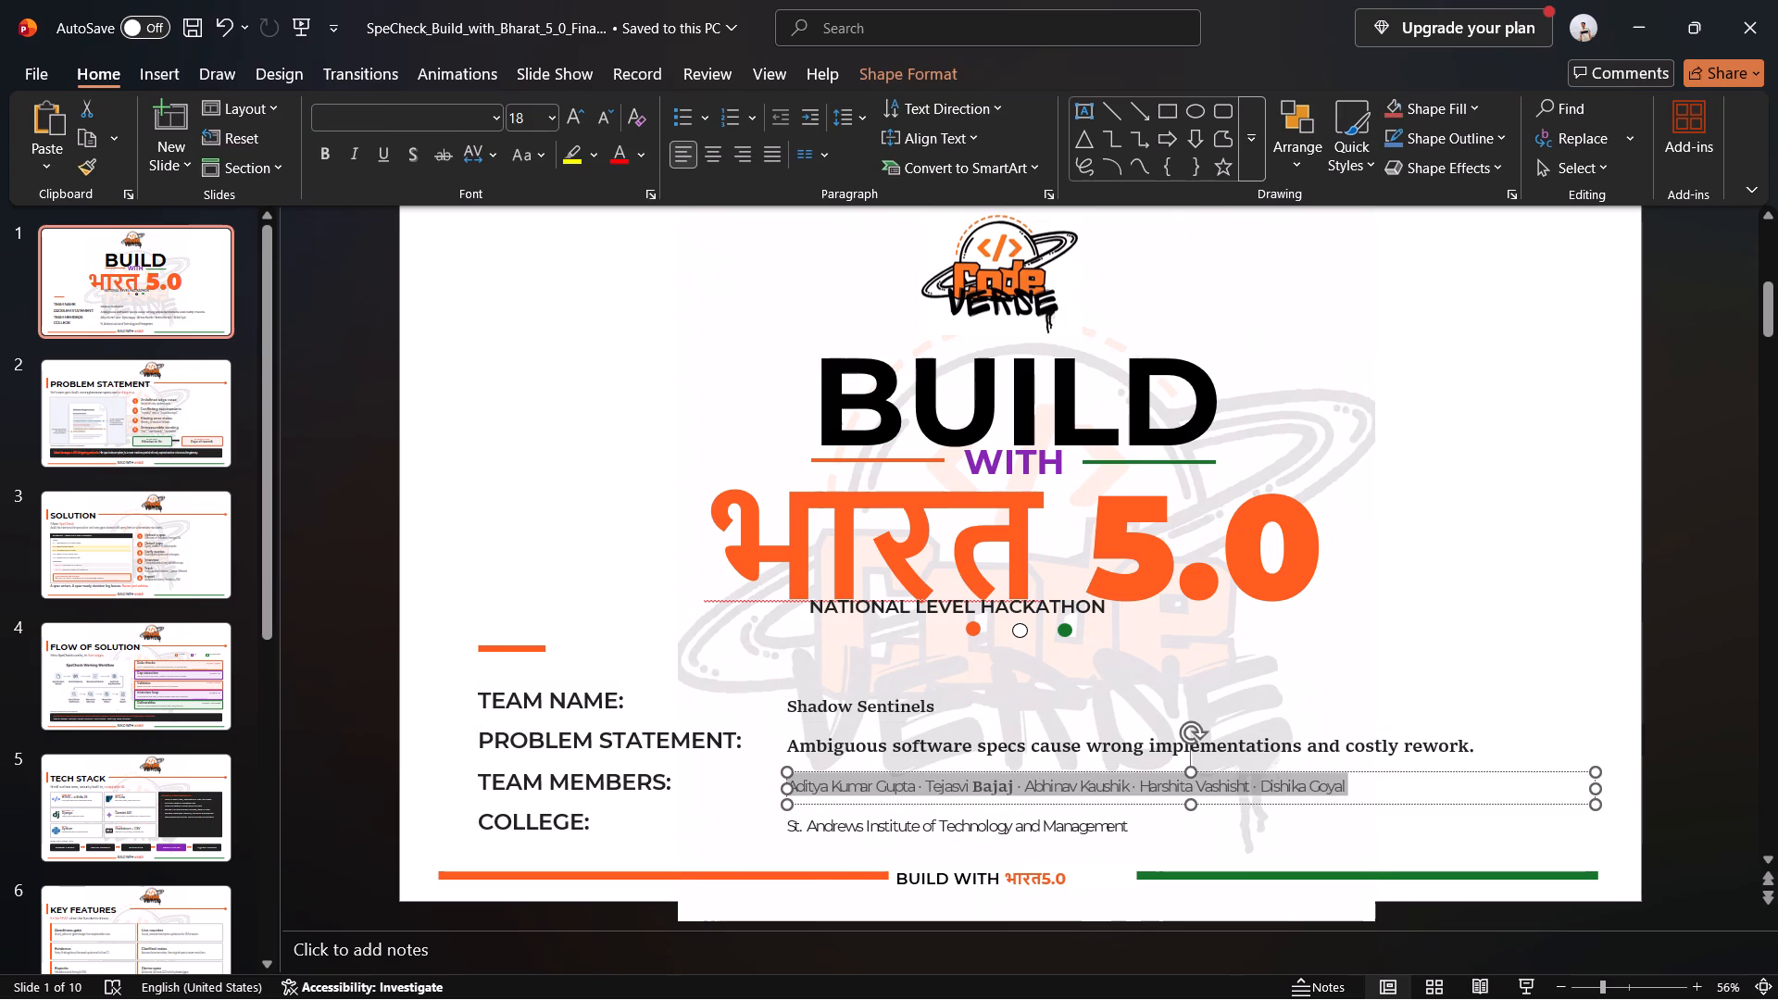
left_click(455, 121)
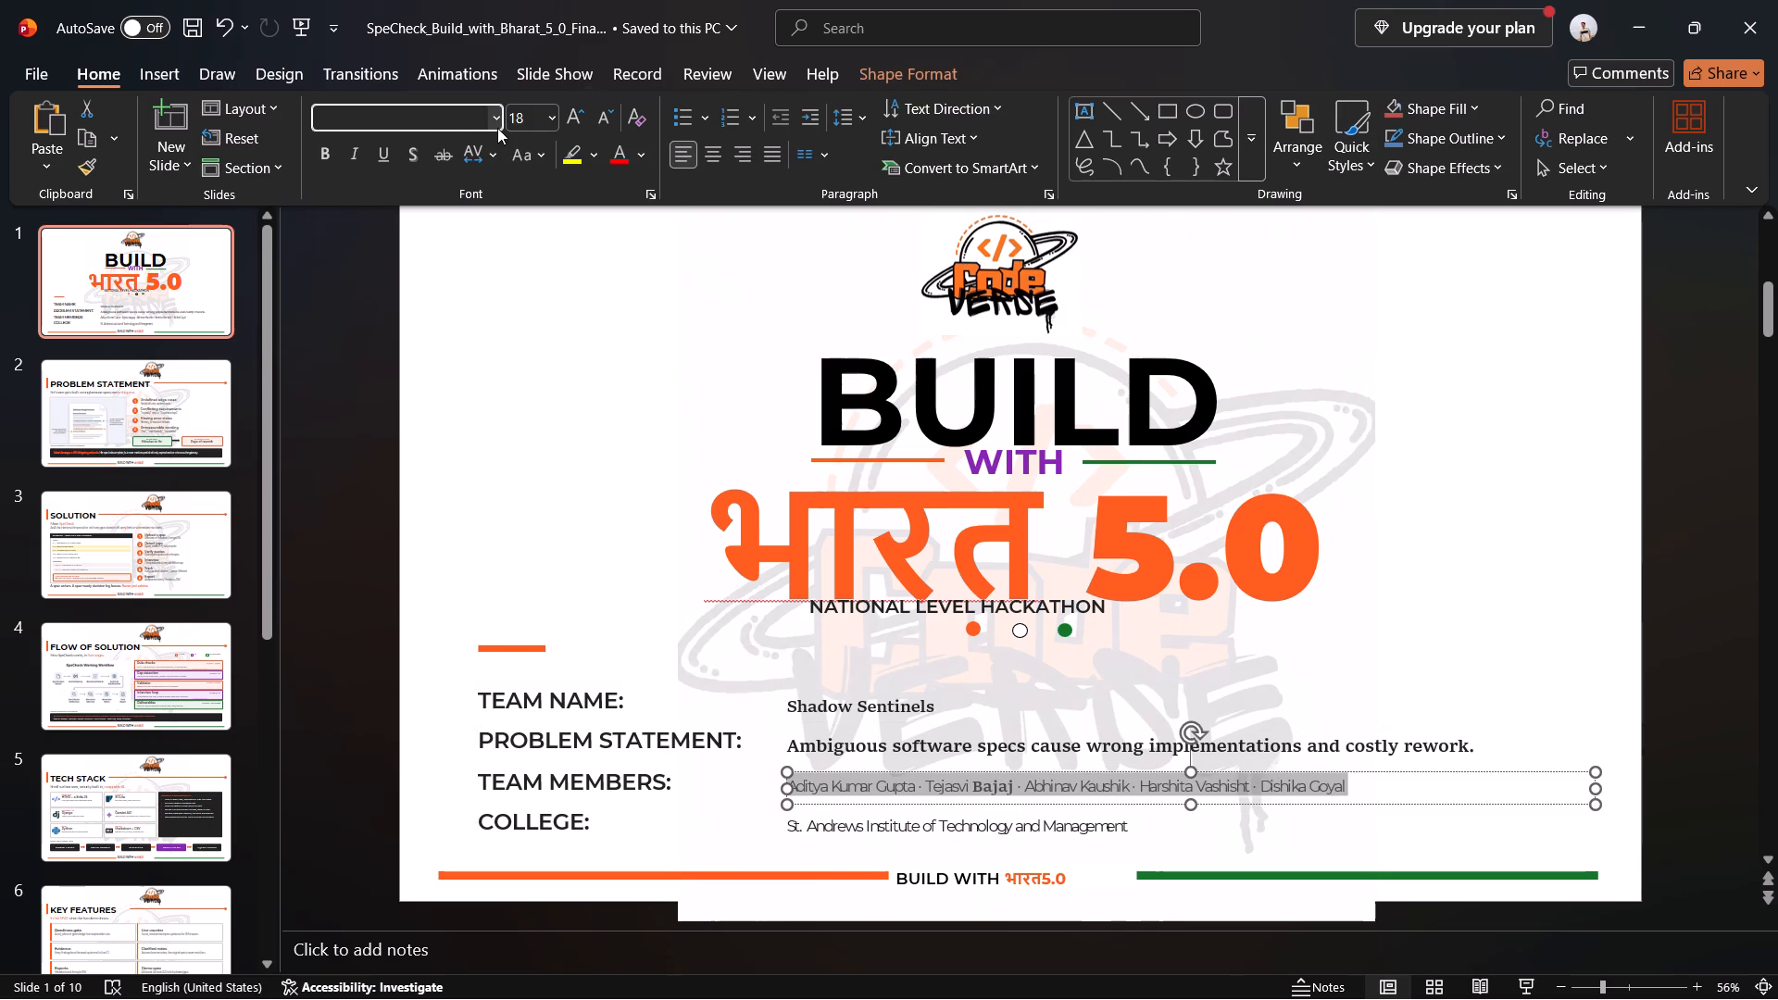
left_click(495, 126)
scroll(431, 603, "down", 7)
scroll(446, 593, "up", 7)
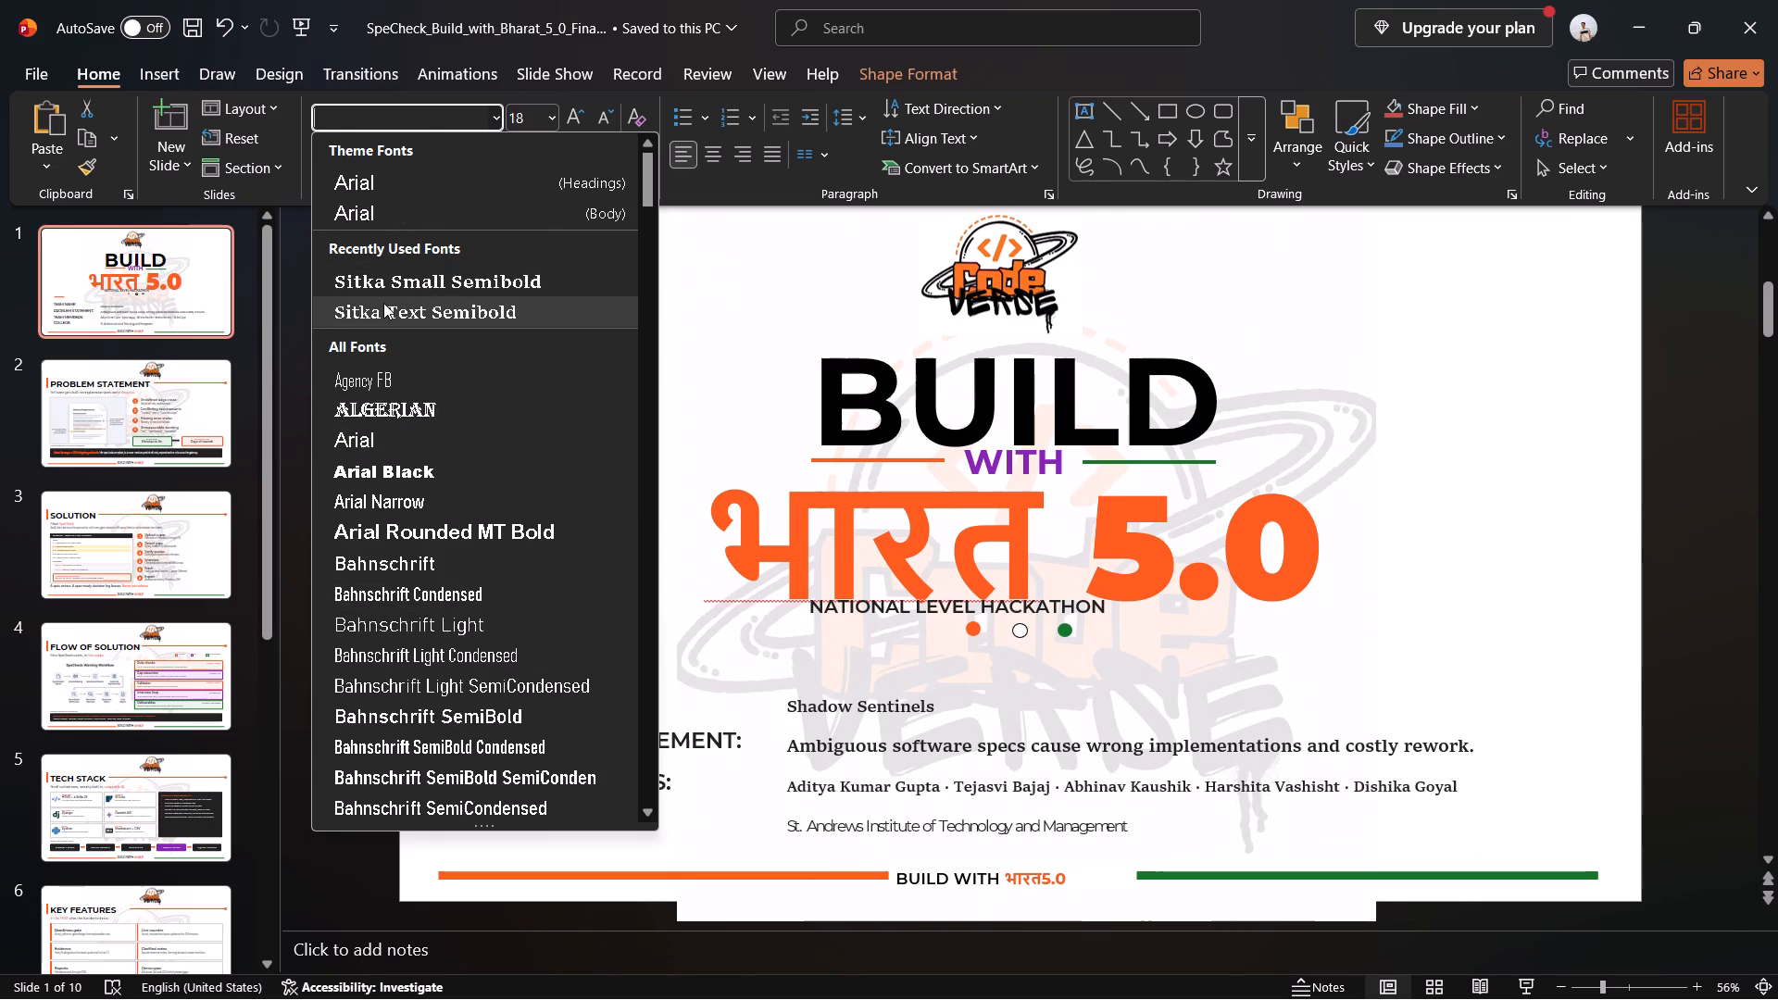
left_click(391, 273)
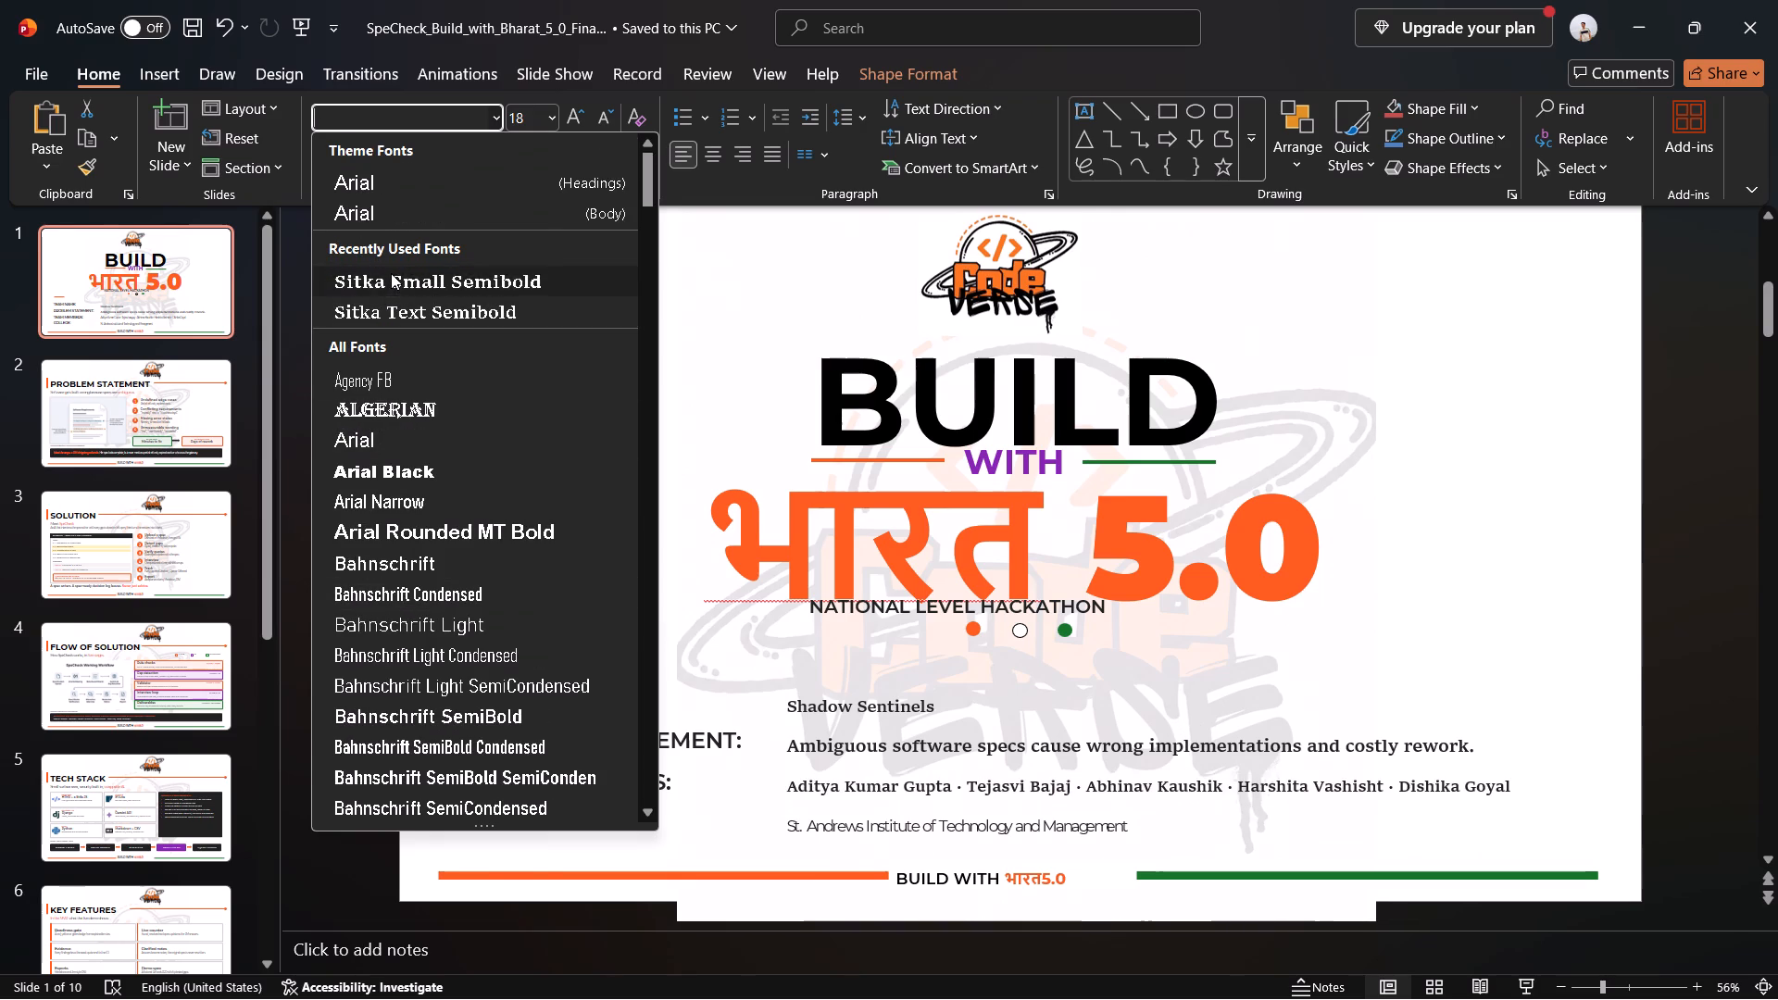
Change the font of the whole college value on the title slide to Sitka Small Semibold.
left_click(1124, 827)
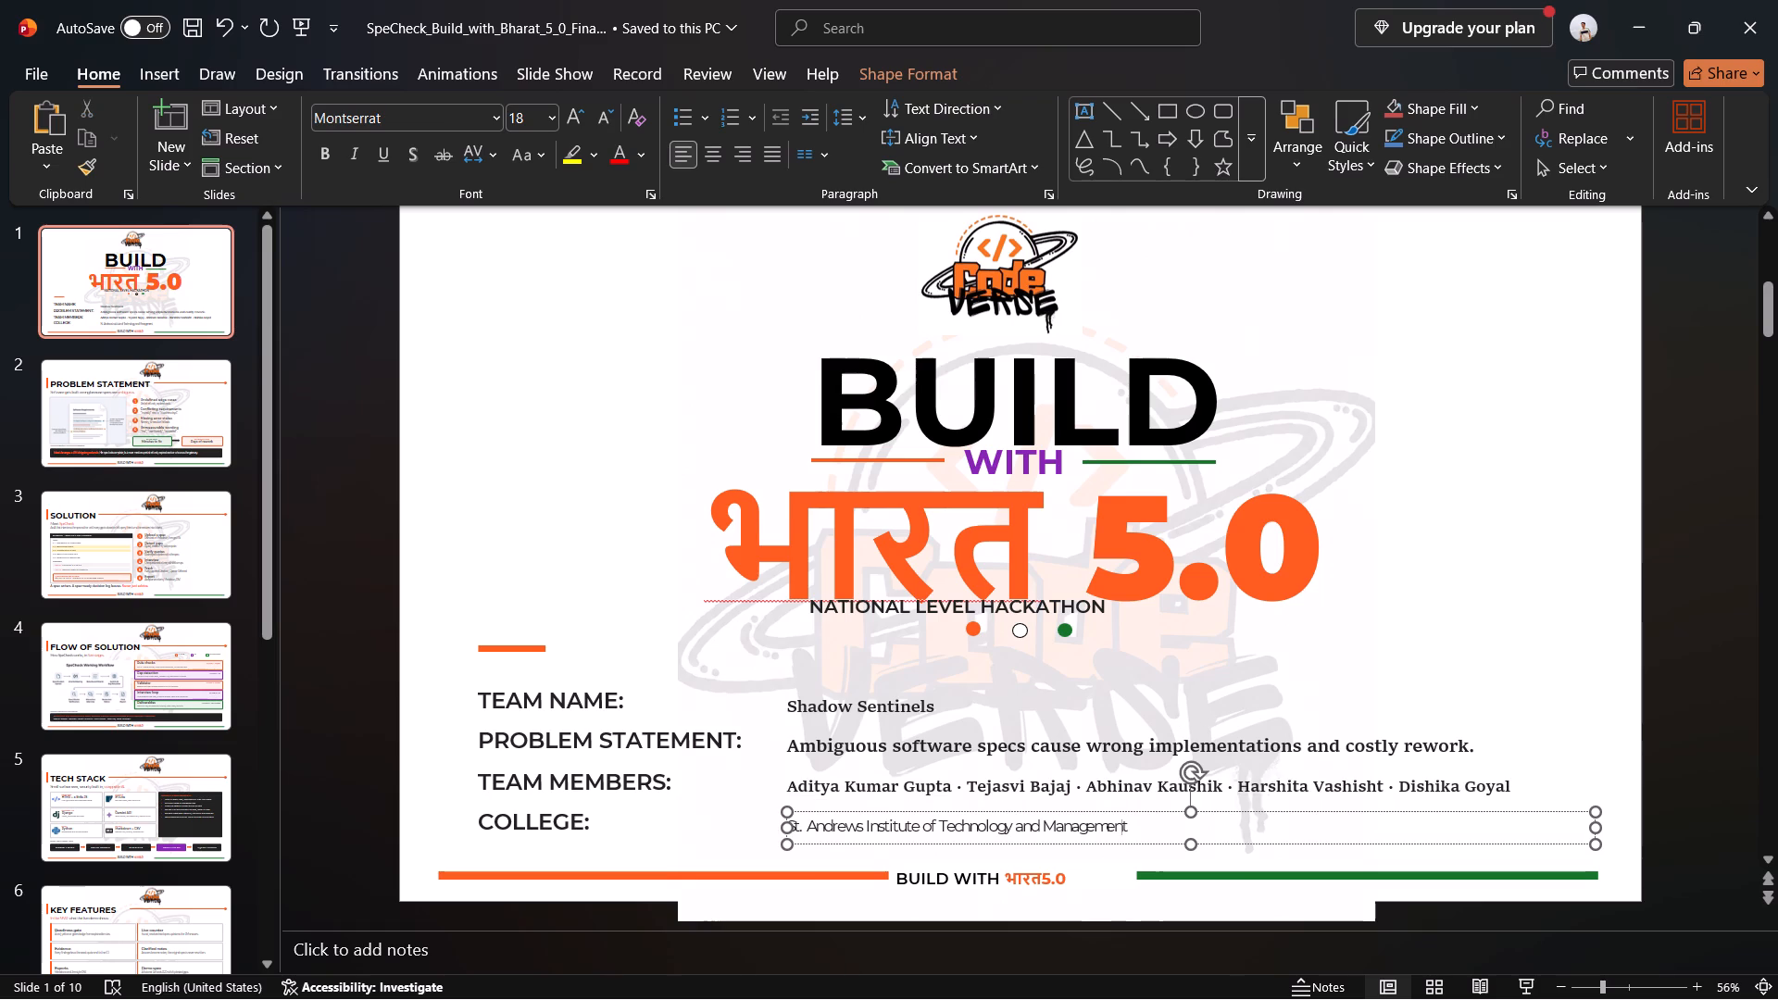
key("ctrl+a")
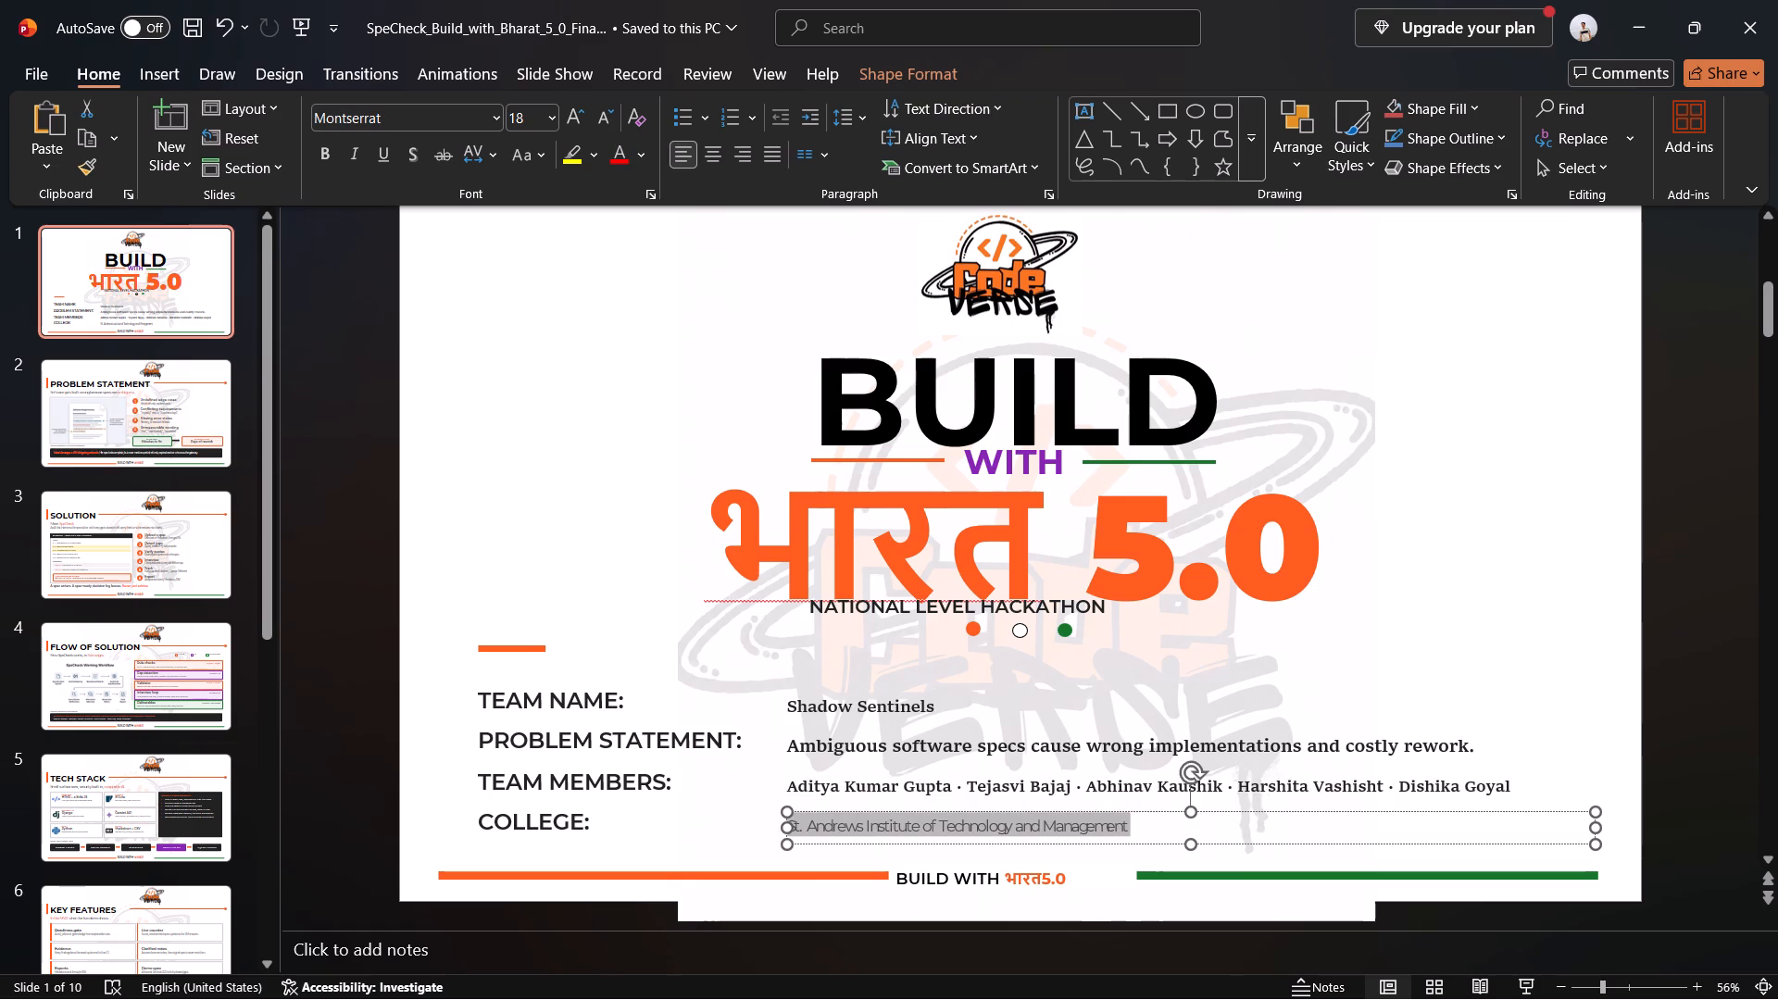
left_click(476, 122)
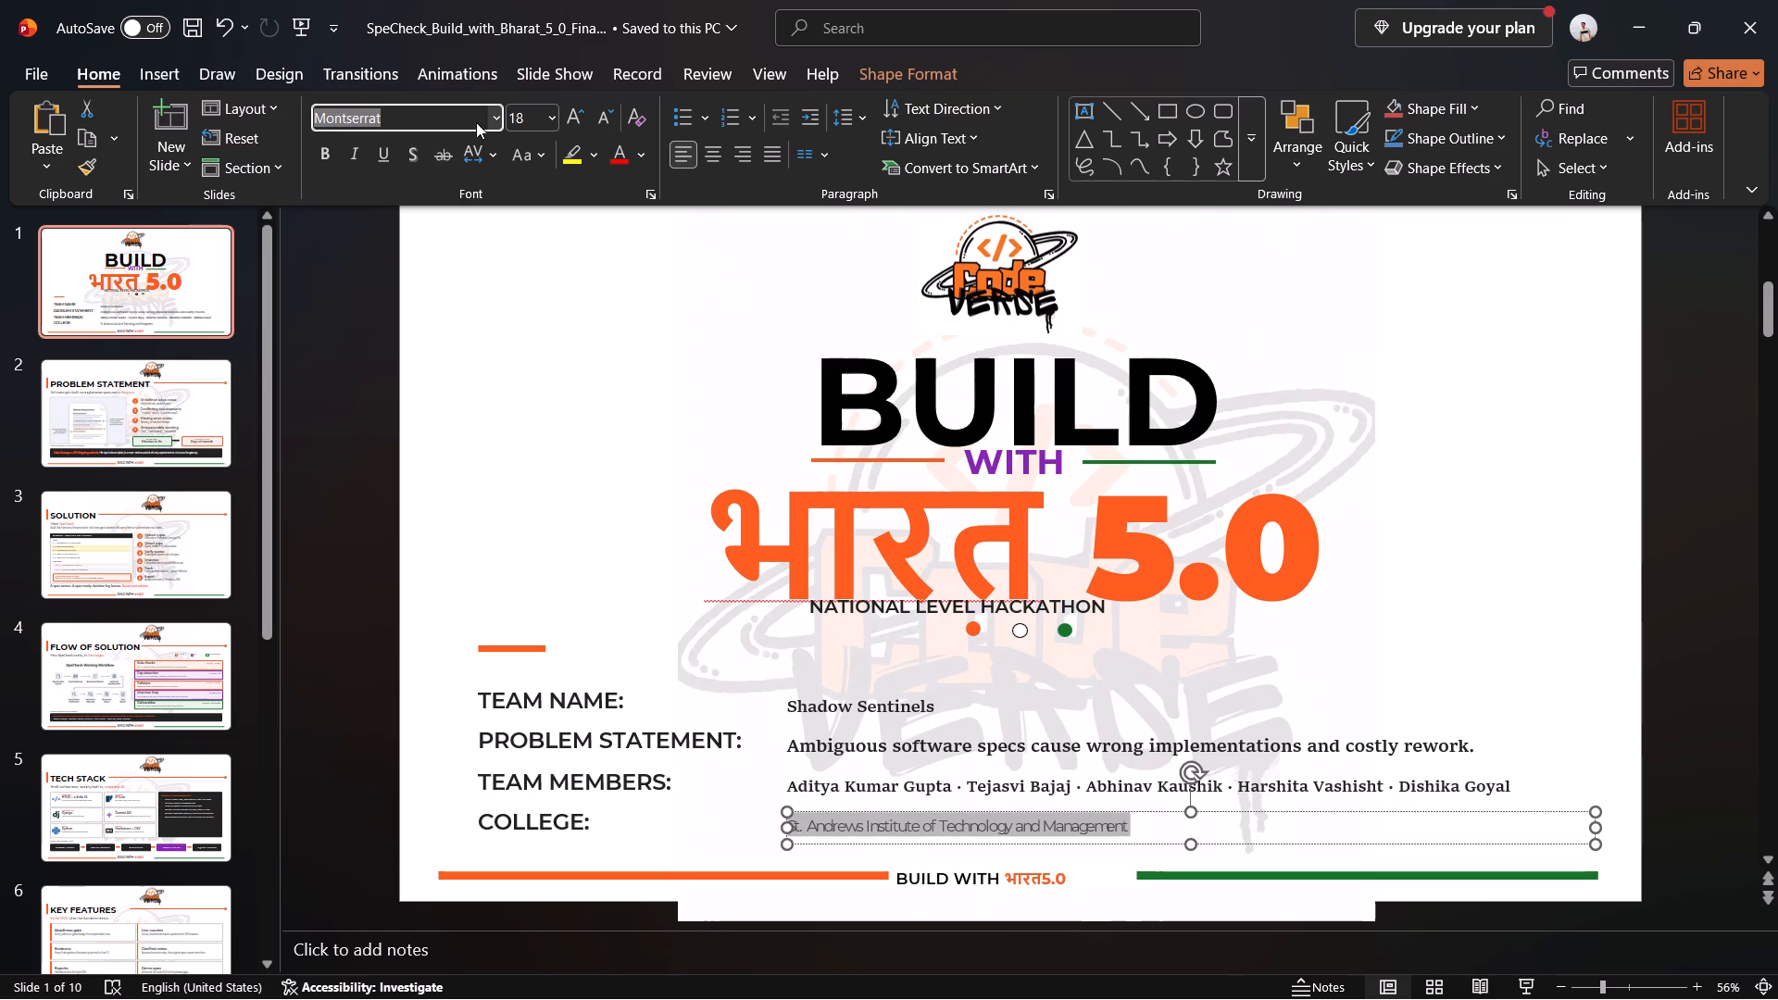
left_click(494, 113)
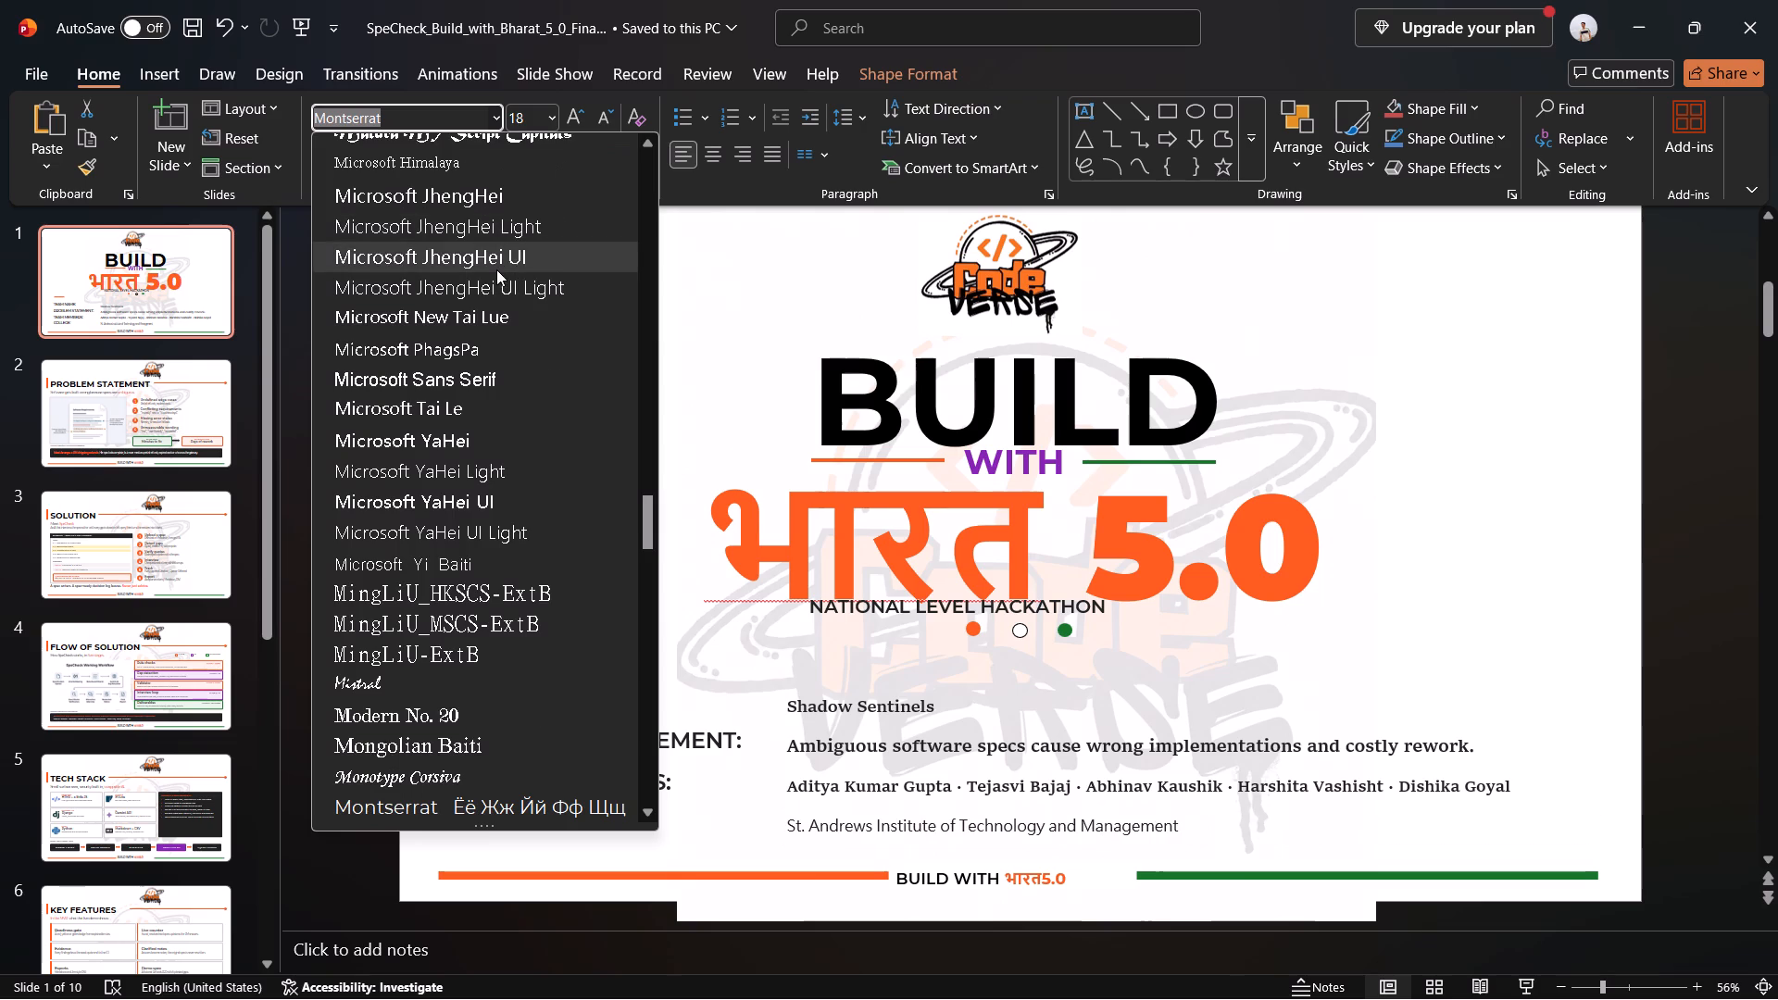
scroll(496, 269, "up", 15)
scroll(484, 269, "up", 20)
scroll(473, 265, "up", 14)
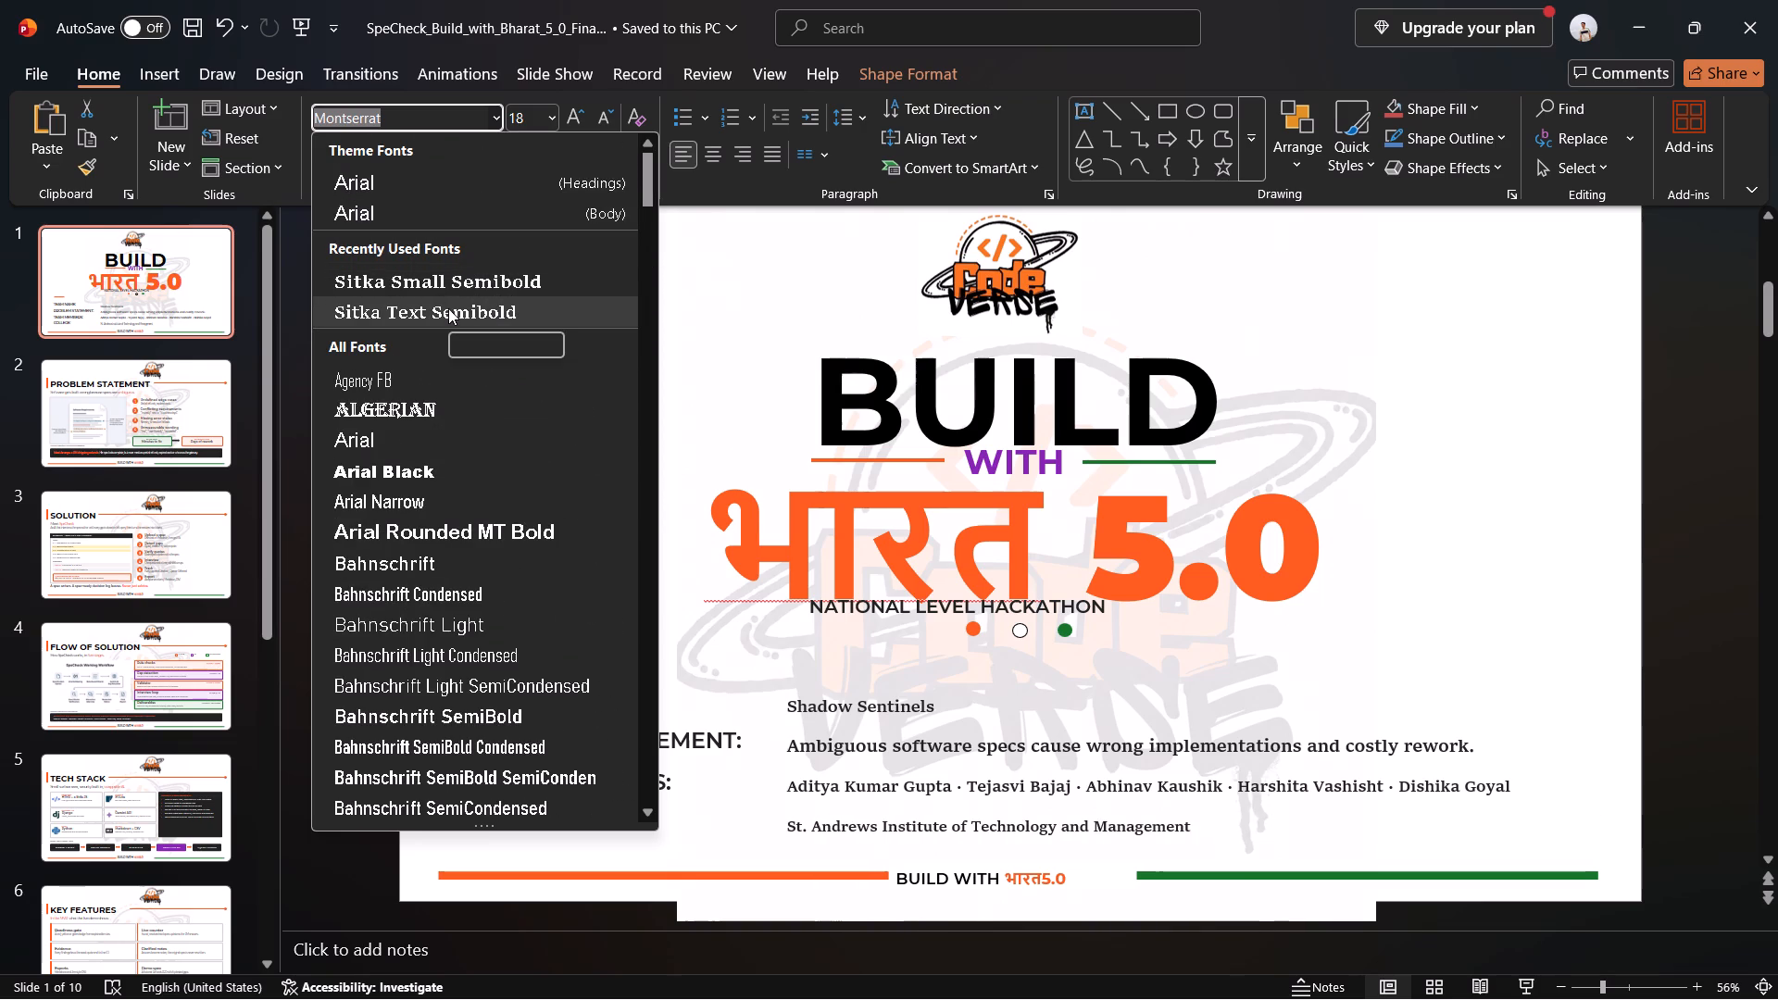
left_click(441, 274)
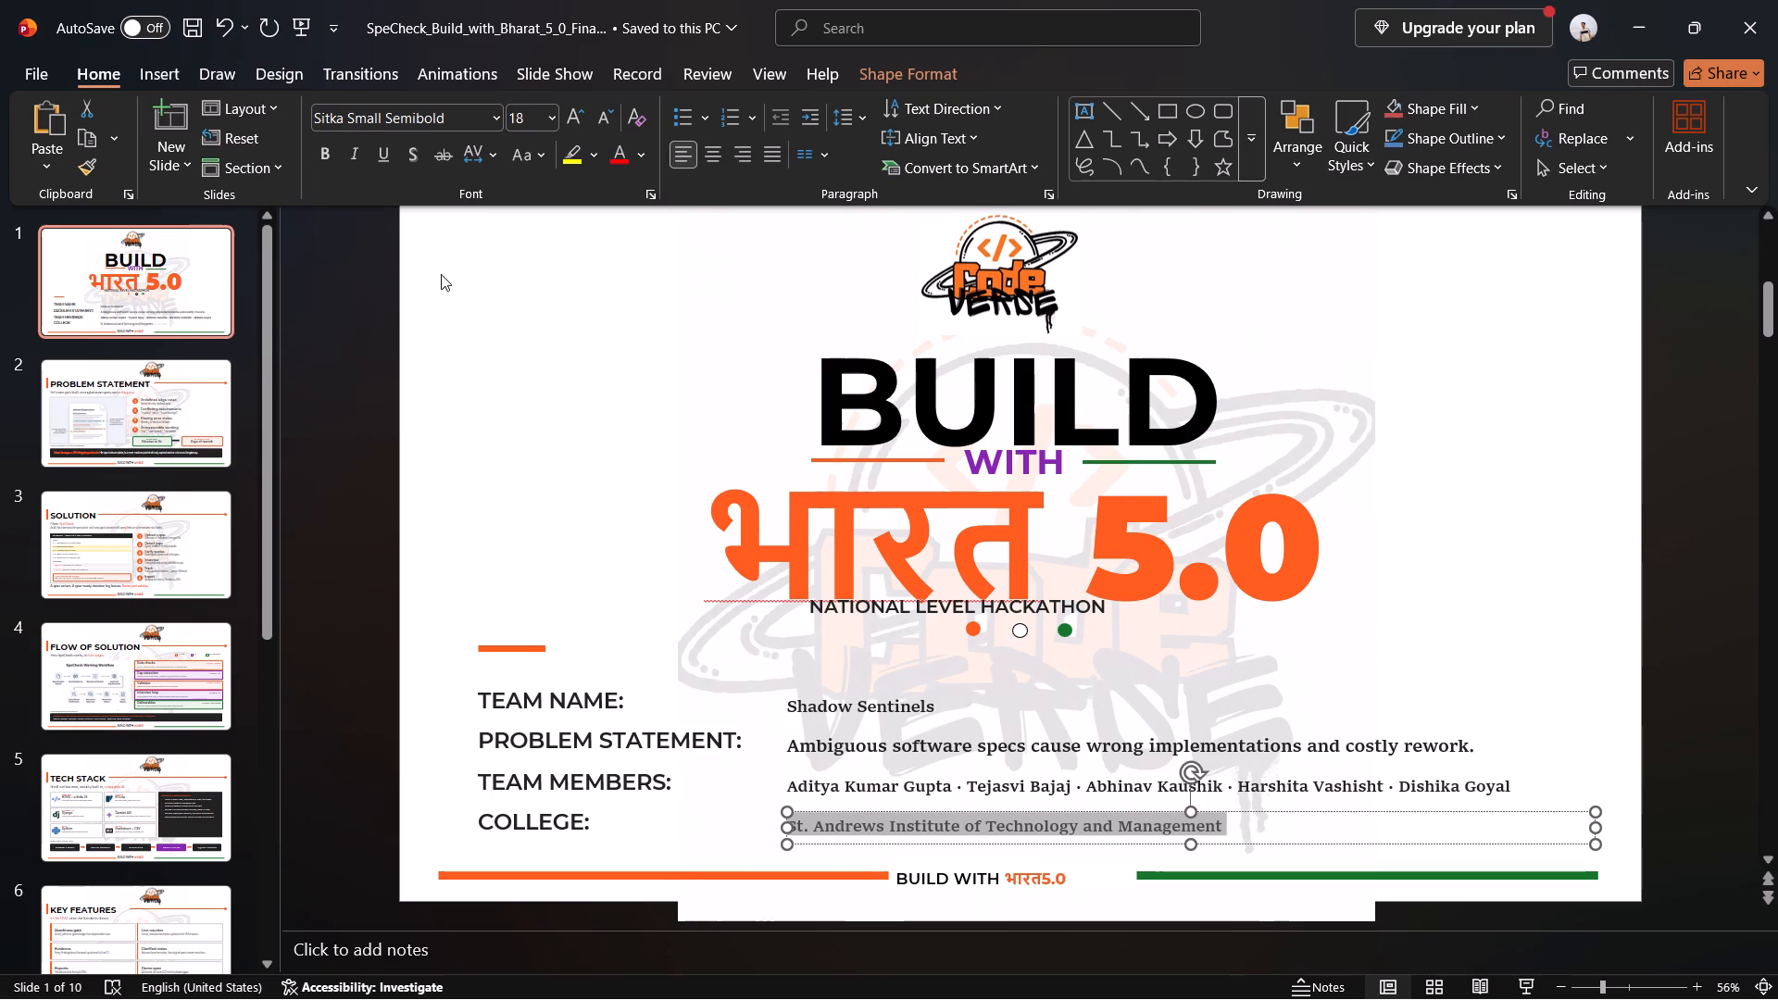
Set the font size of the college value on the title slide to 20.
left_click(548, 116)
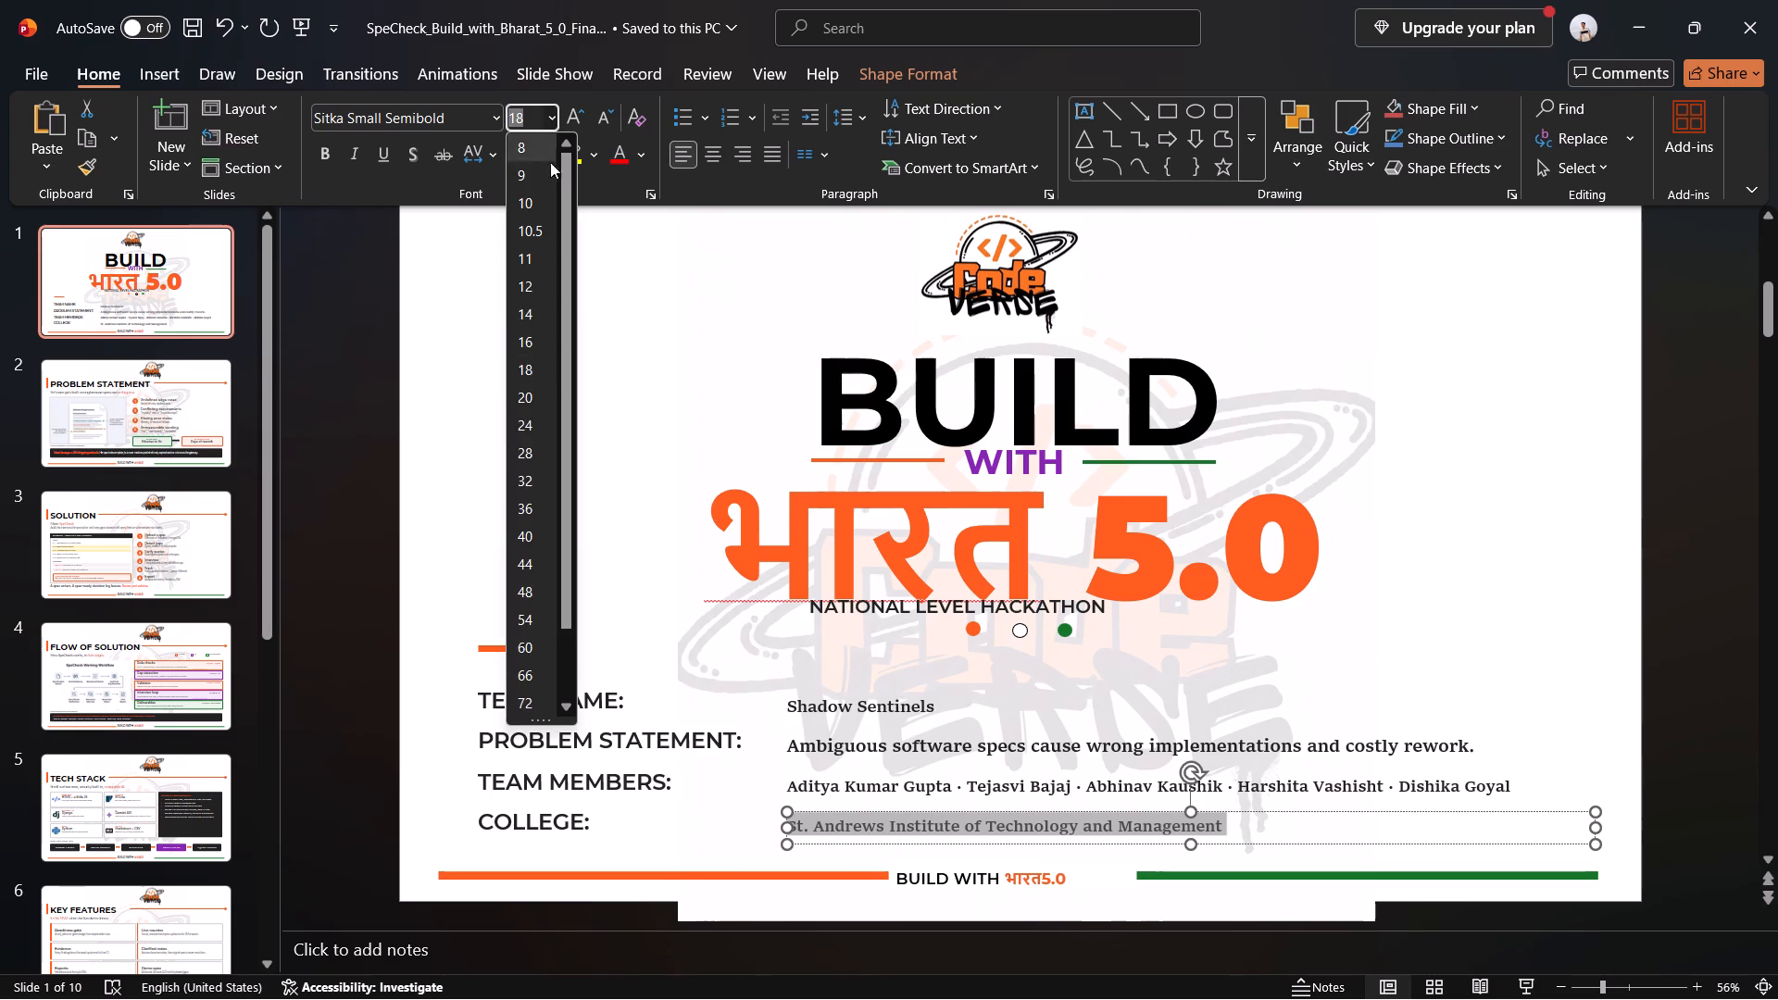
left_click(521, 405)
Set the font size of the team members value on the title slide to 20.
left_click(780, 789)
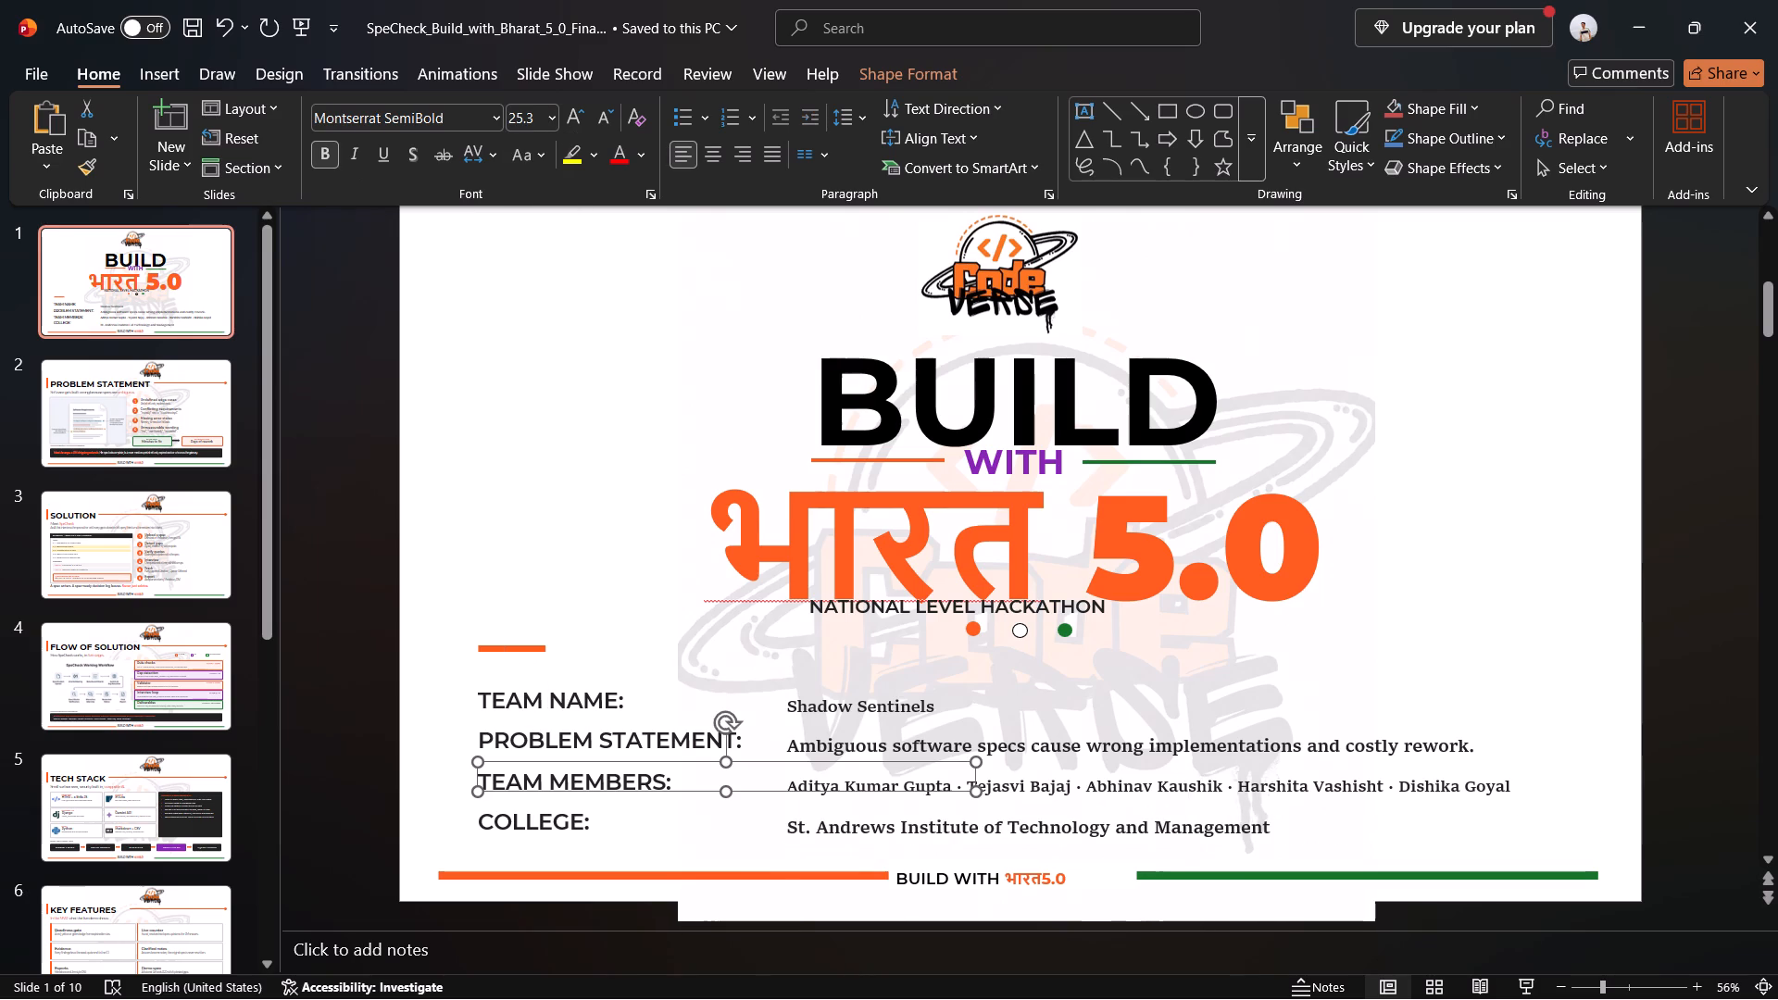
left_click(1082, 800)
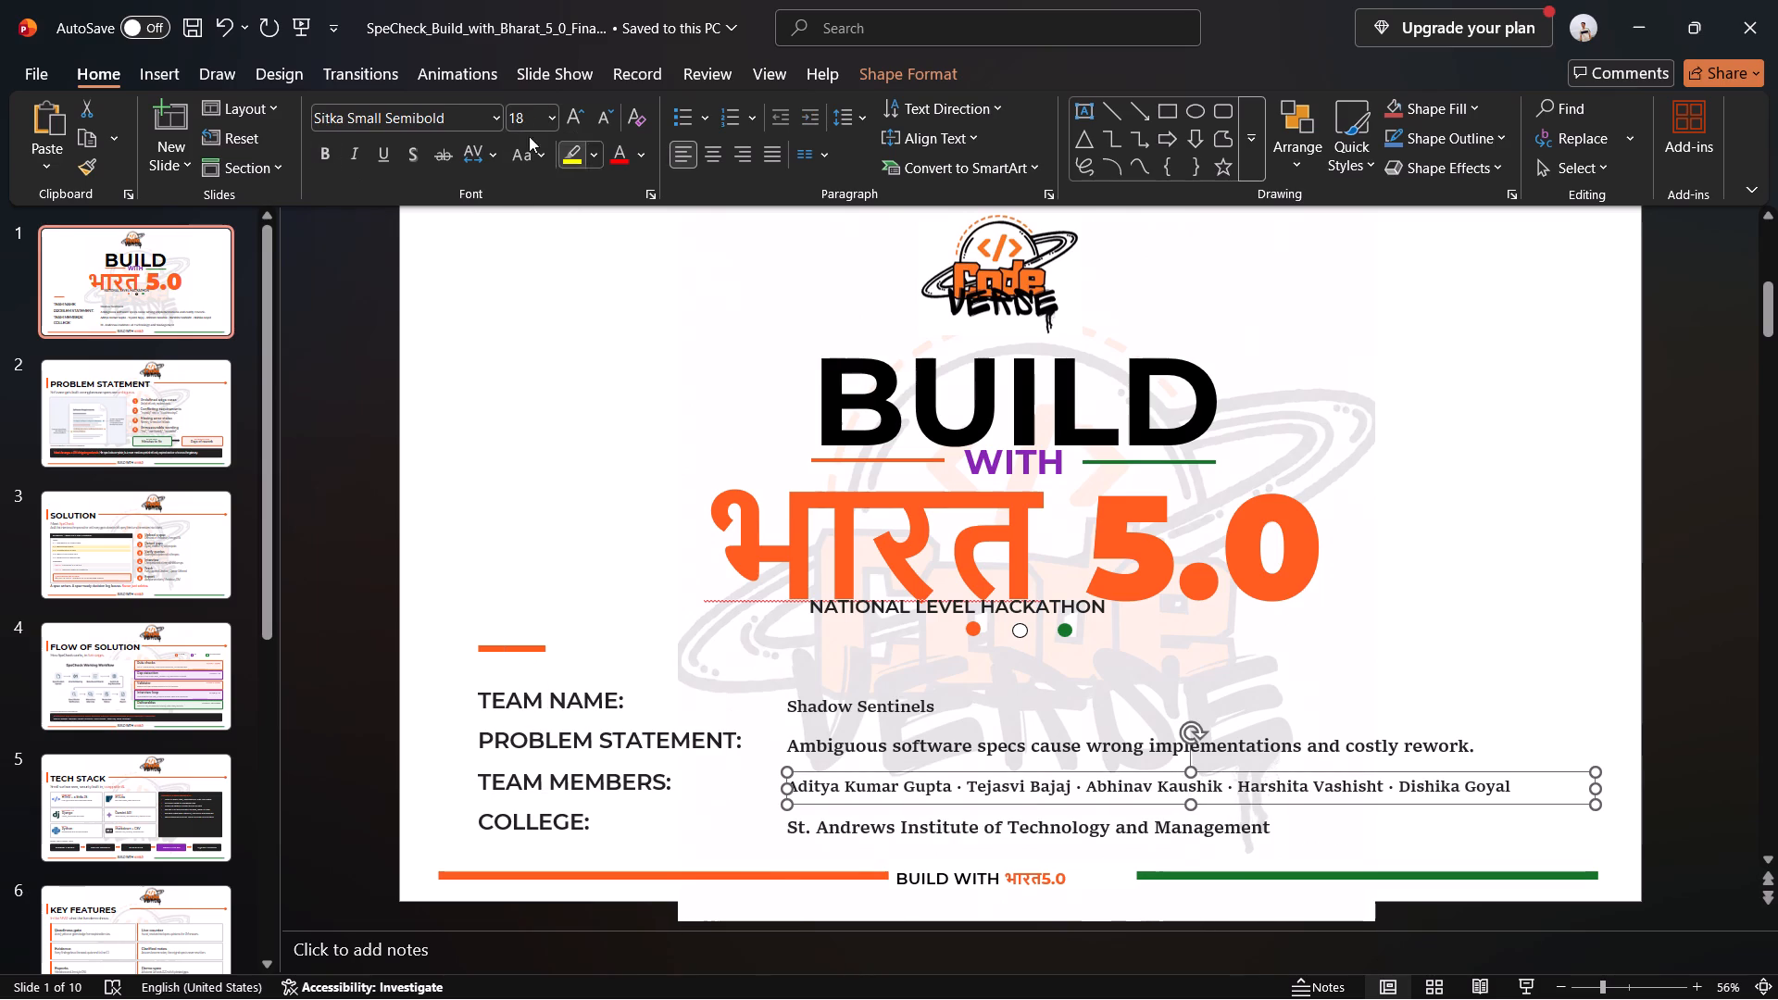
left_click(548, 110)
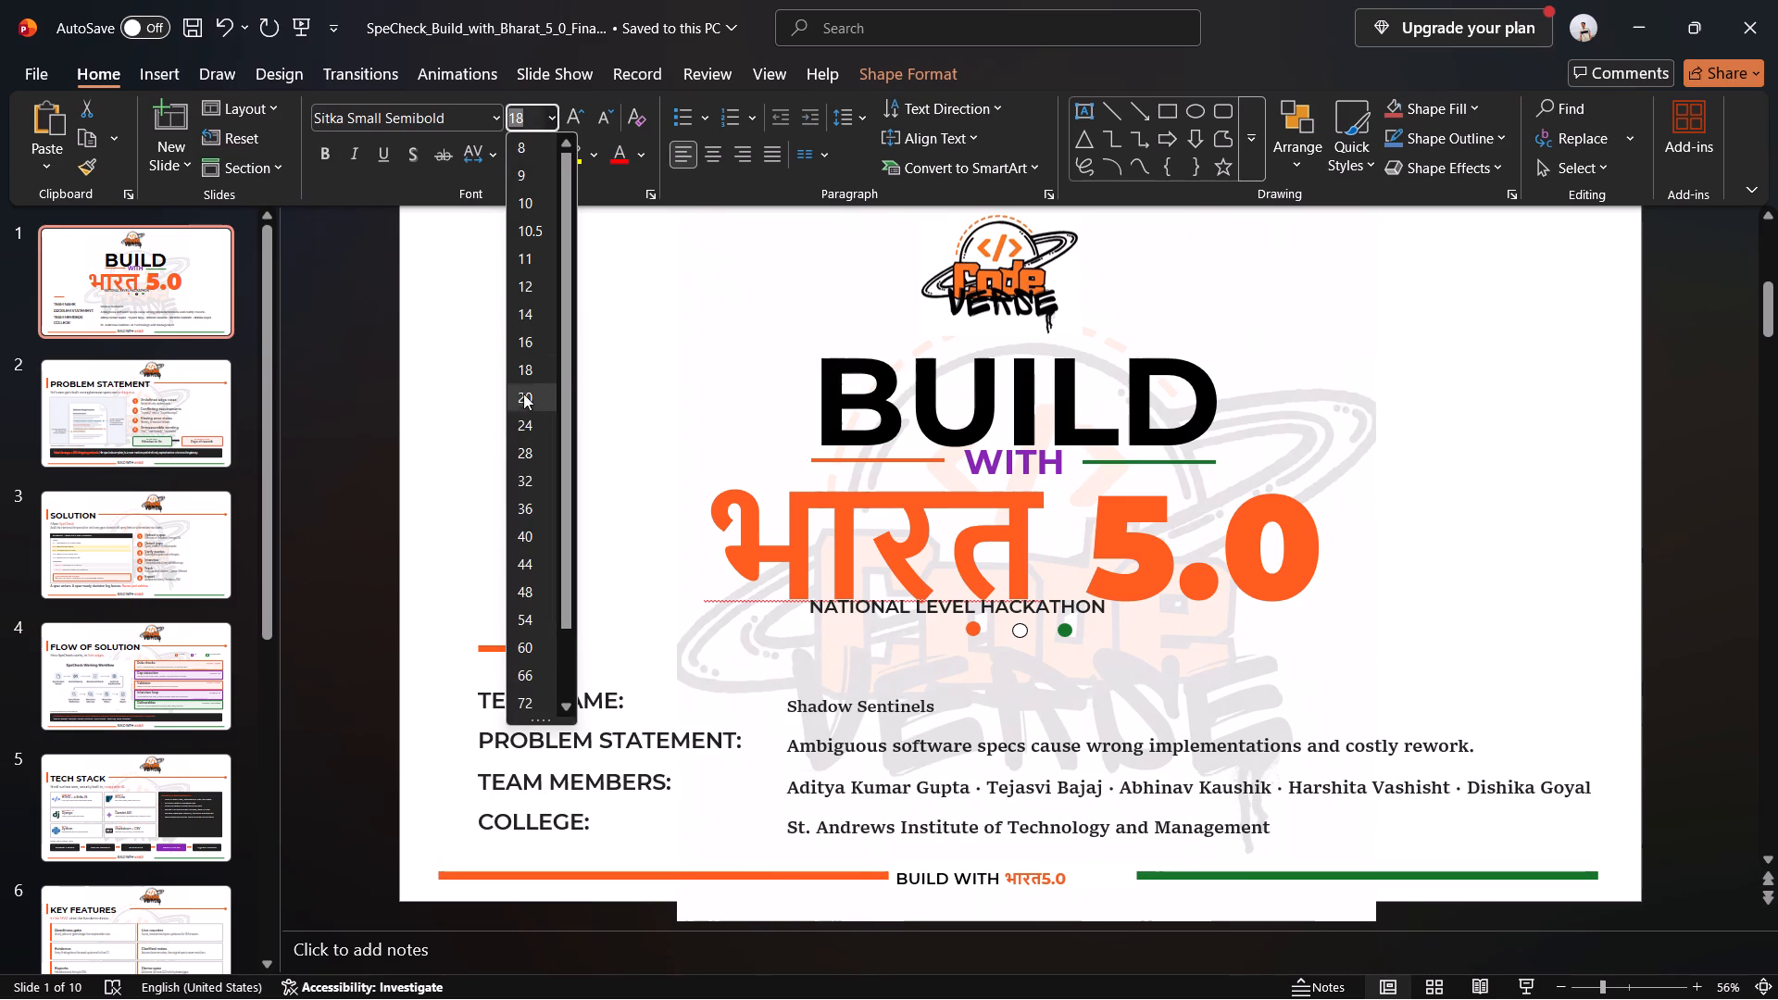
left_click(523, 393)
Change the font of the team name value on the title slide to Sitka Small Semibold, matching the problem statement value.
left_click(940, 742)
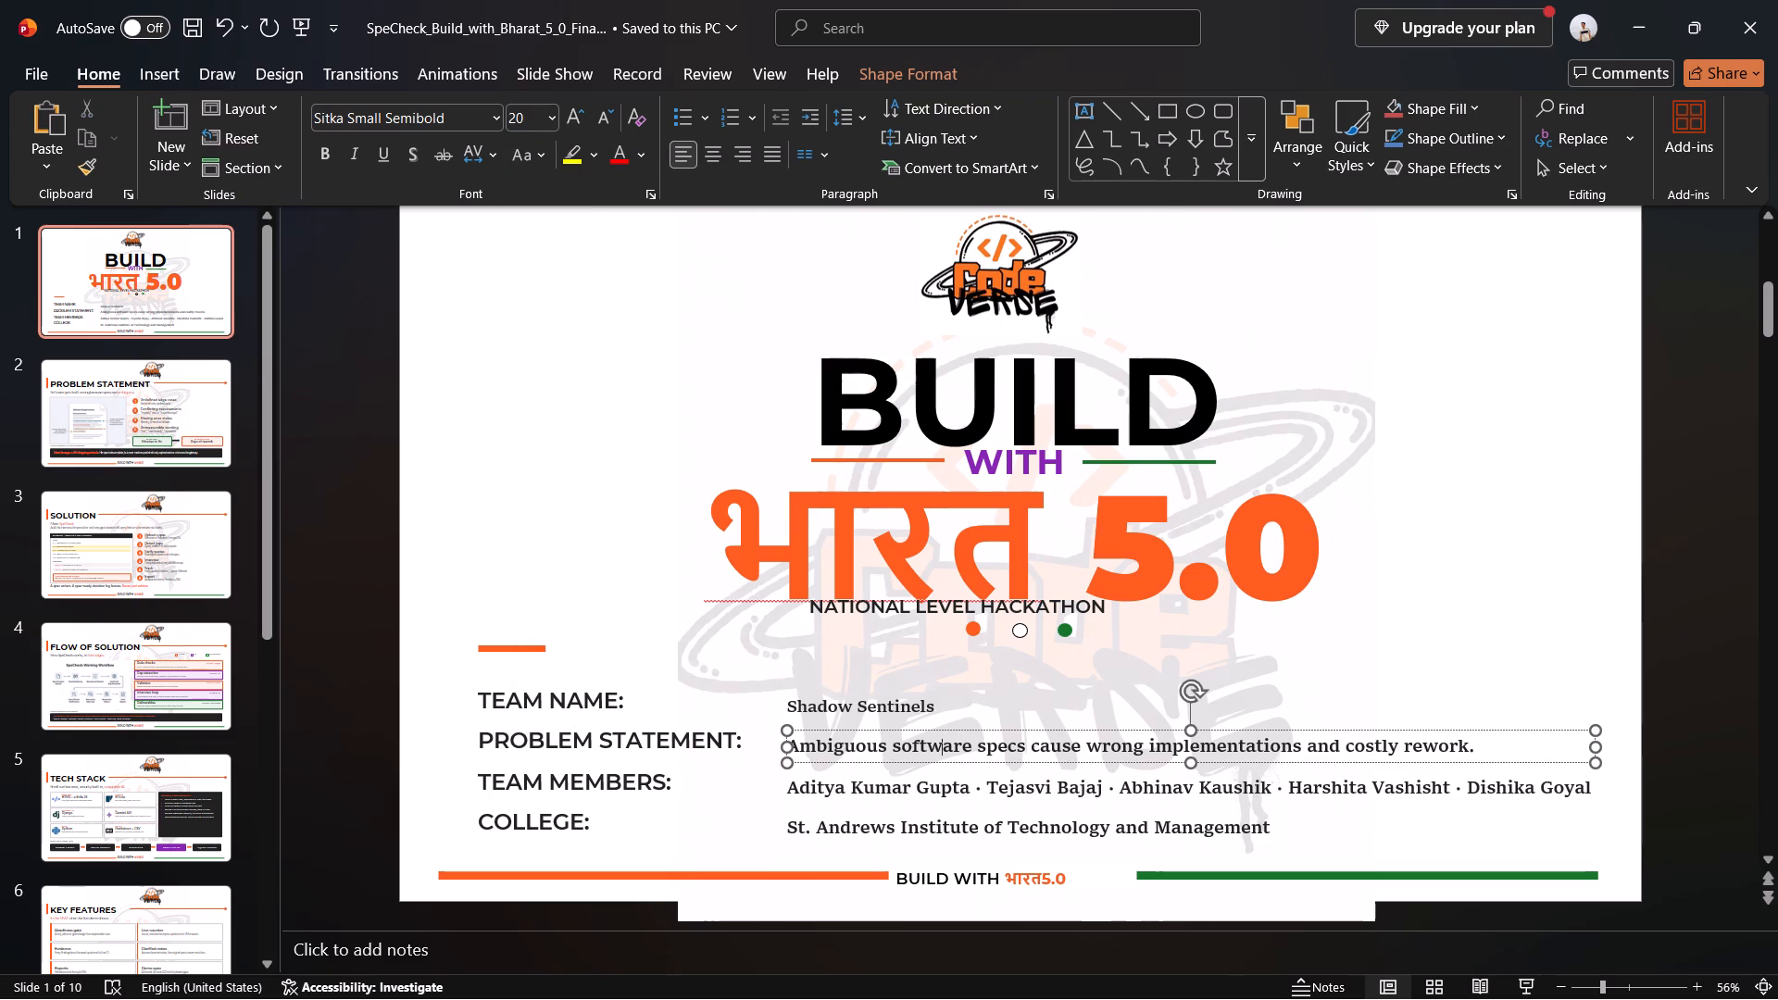
left_click(926, 697)
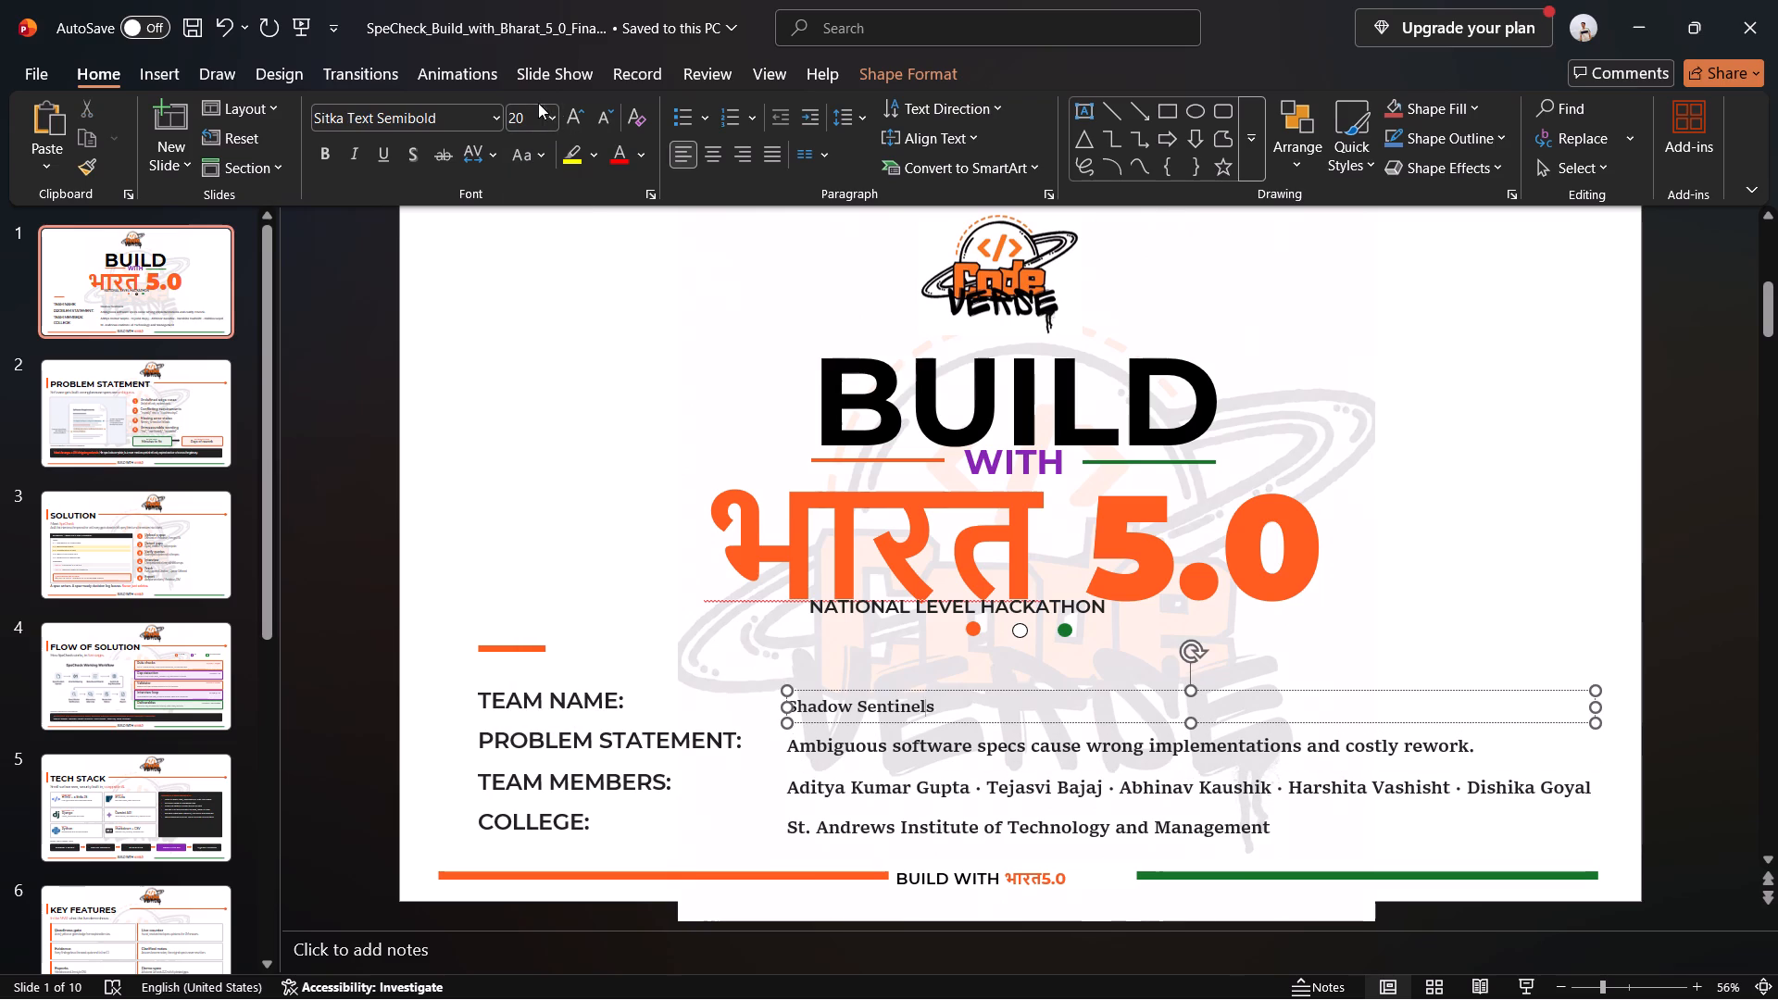
left_click(820, 756)
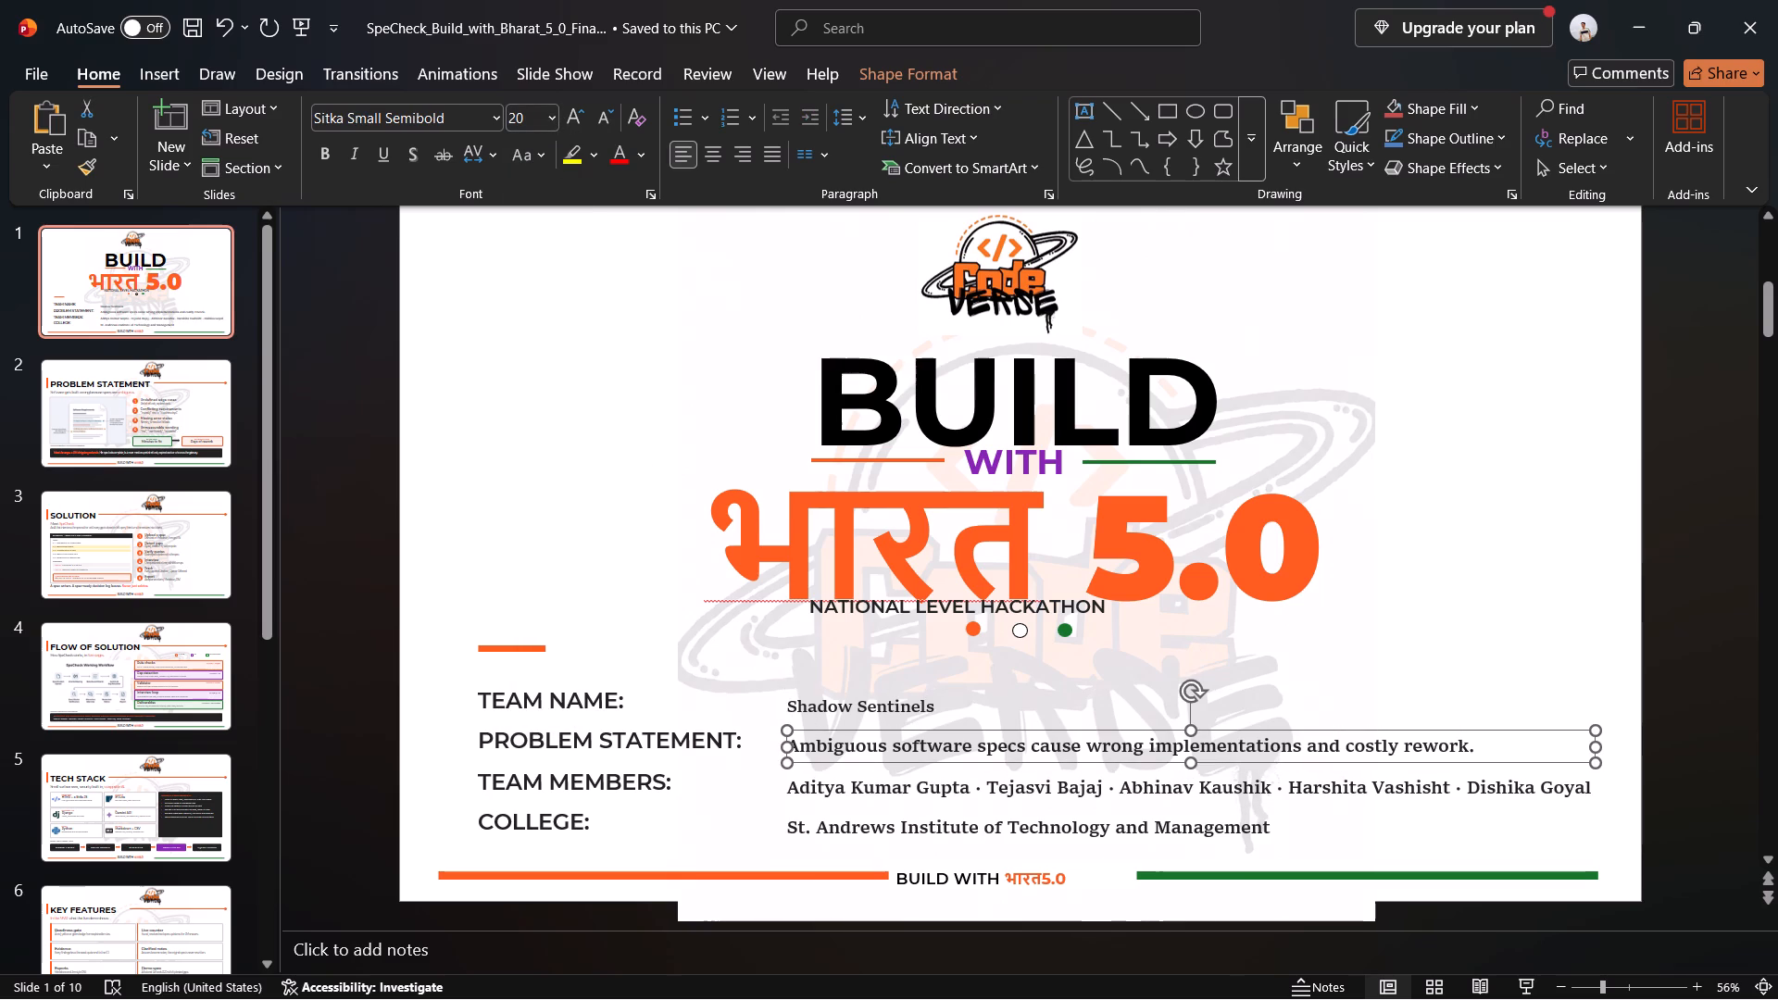
left_click(845, 697)
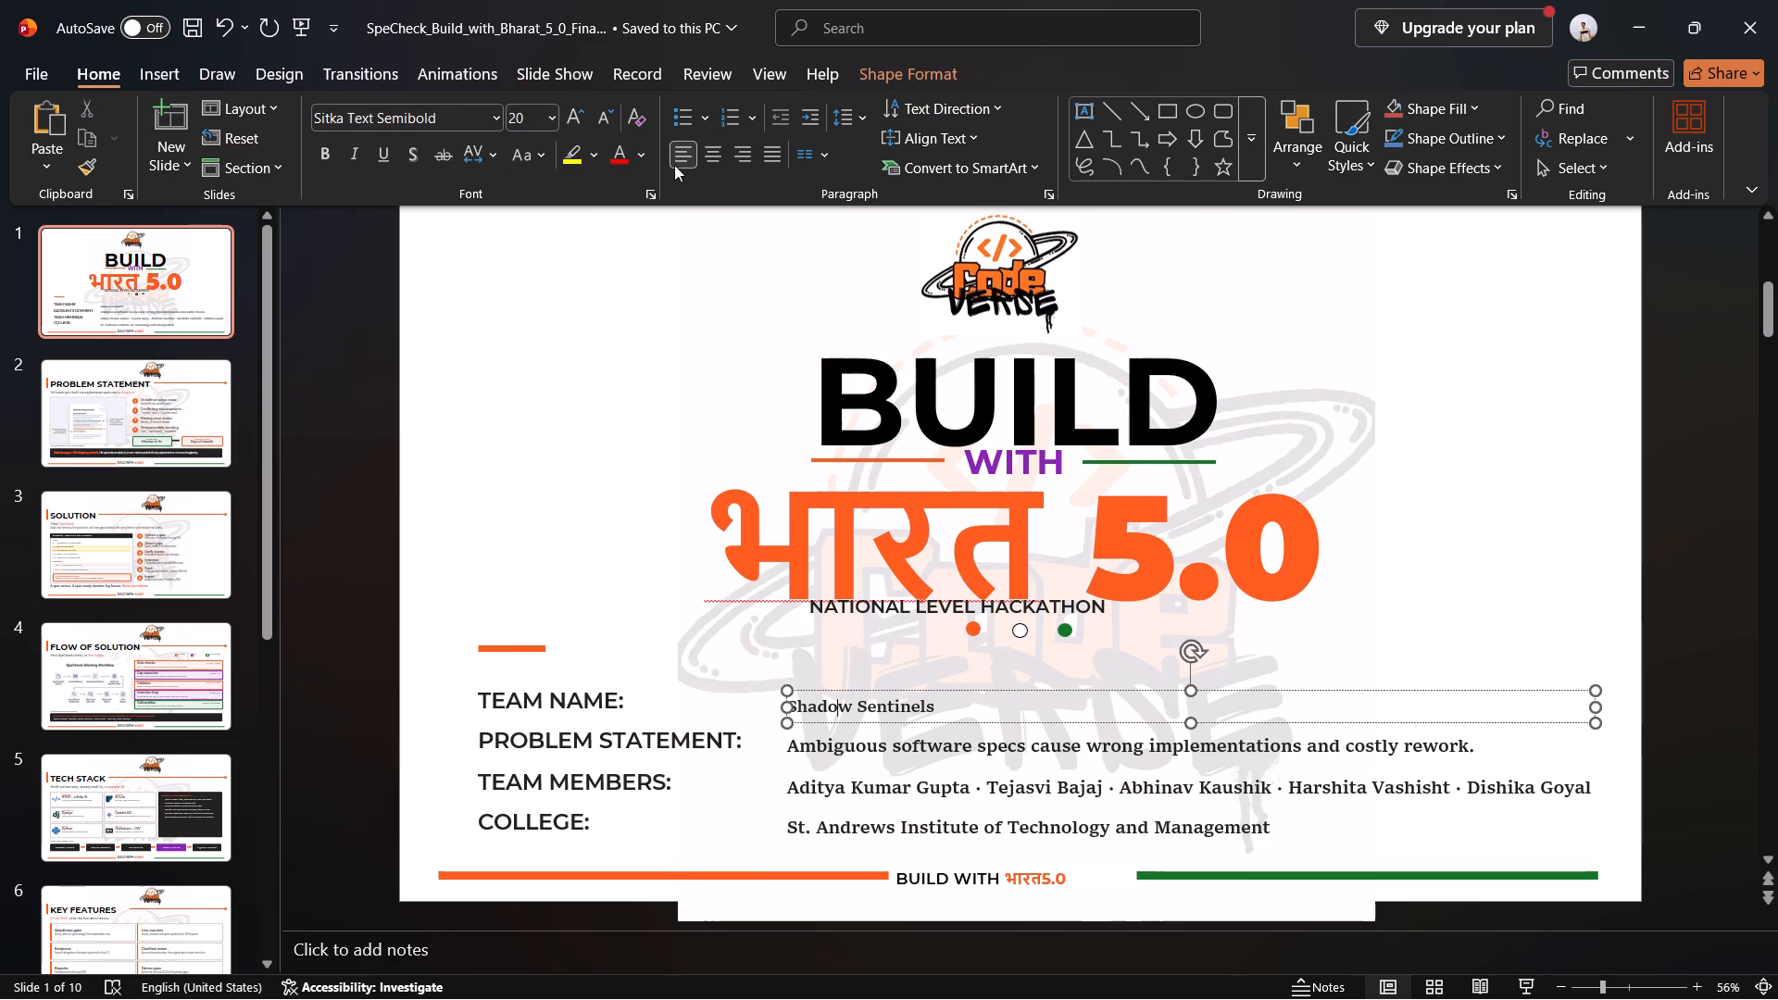
left_click(554, 117)
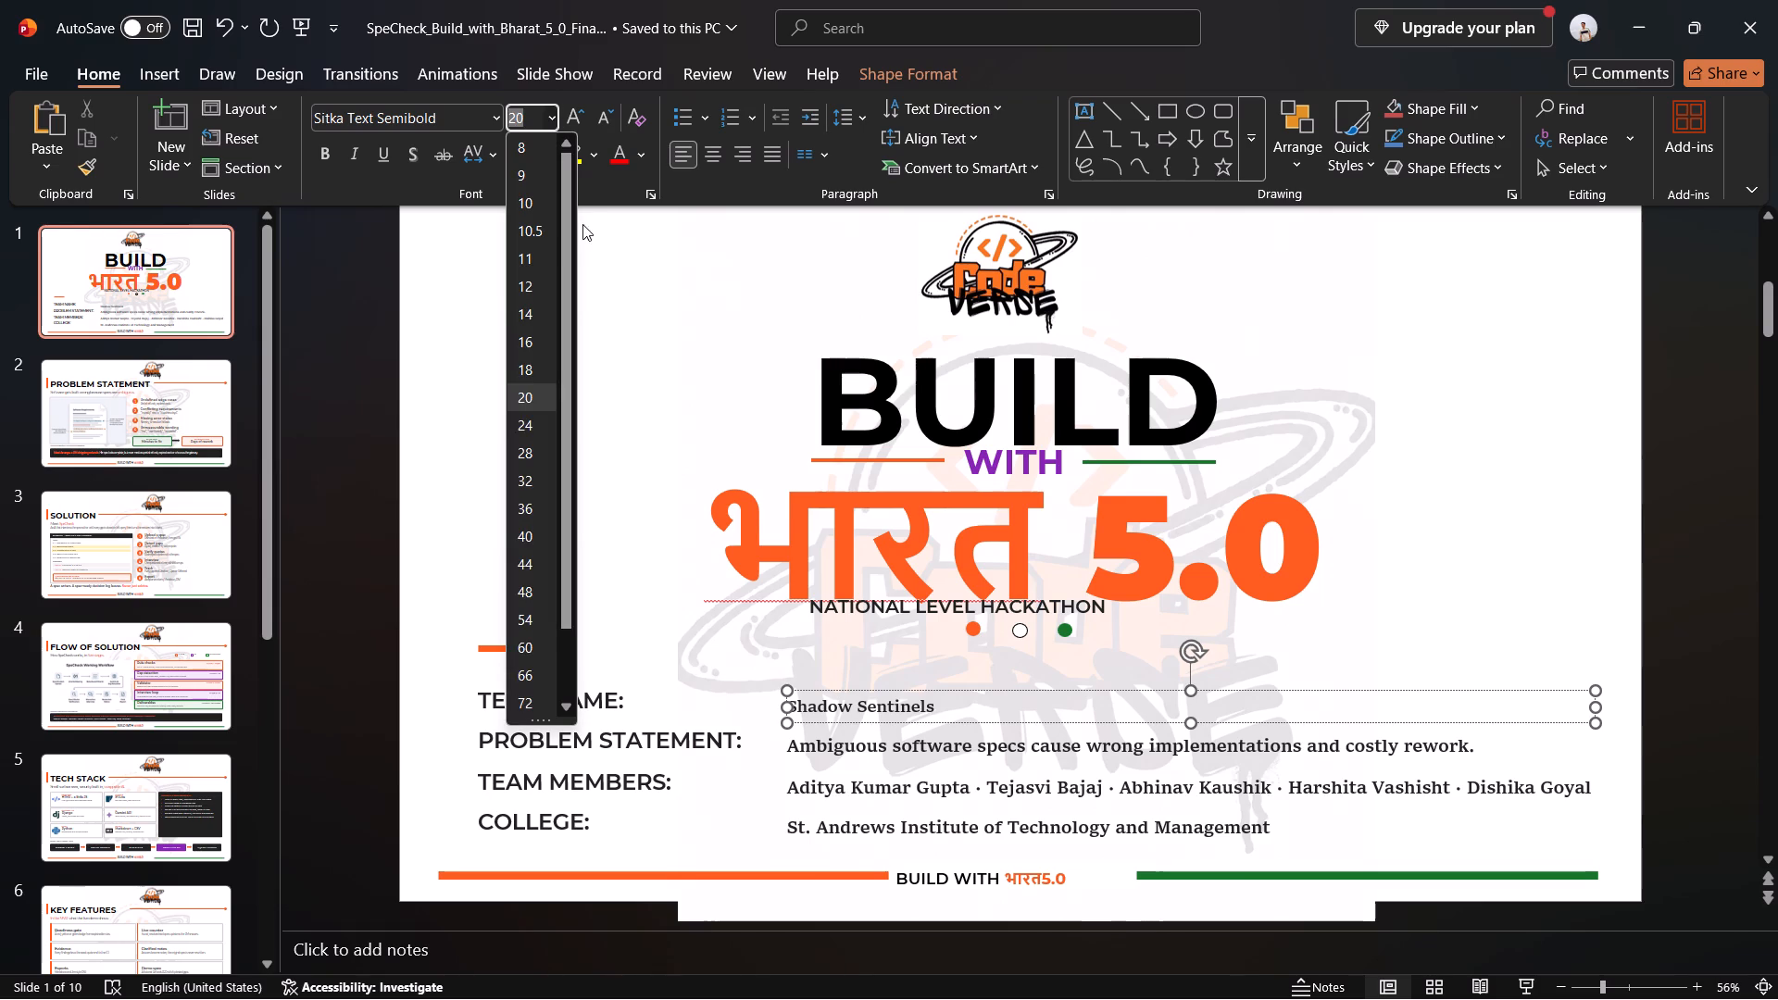
left_click(467, 367)
left_click(477, 107)
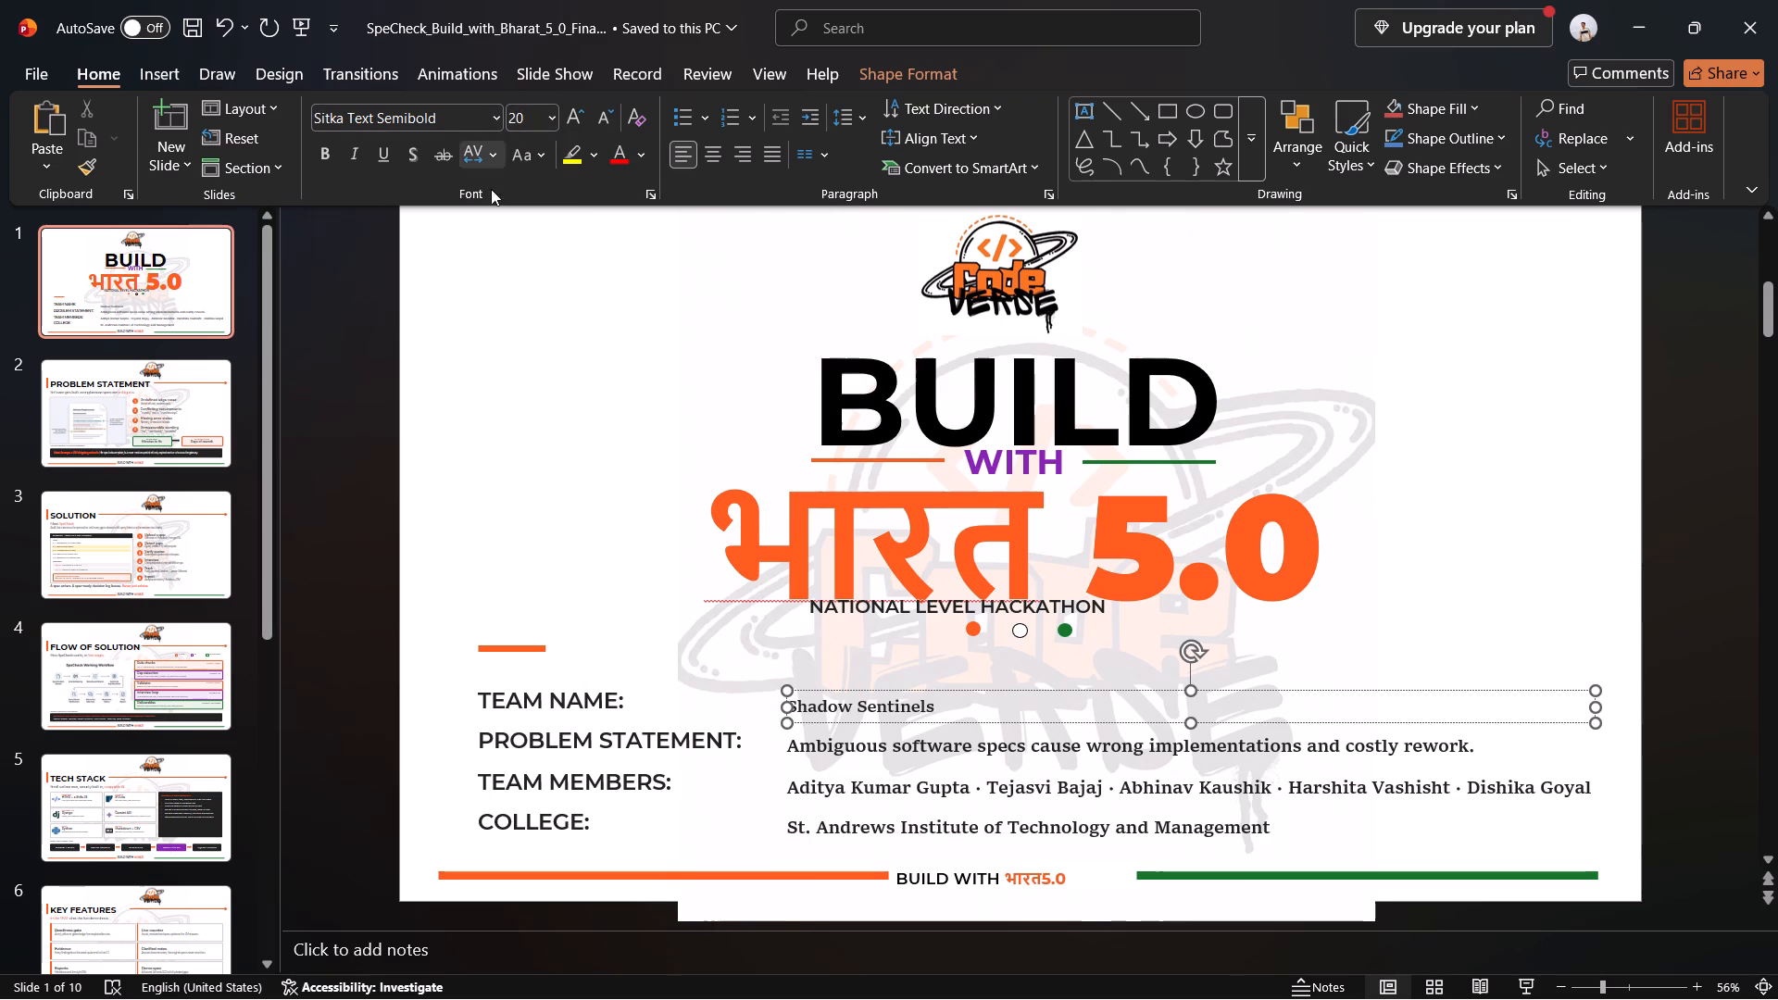
left_click(495, 123)
left_click(473, 311)
left_click(494, 125)
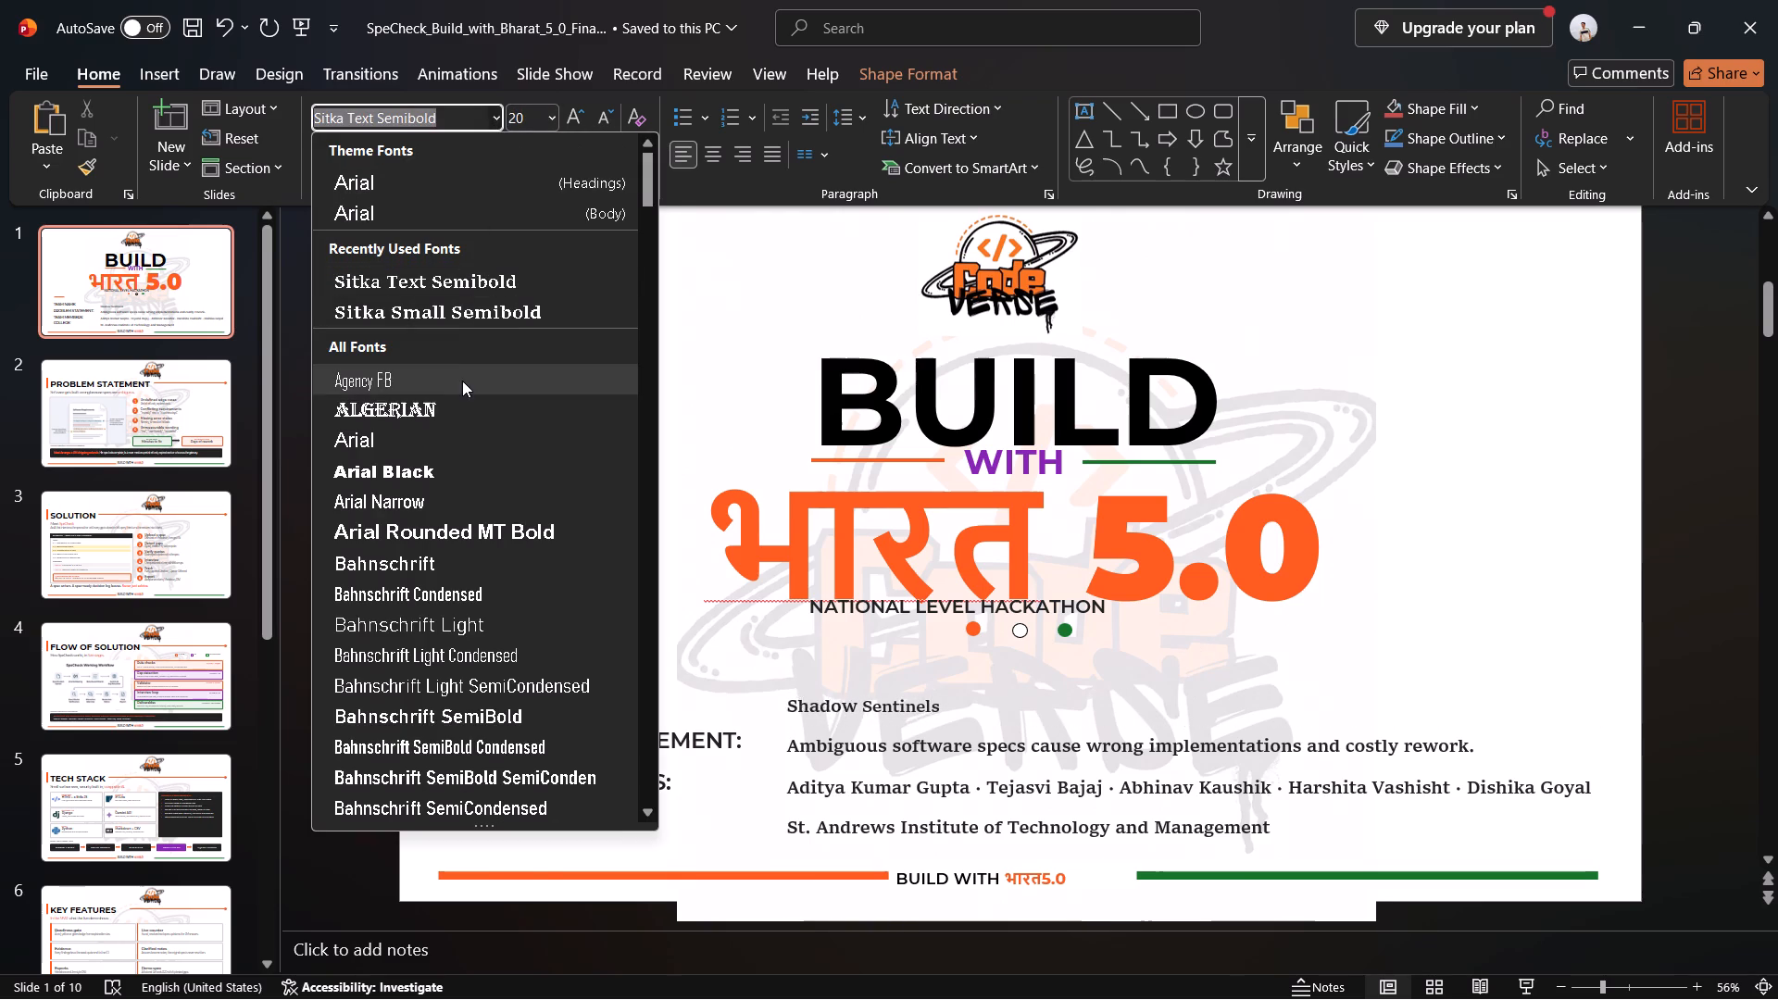
left_click(460, 279)
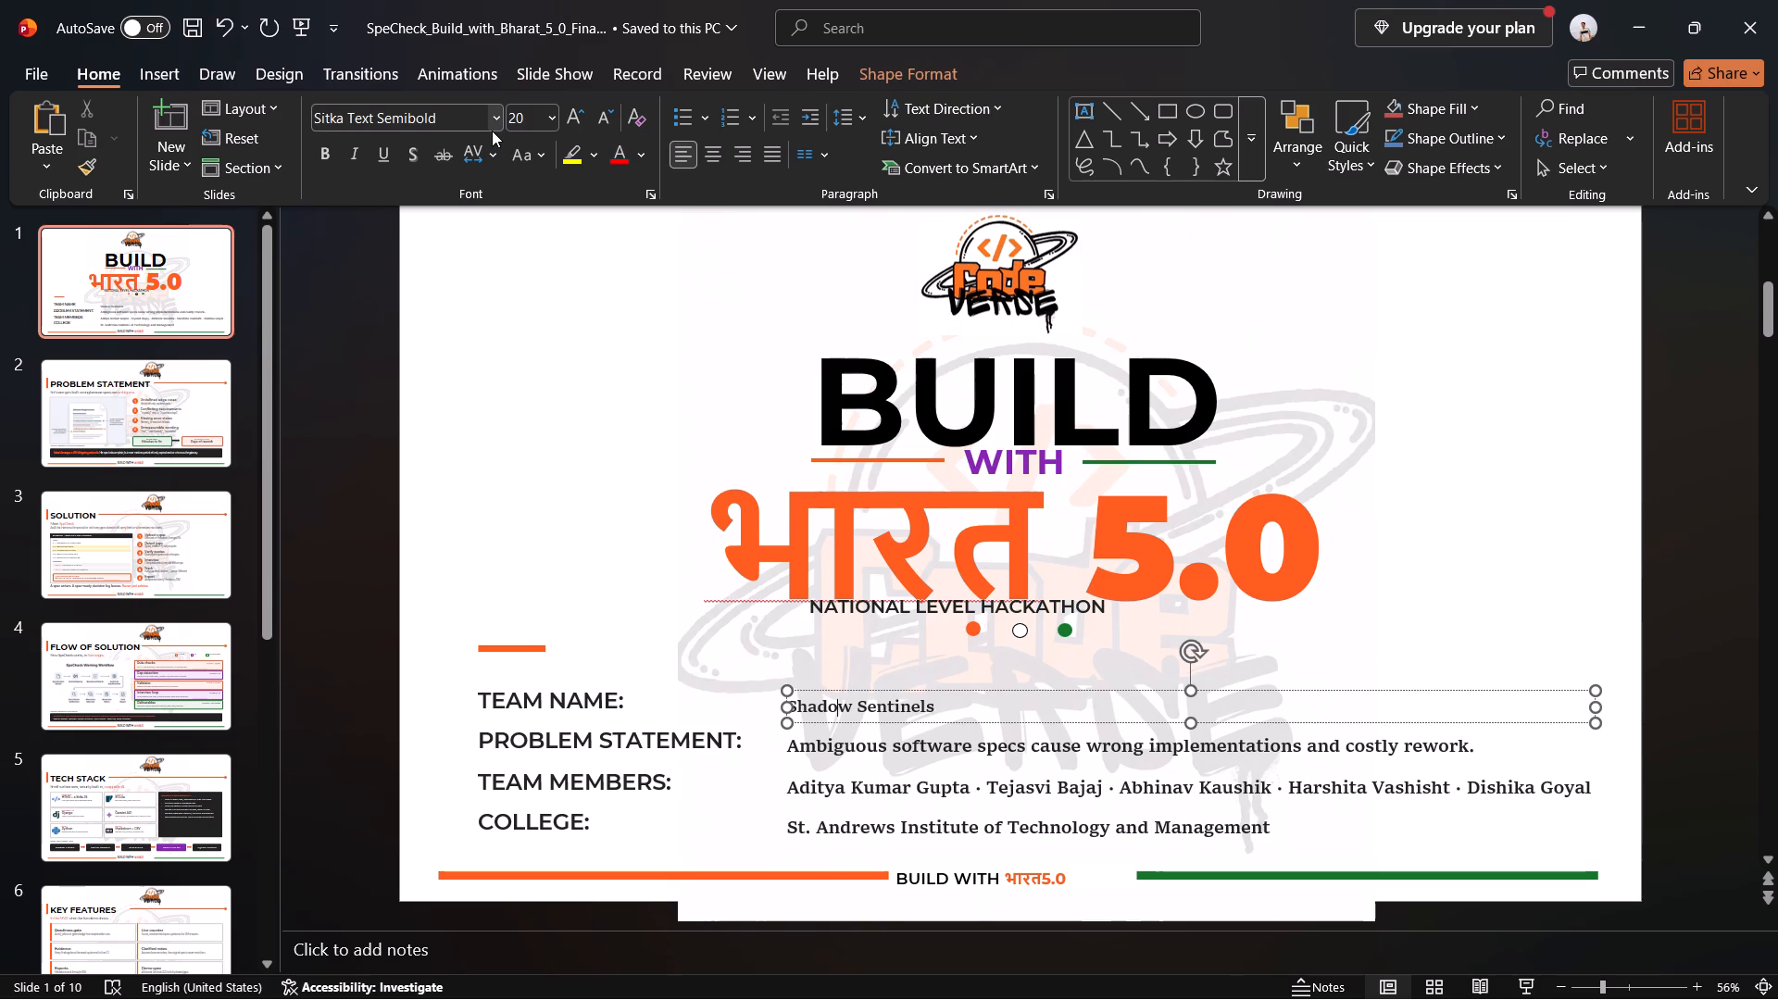
left_click(492, 131)
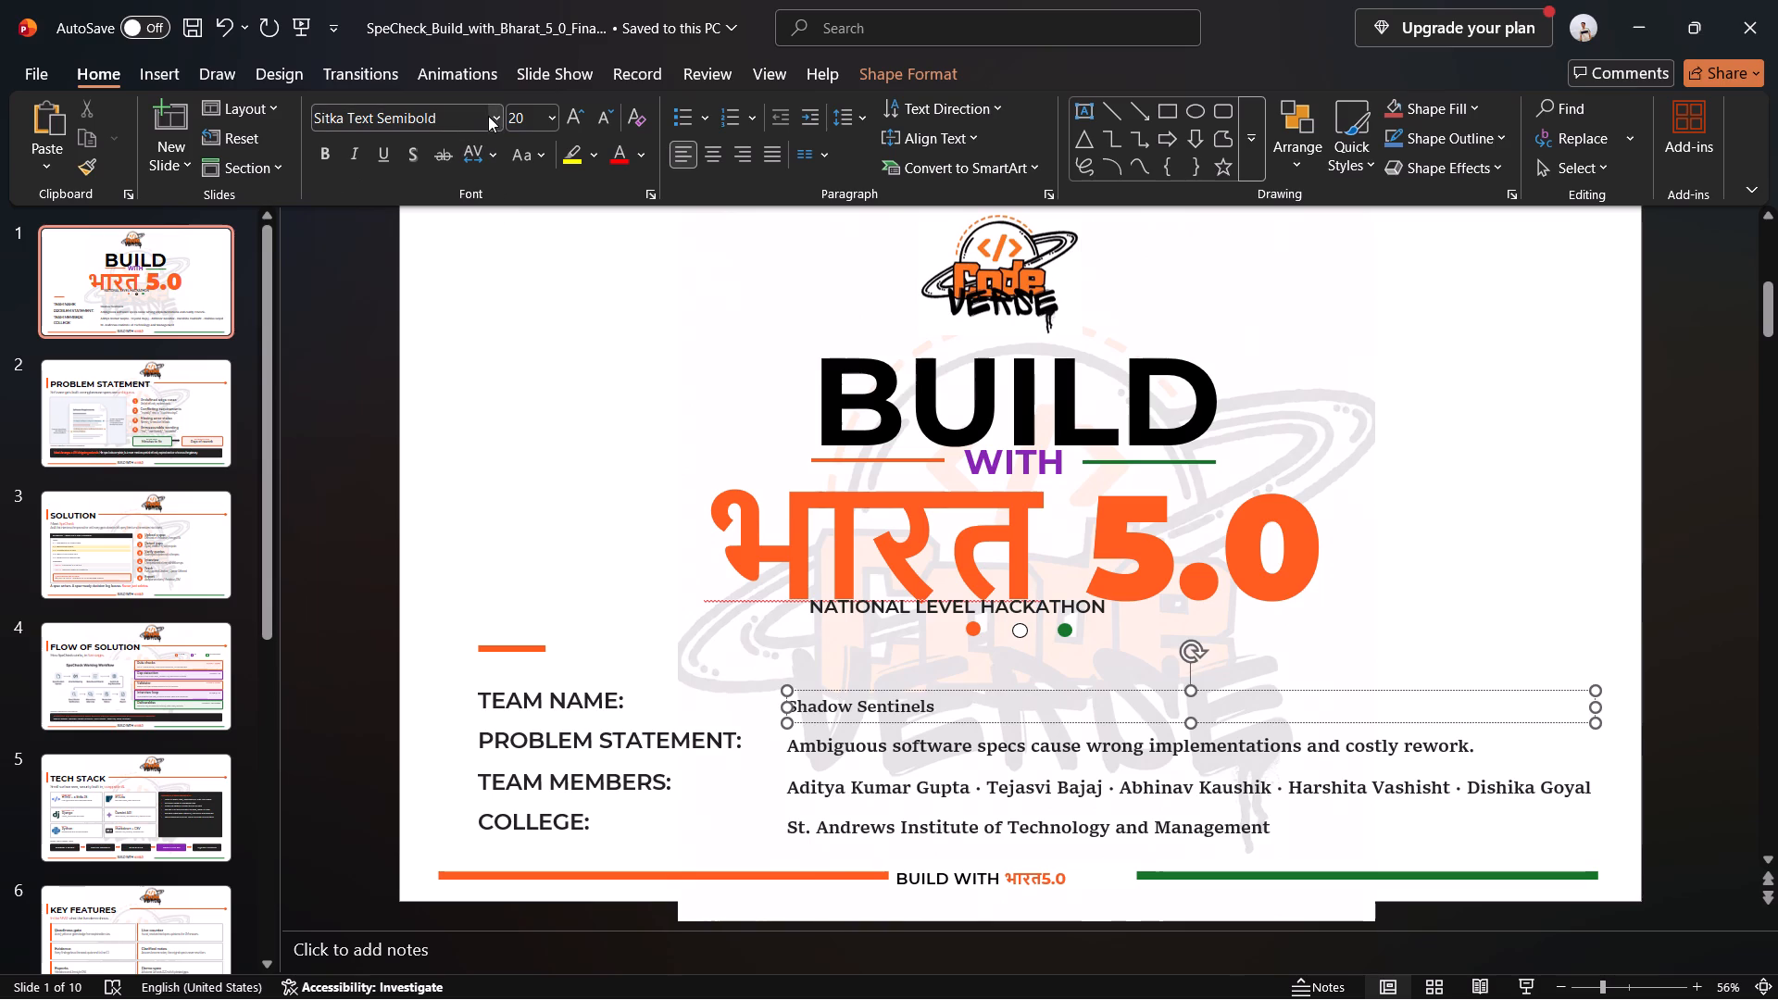
left_click(488, 116)
left_click(462, 312)
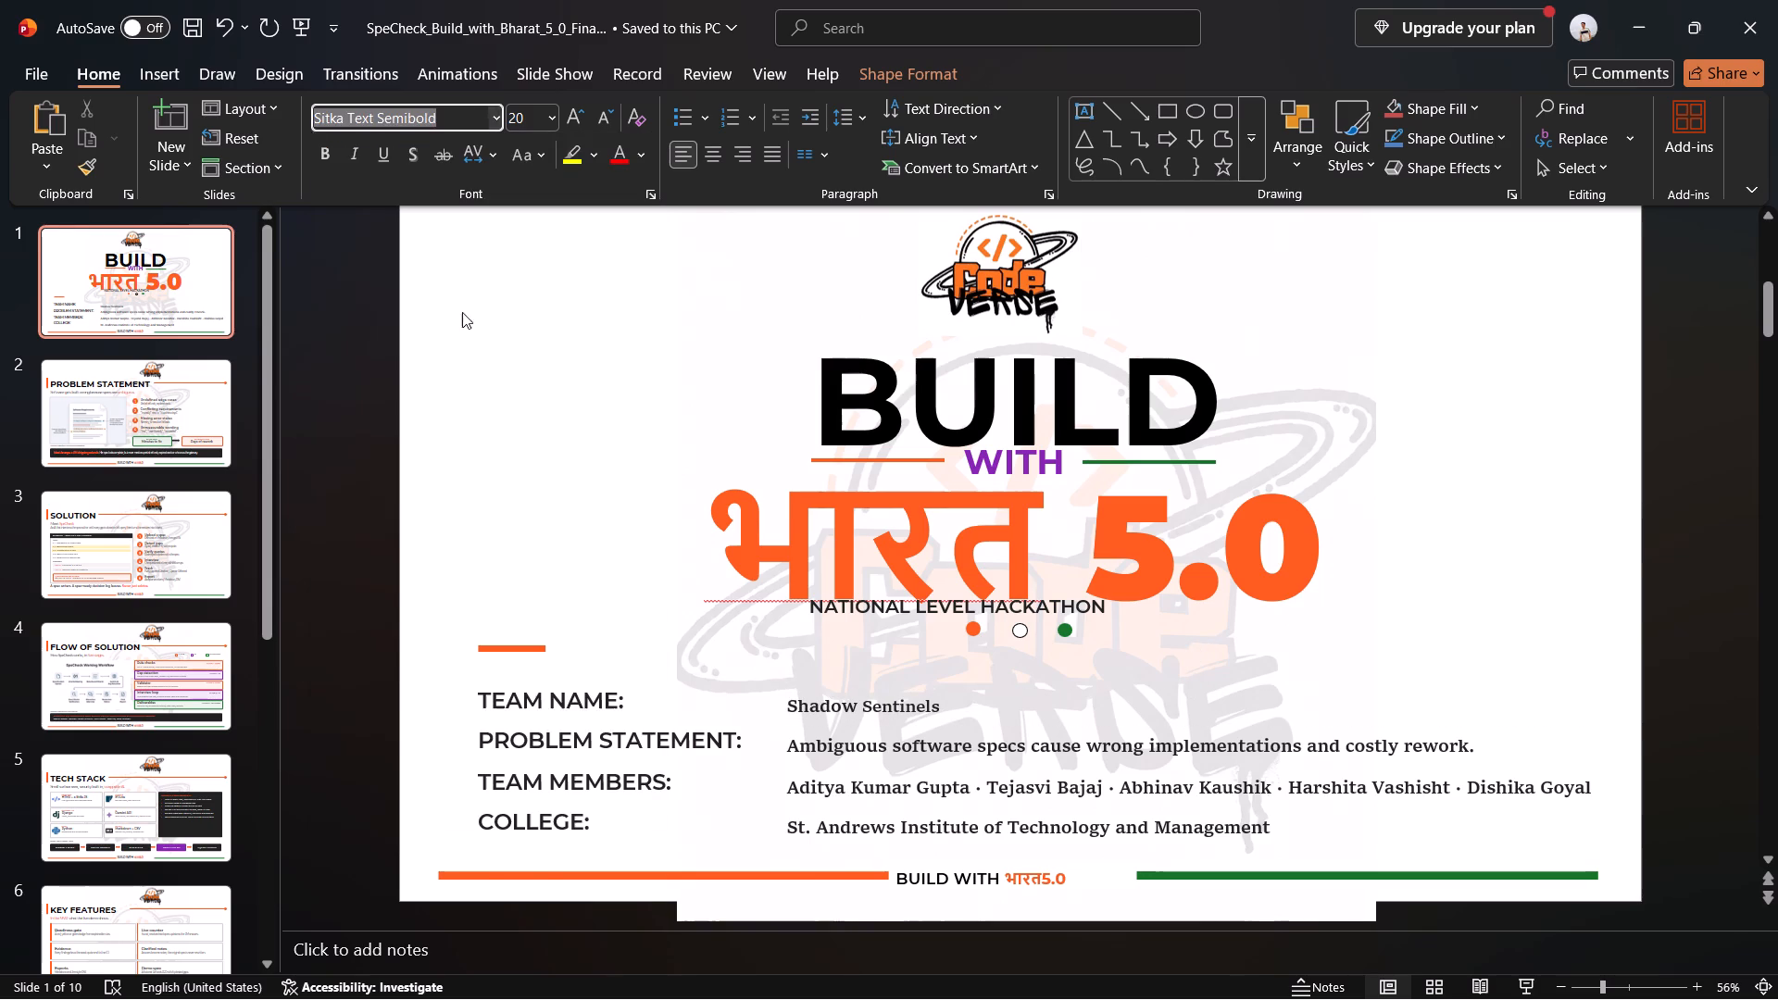
left_click(520, 436)
Review the presentation's slides from the title slide through to the closing Research & Reference slide.
scroll(1532, 584, "down", 2)
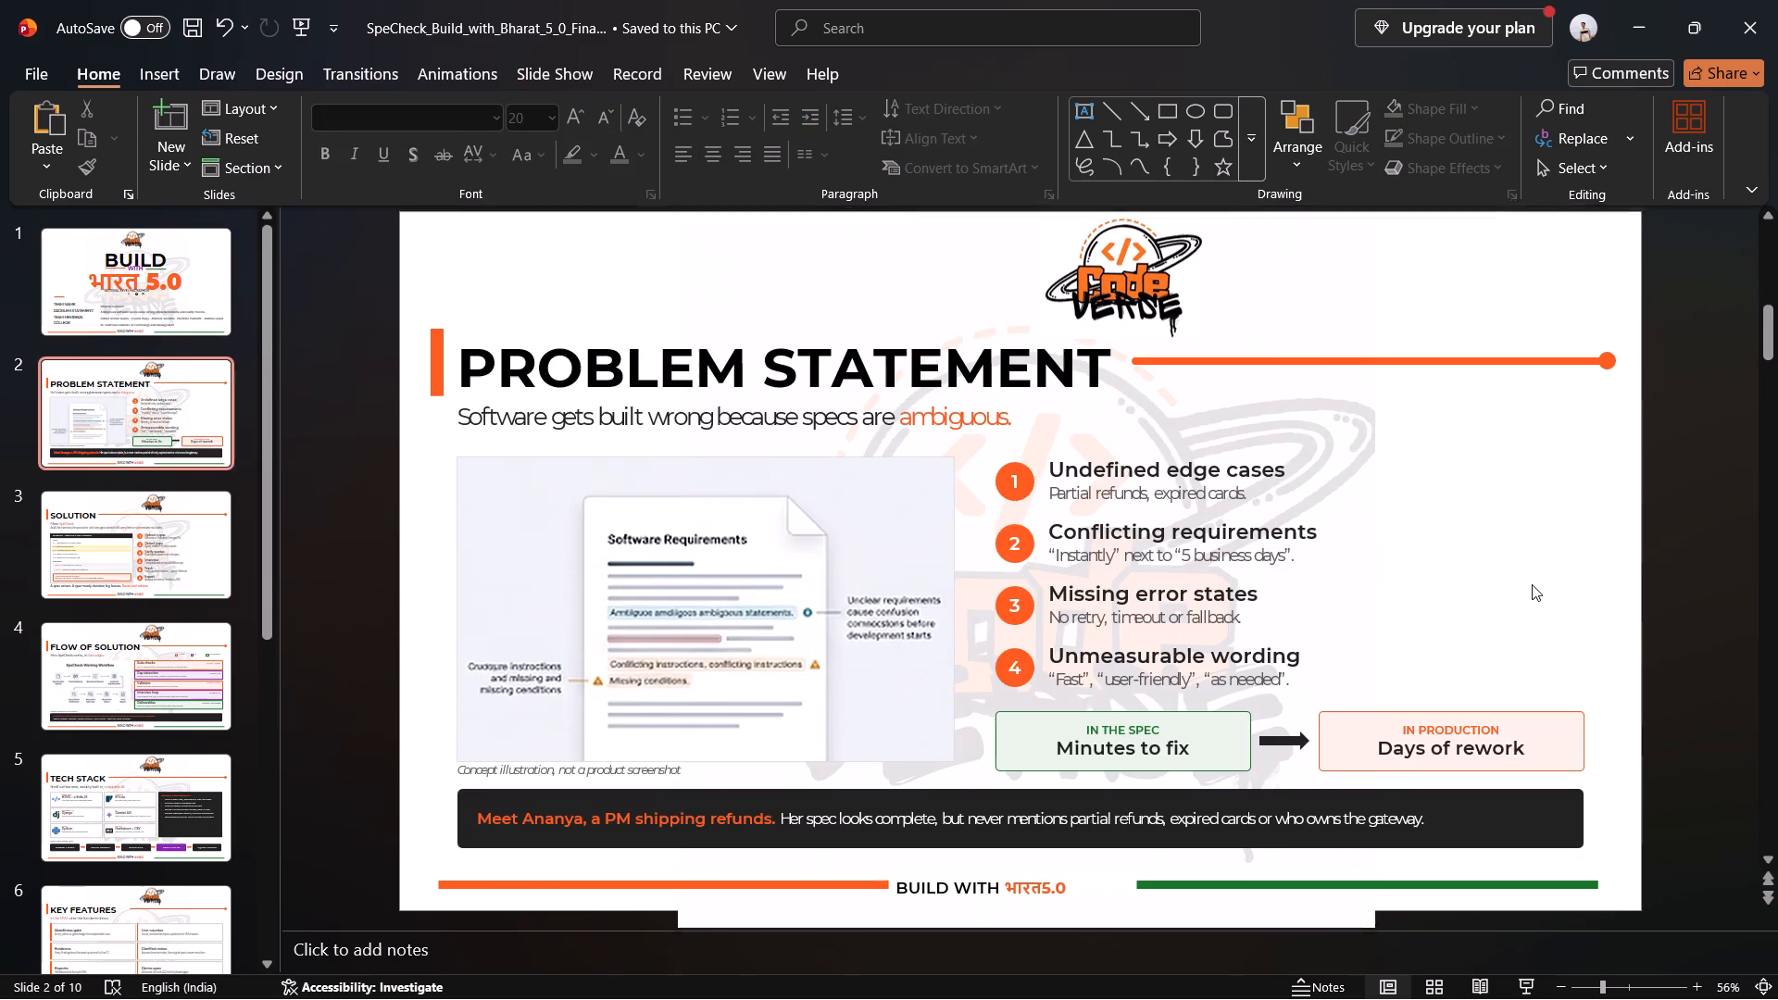
scroll(1533, 588, "up", 2)
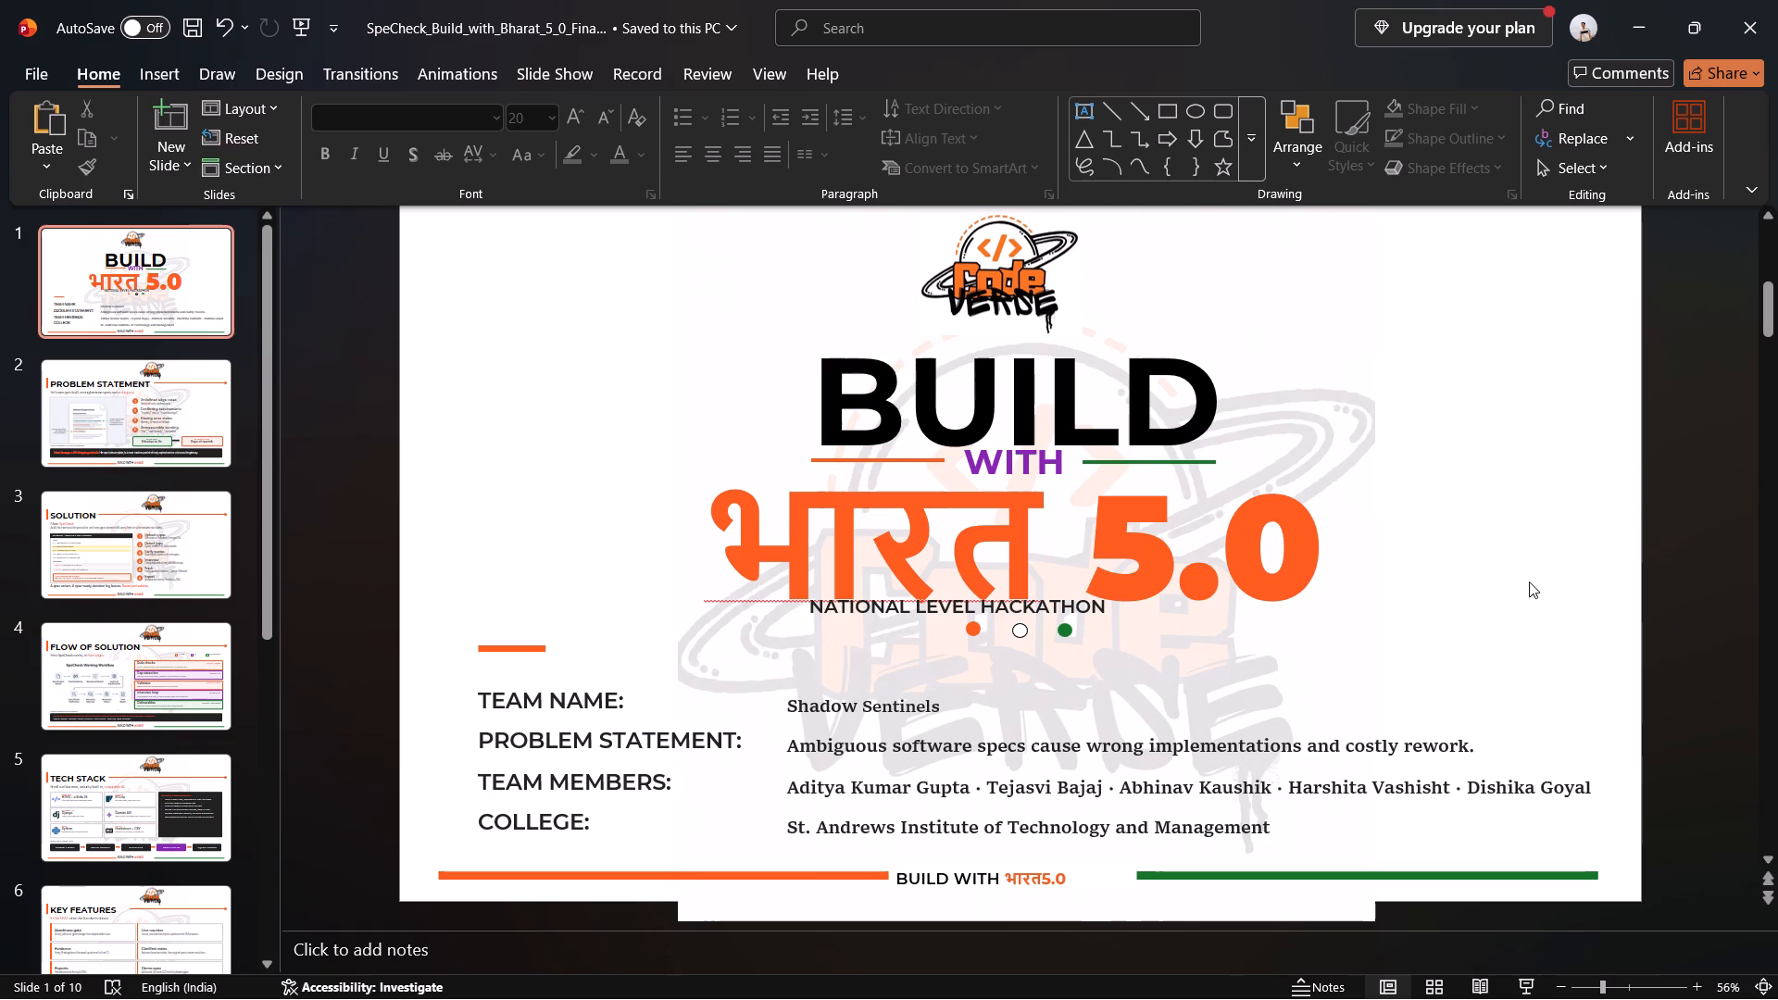
left_click_drag(1767, 303, 1777, 316)
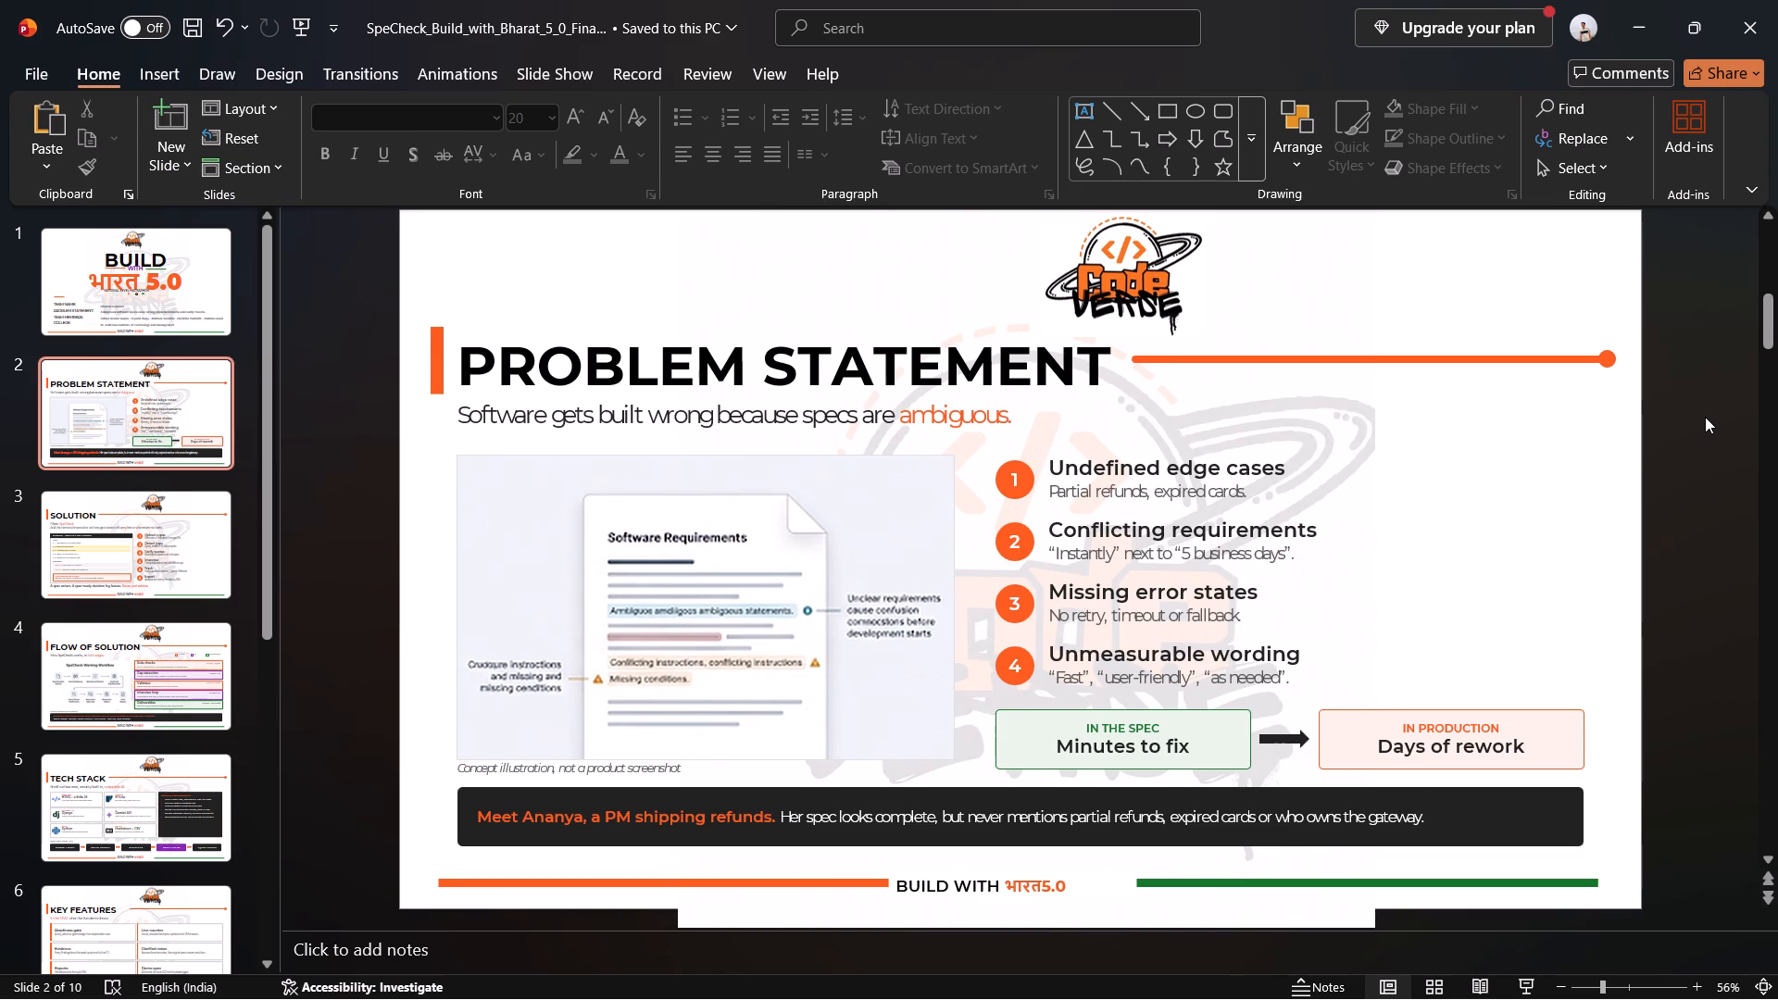
scroll(1705, 417, "down", 6)
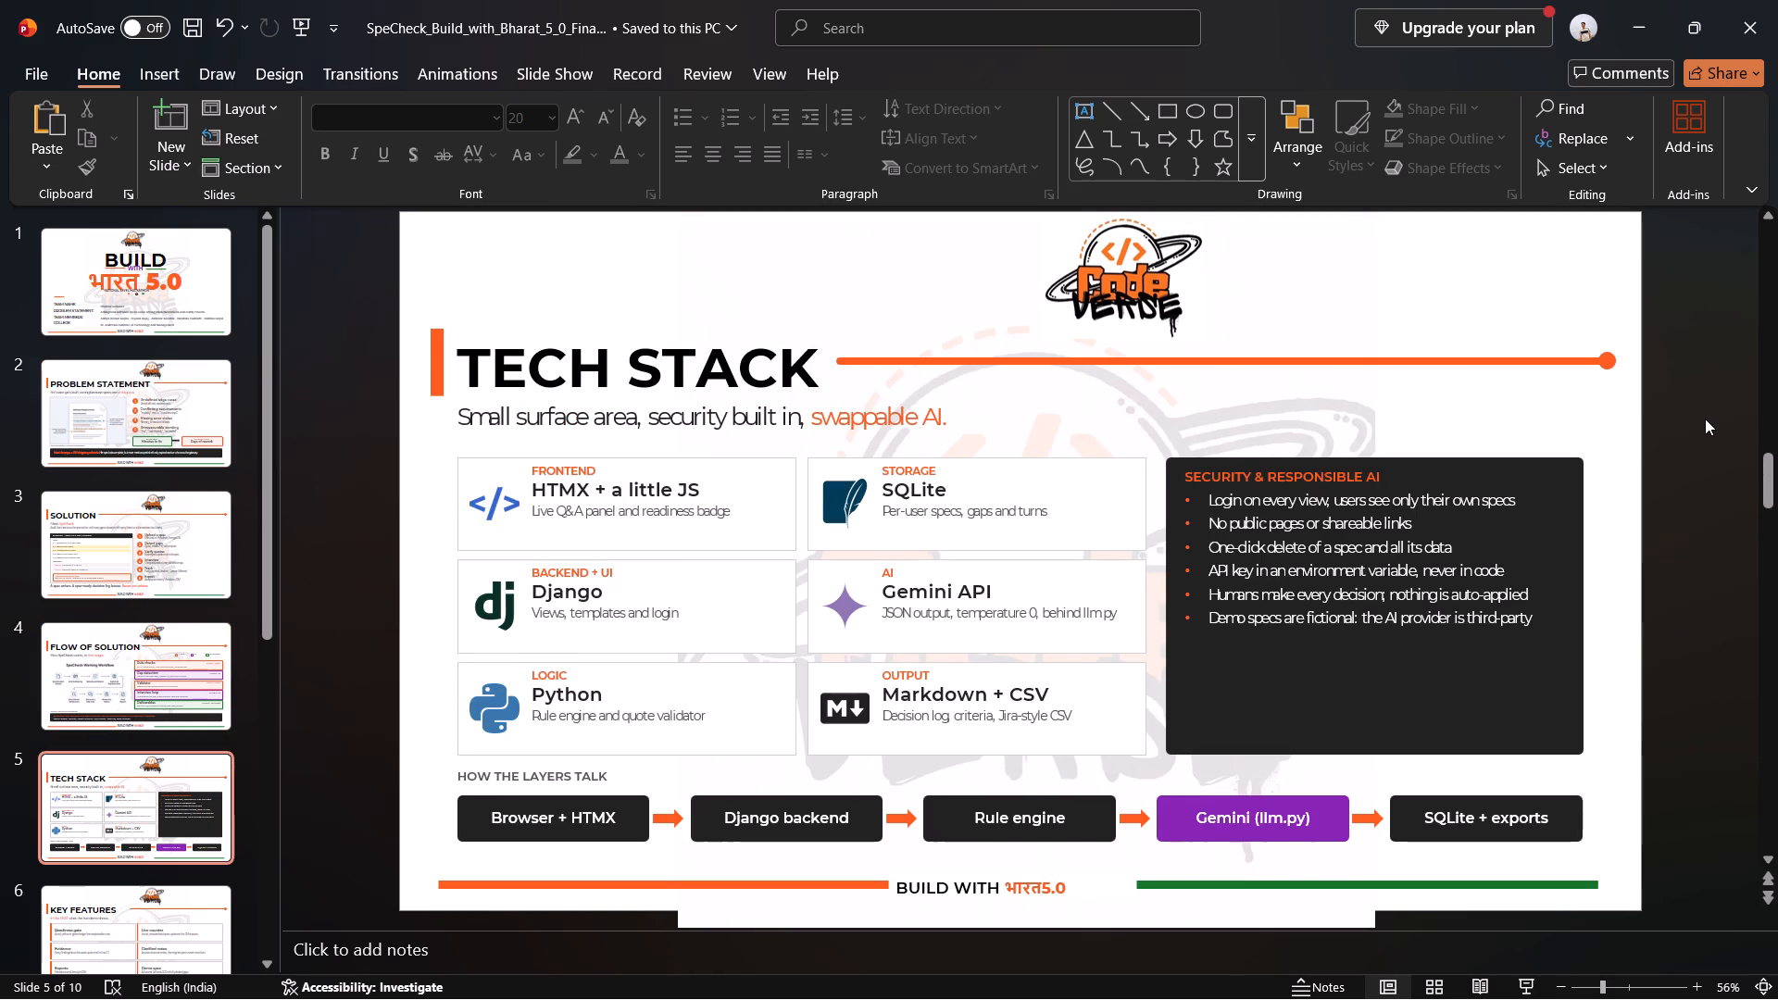
scroll(1705, 419, "down", 10)
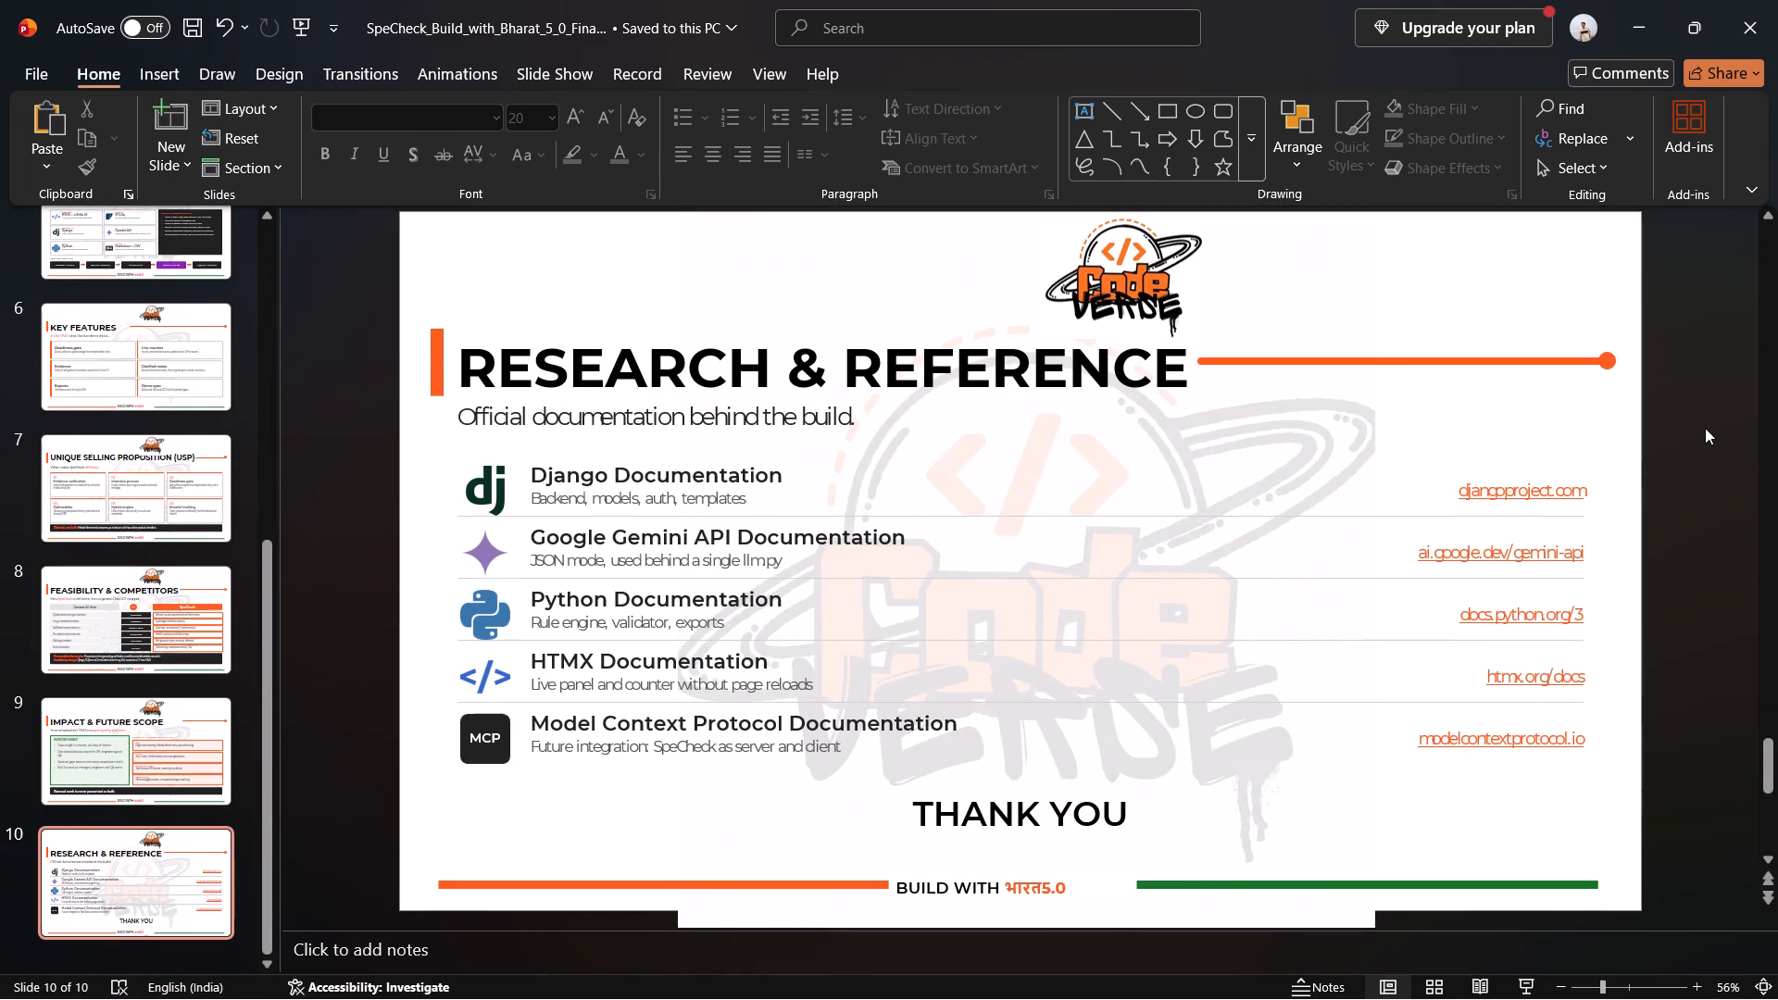
scroll(1705, 428, "down", 4)
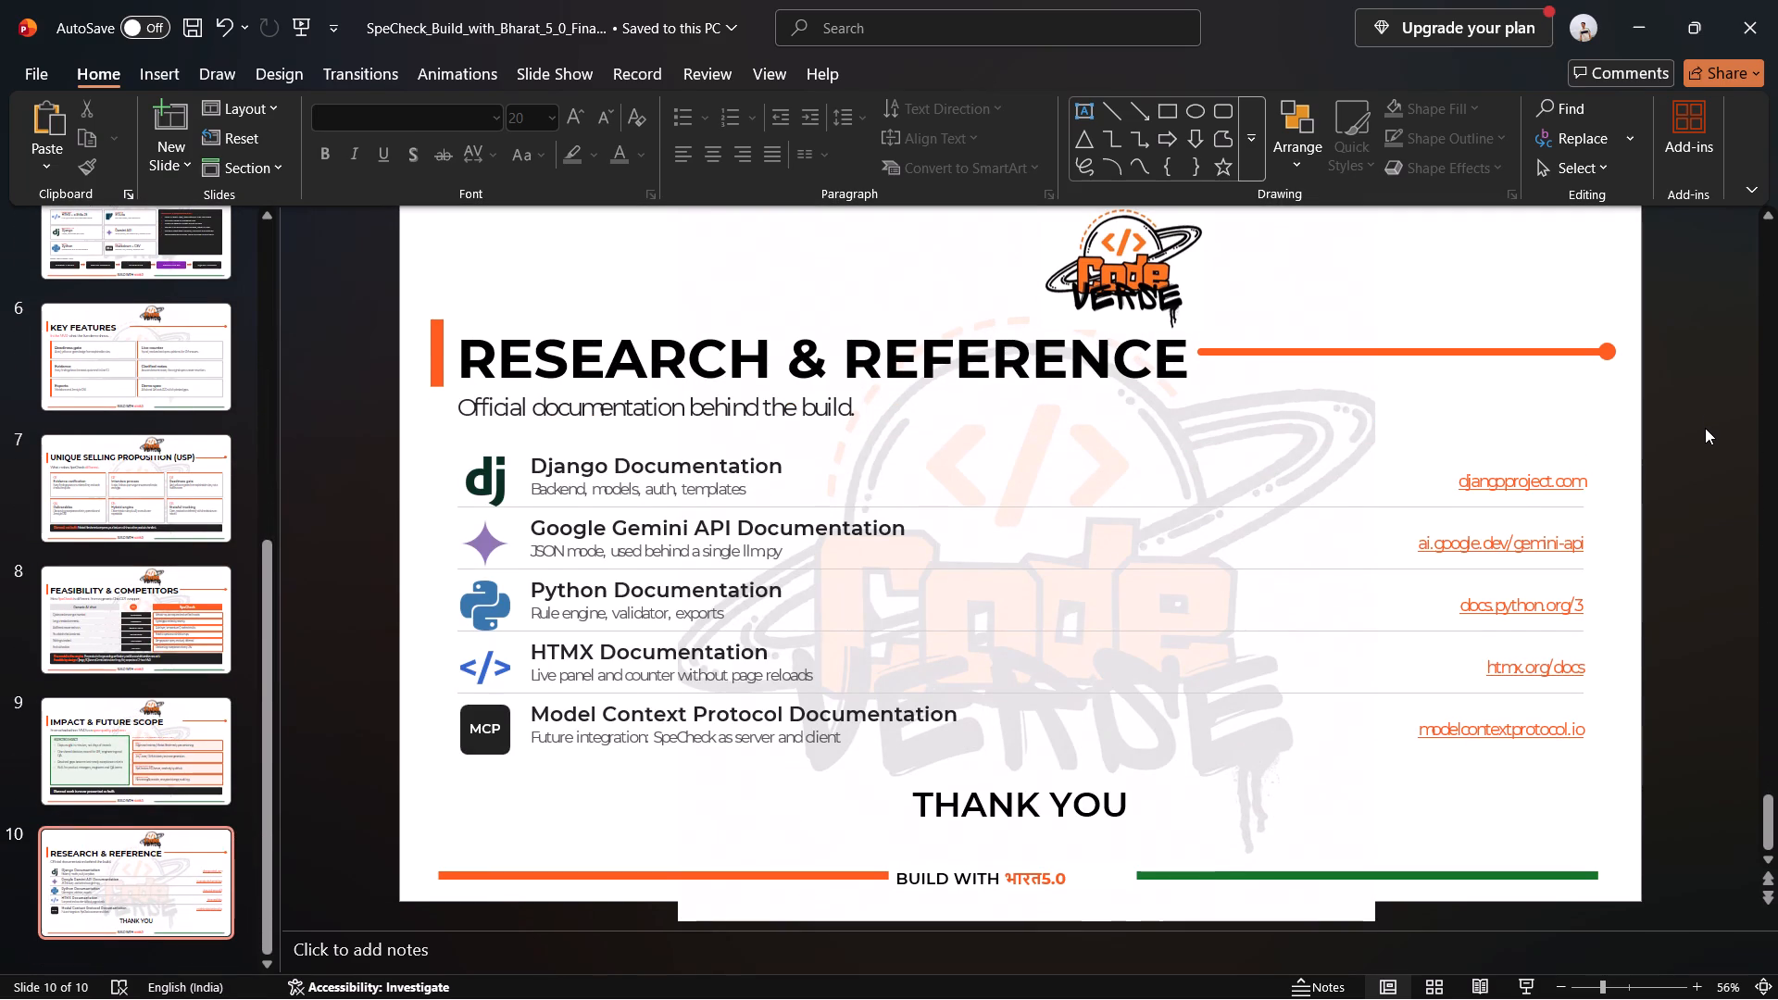
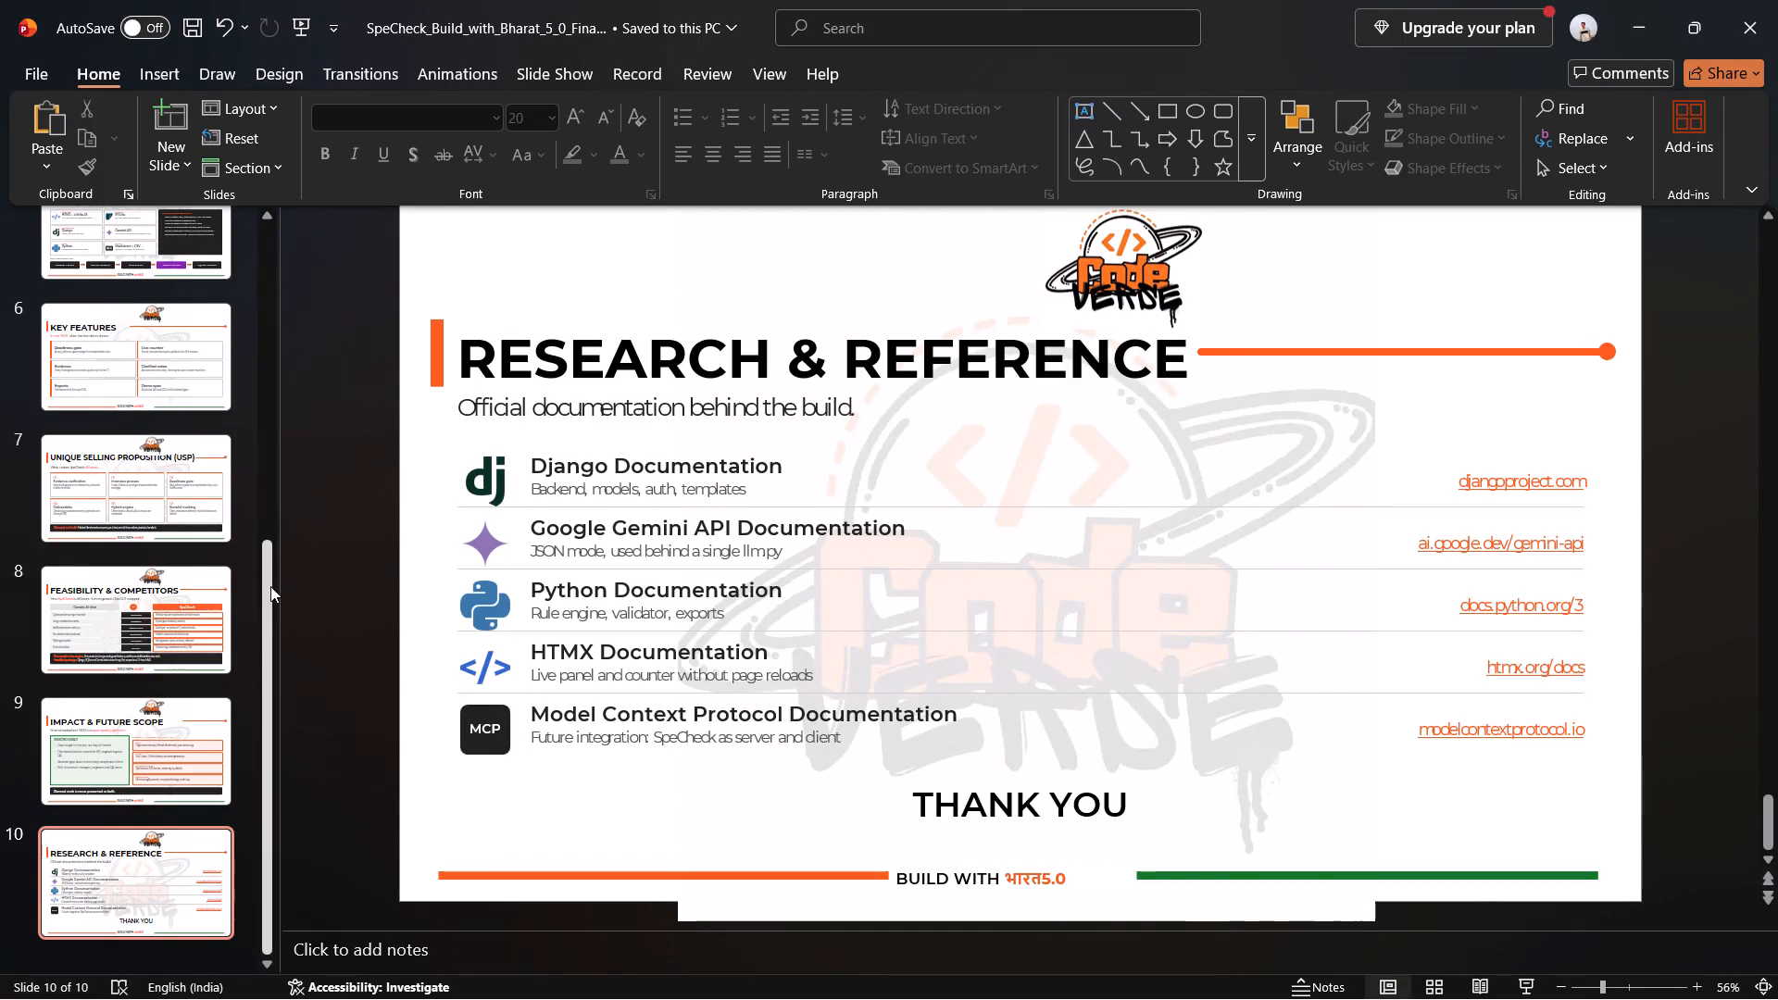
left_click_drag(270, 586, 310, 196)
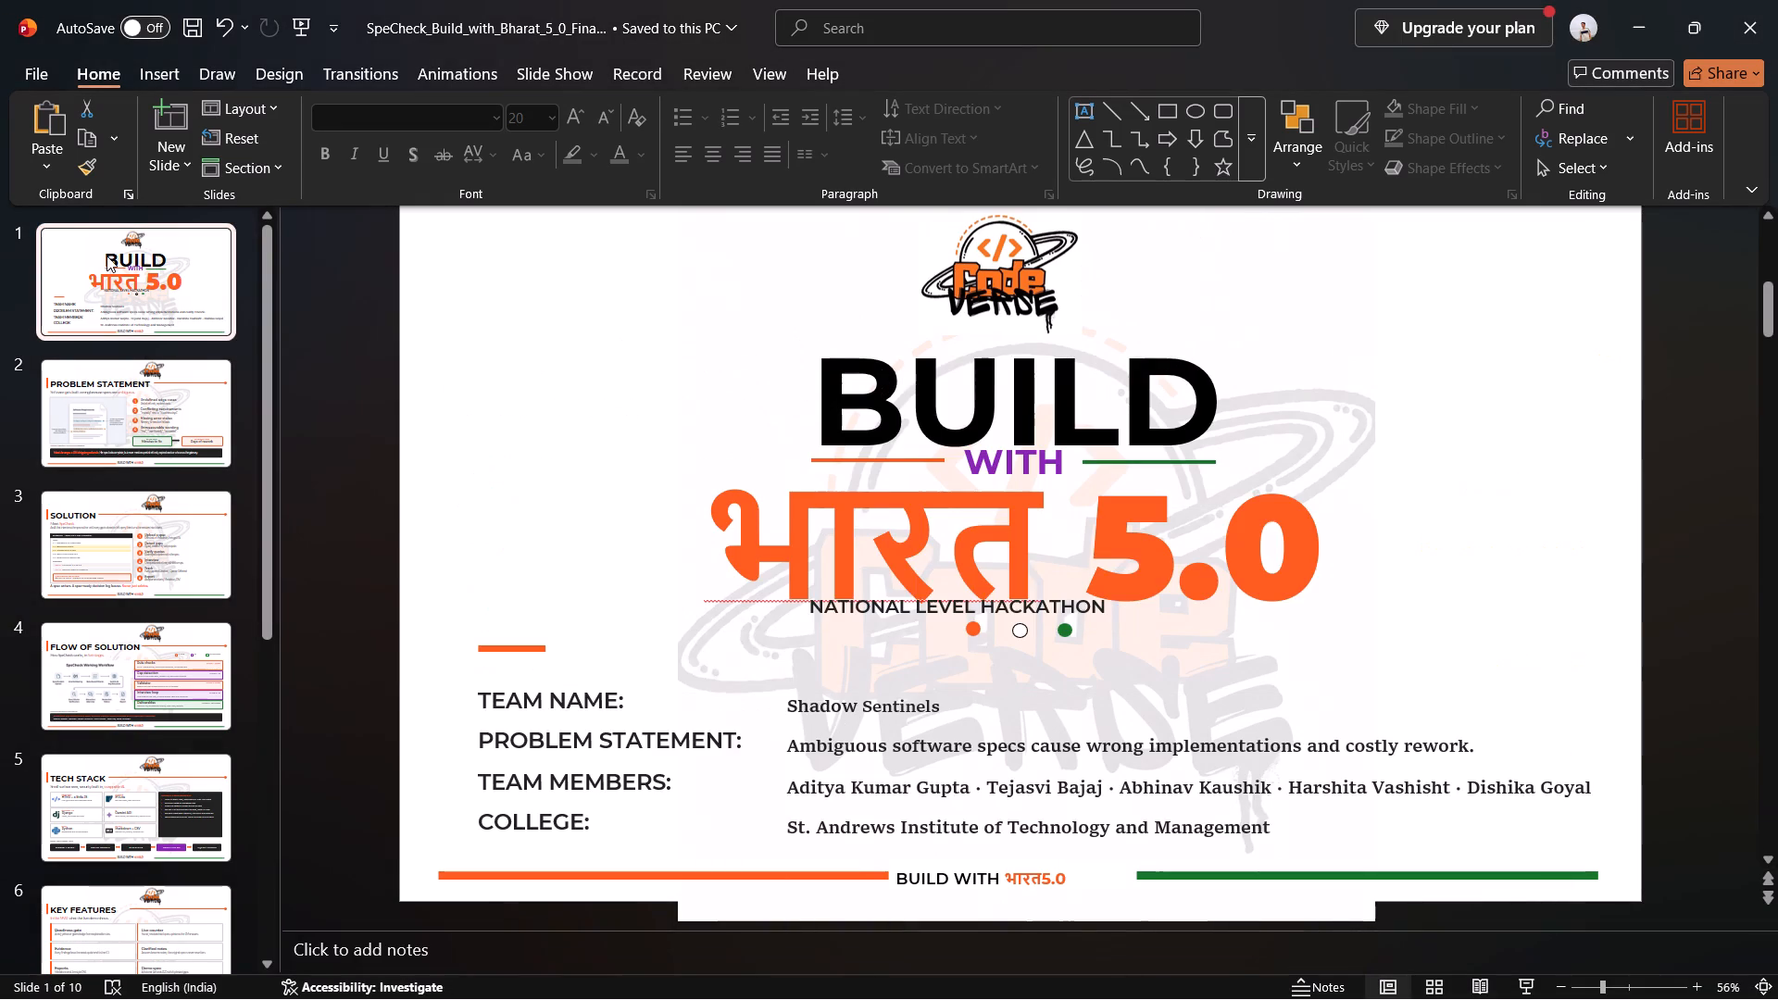
left_click(161, 425)
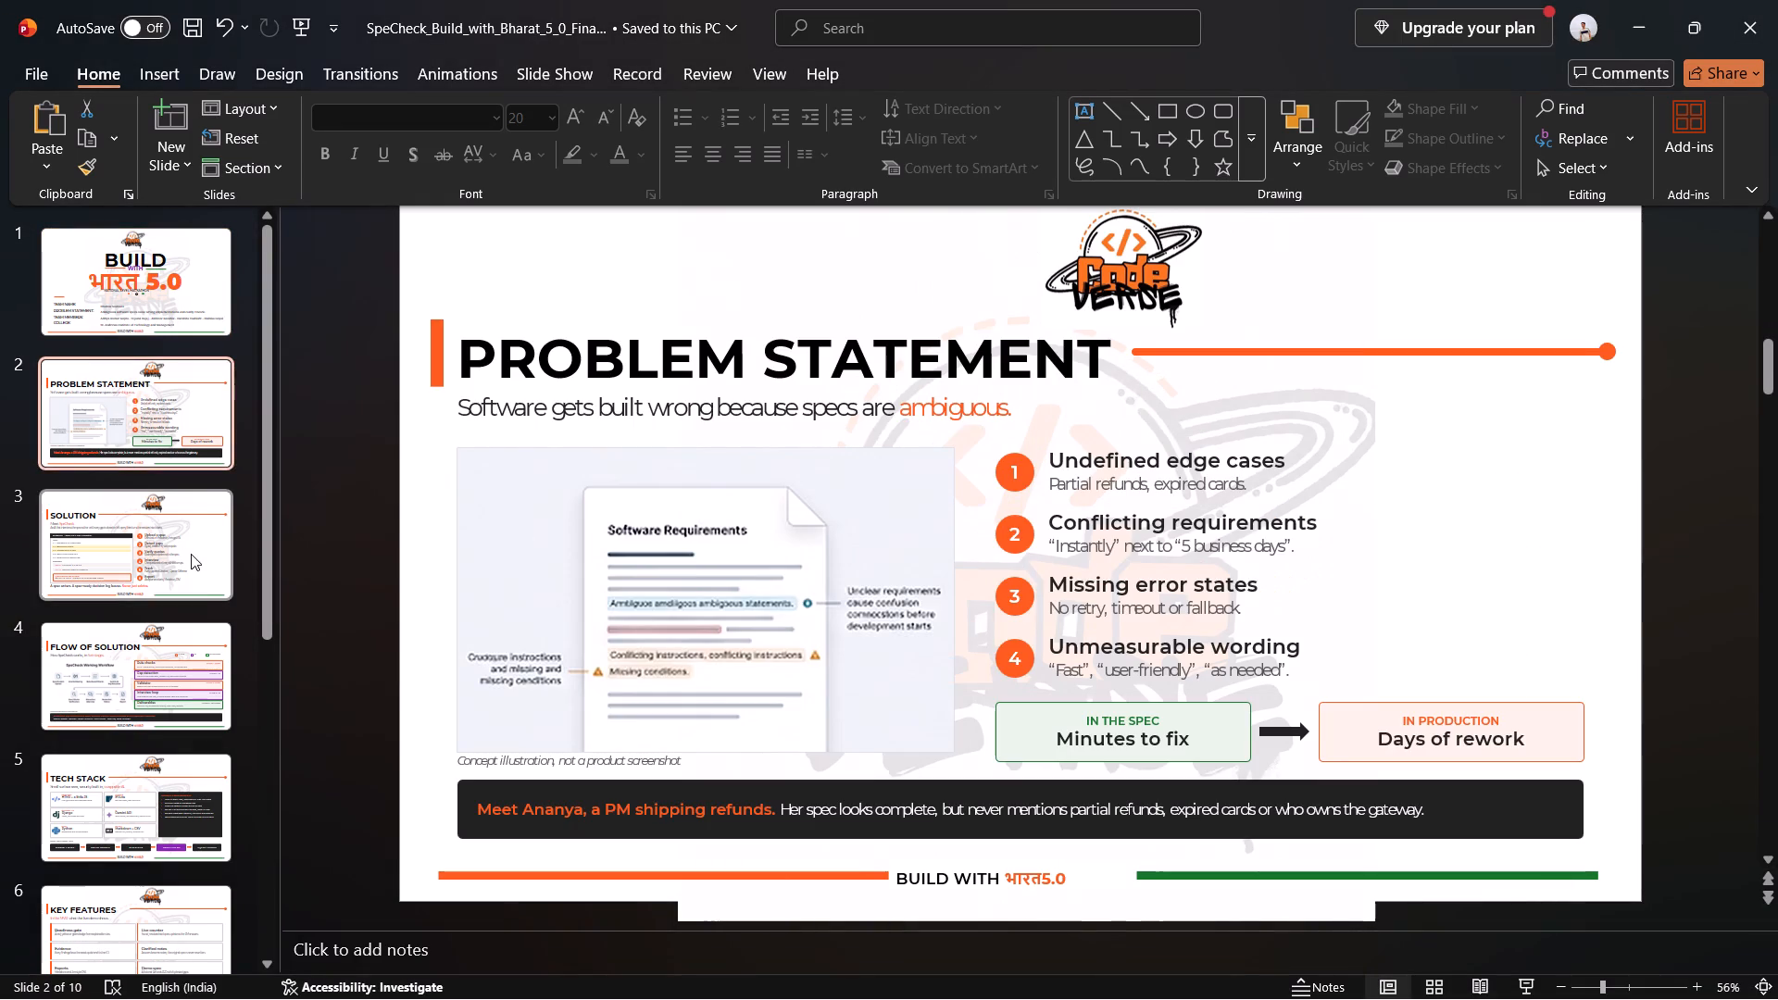
left_click(191, 554)
left_click(183, 656)
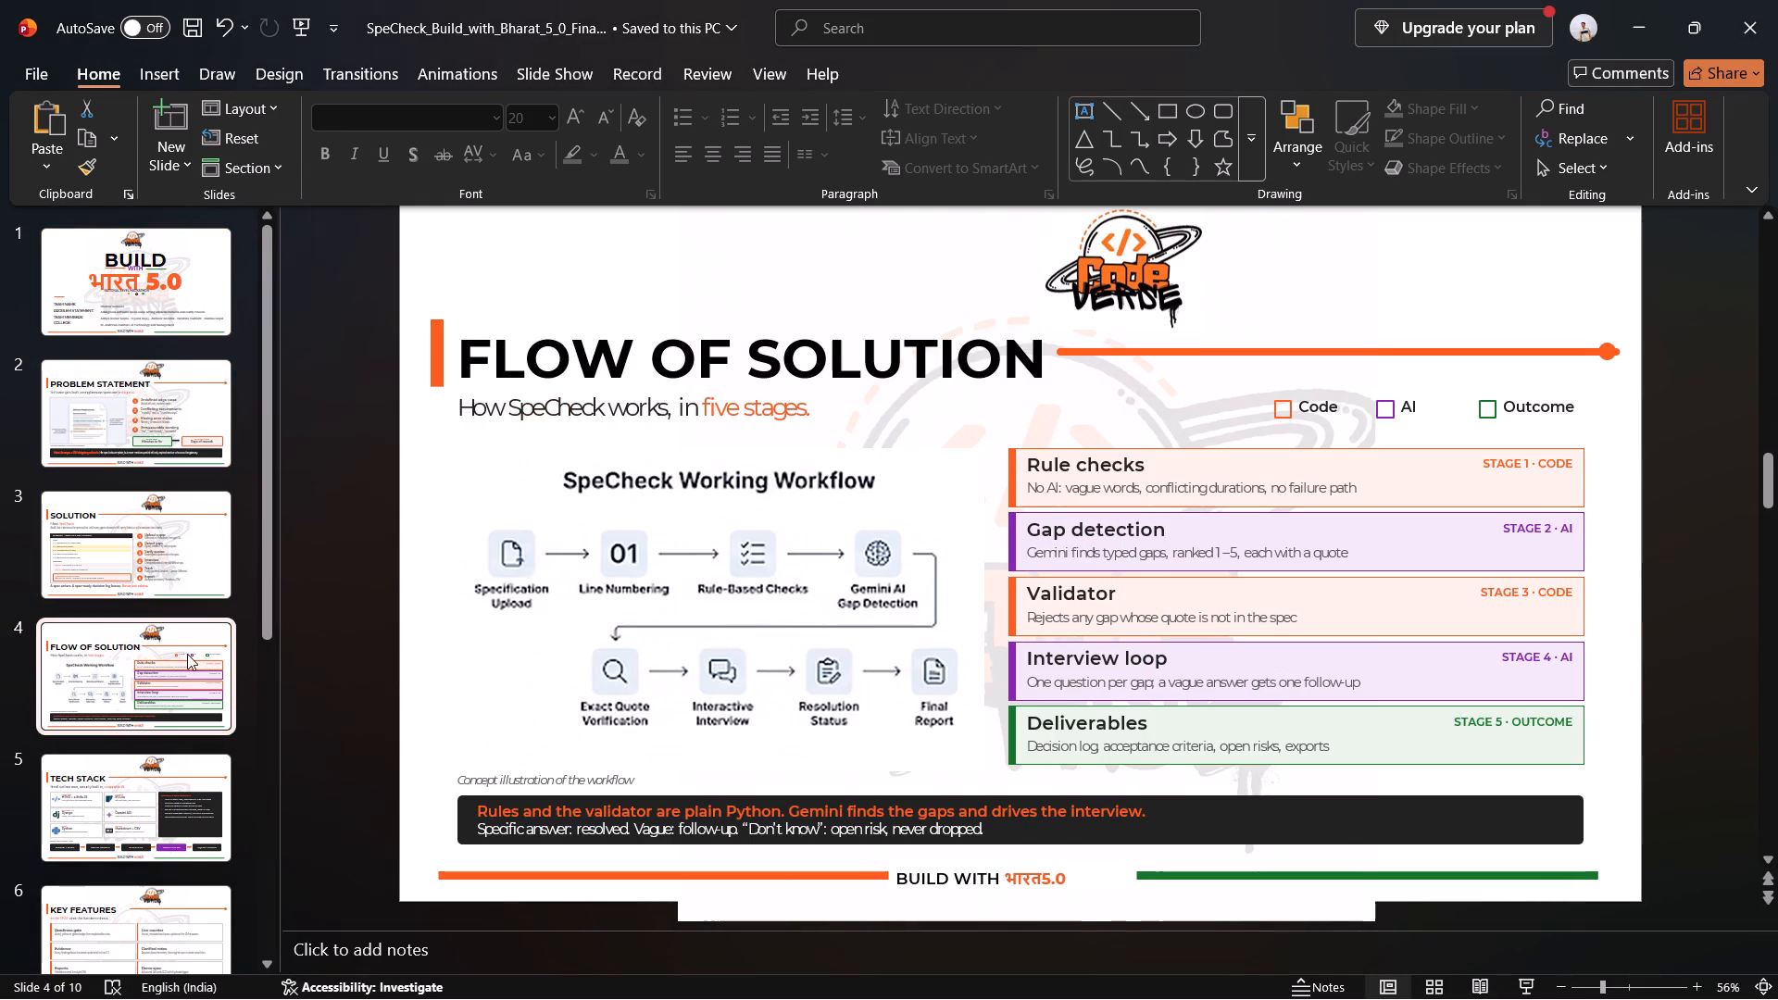
left_click(192, 794)
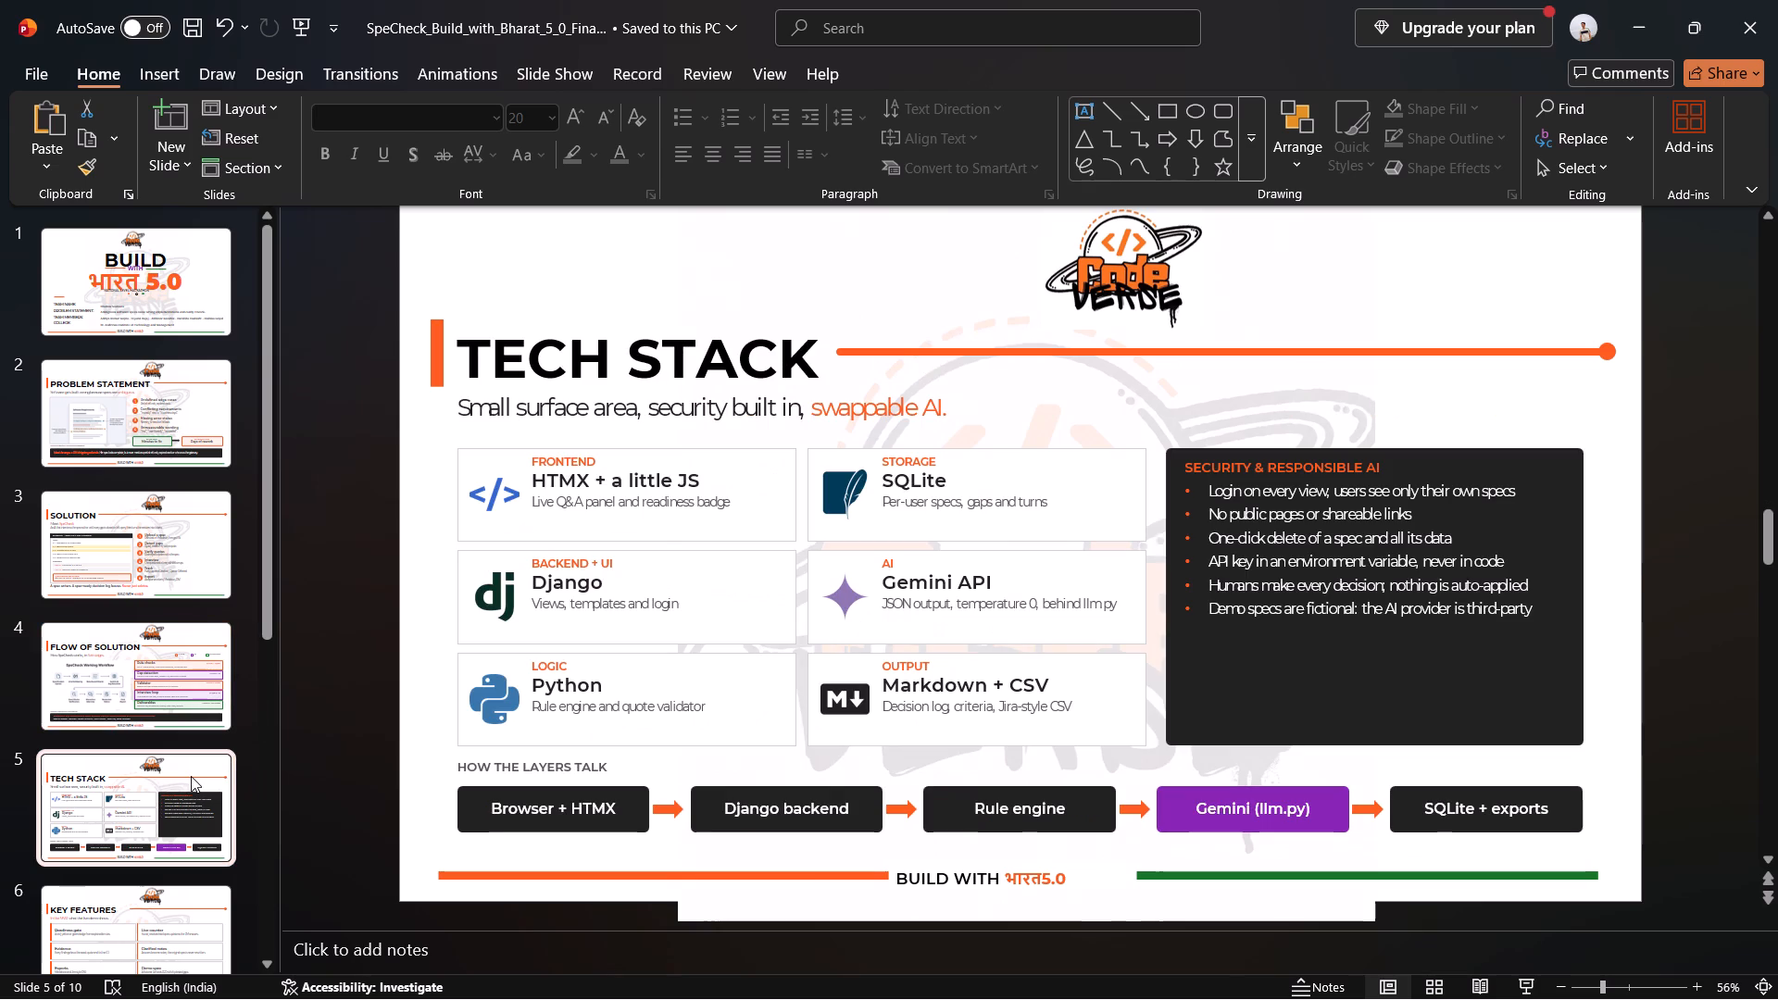
scroll(191, 776, "down", 7)
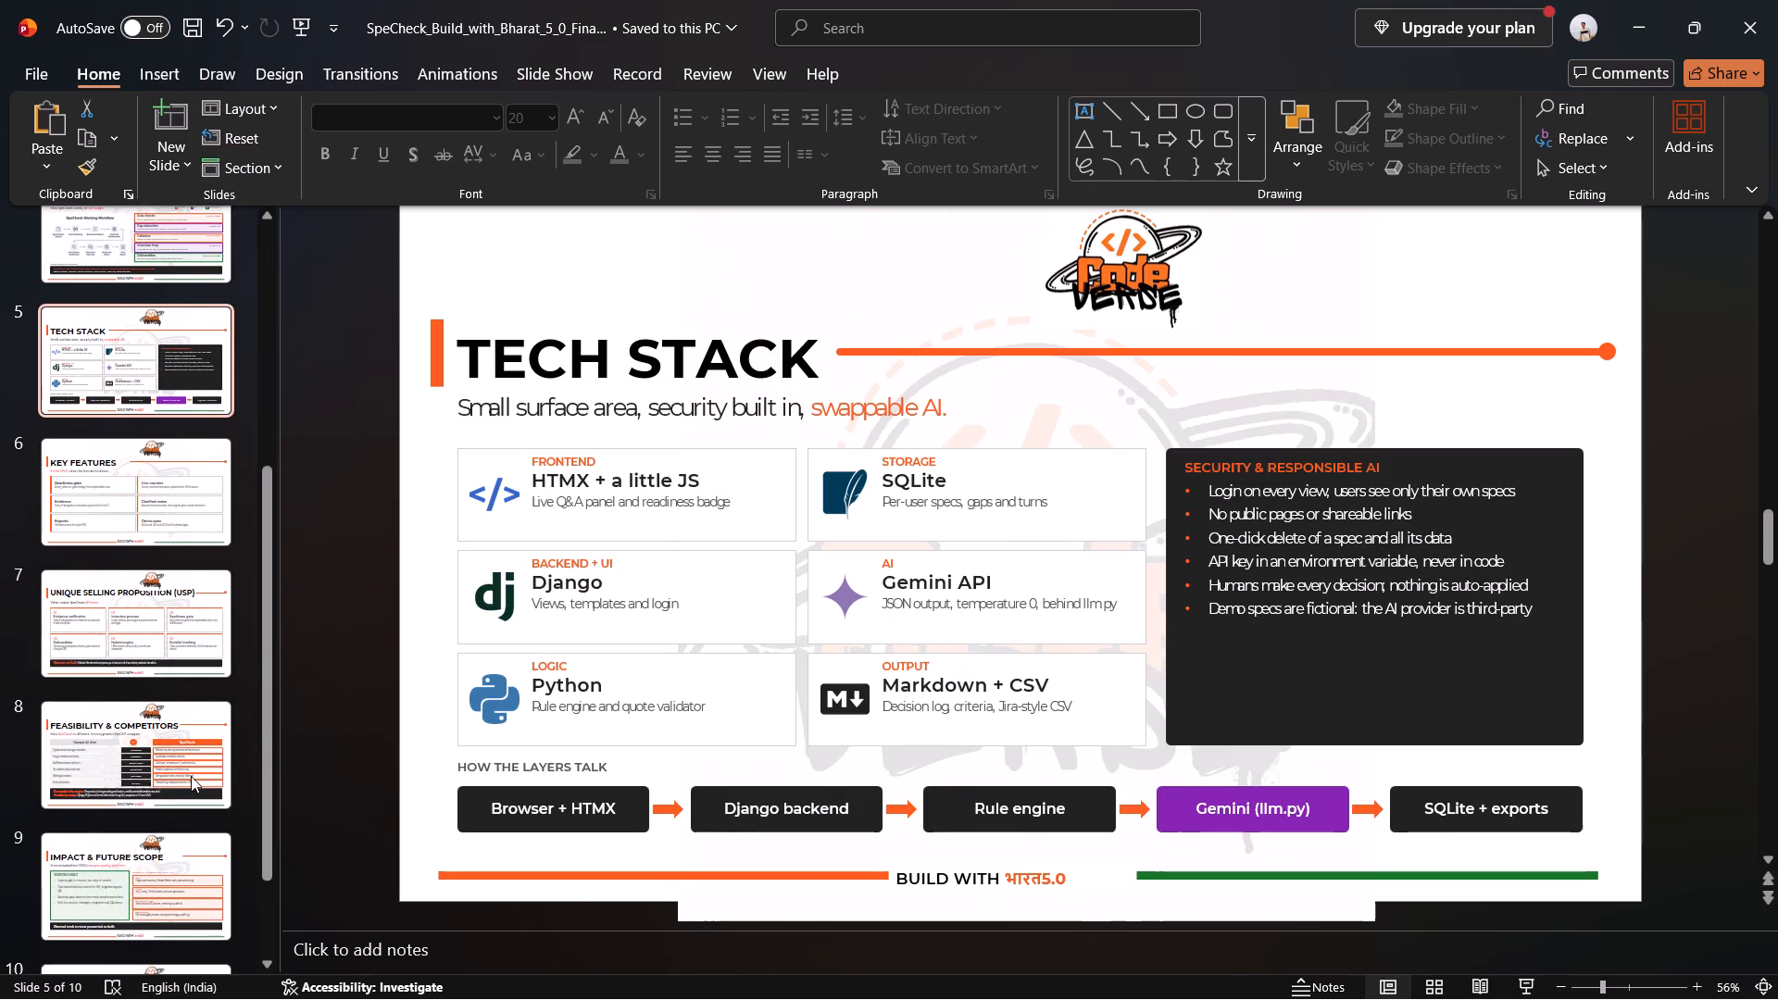
scroll(191, 775, "down", 3)
left_click(187, 771)
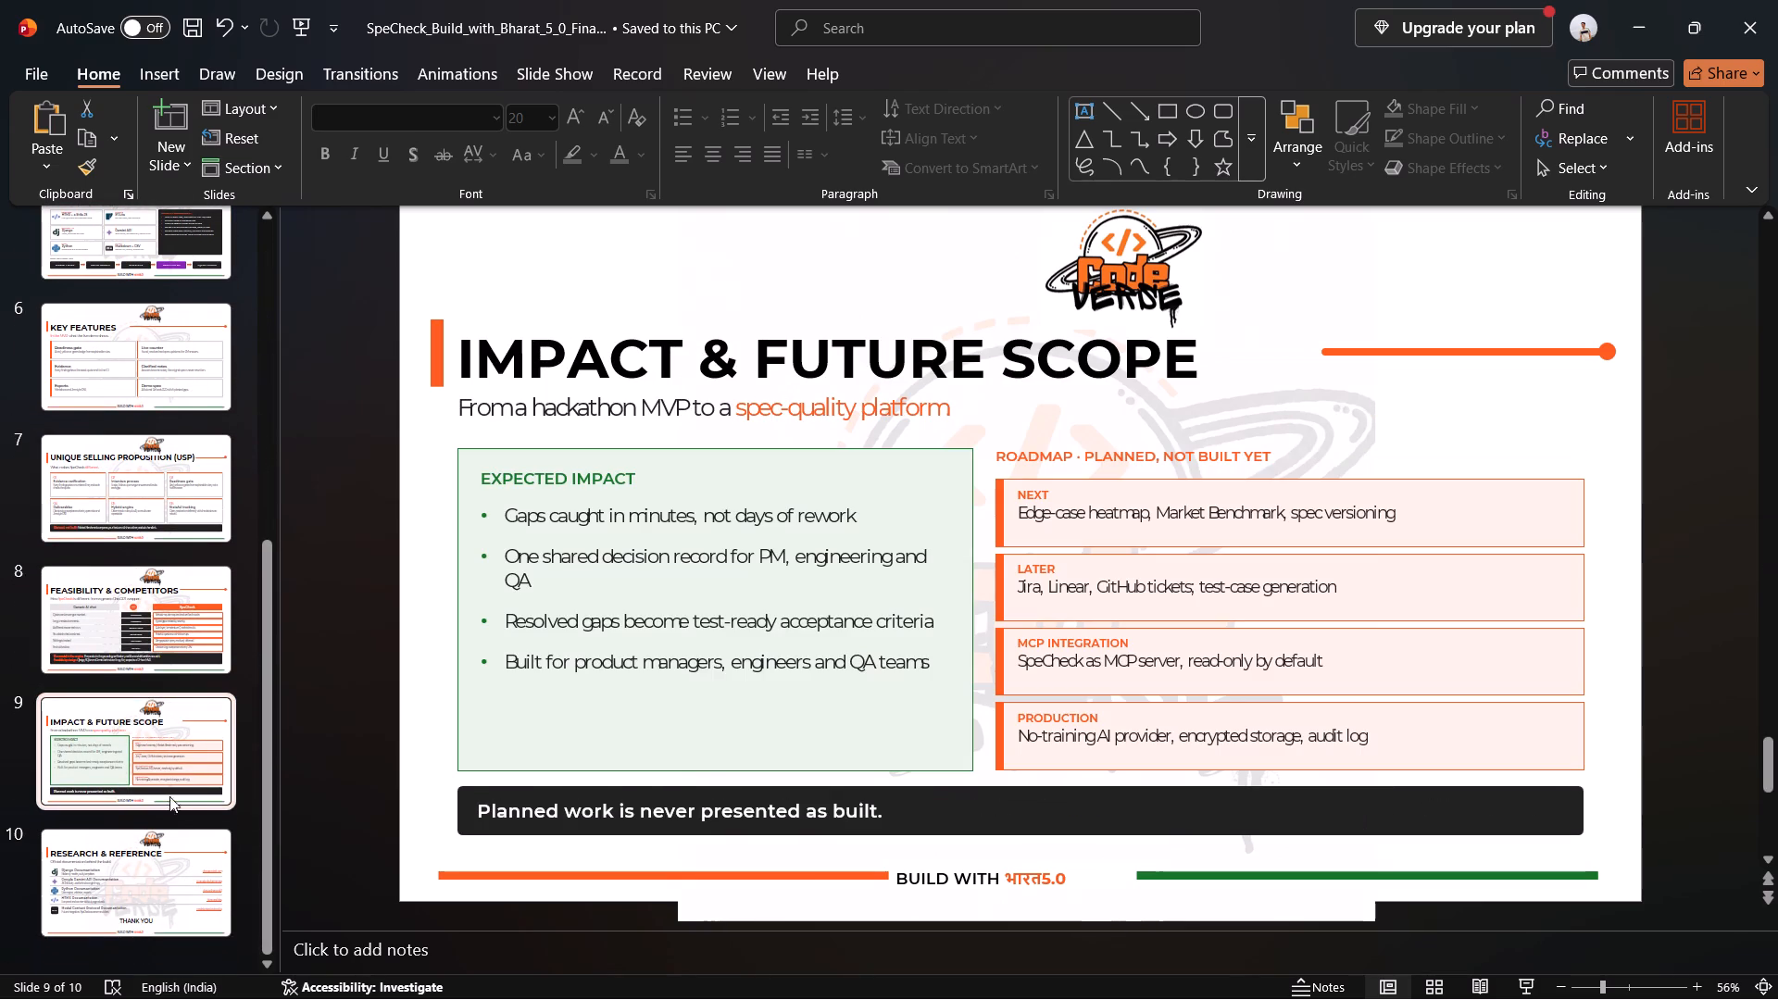
left_click(191, 918)
scroll(143, 759, "up", 5)
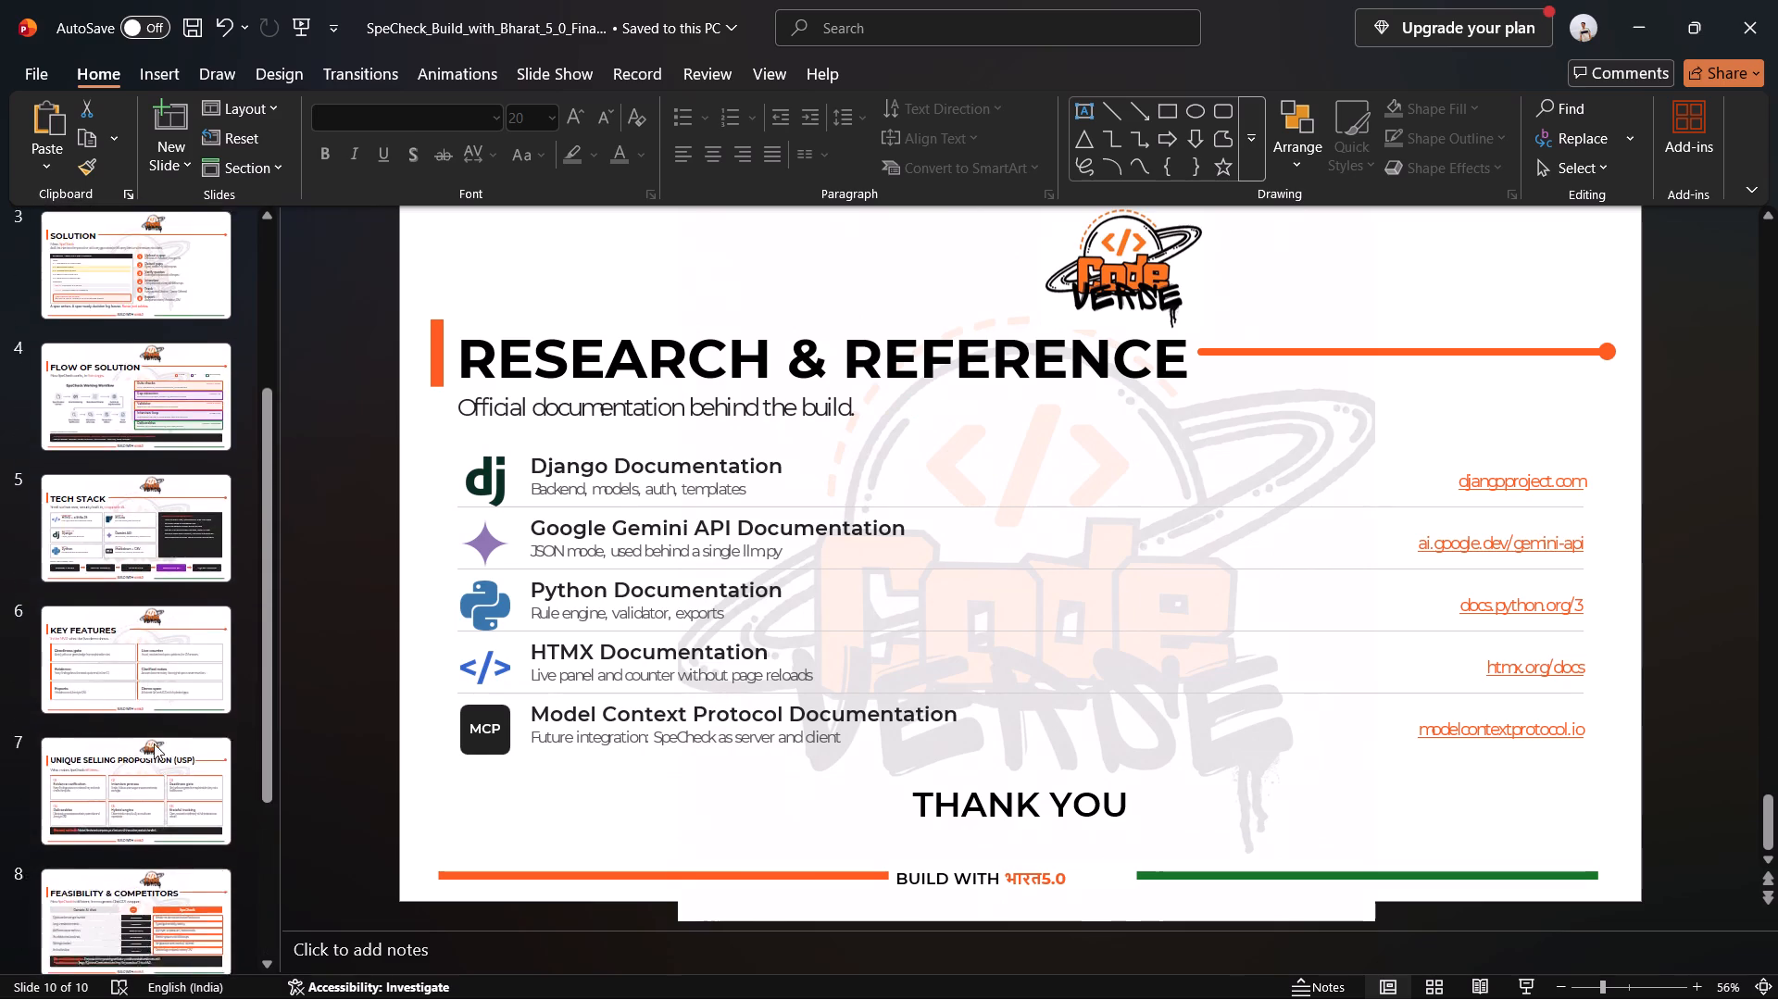
scroll(156, 743, "up", 10)
left_click(160, 305)
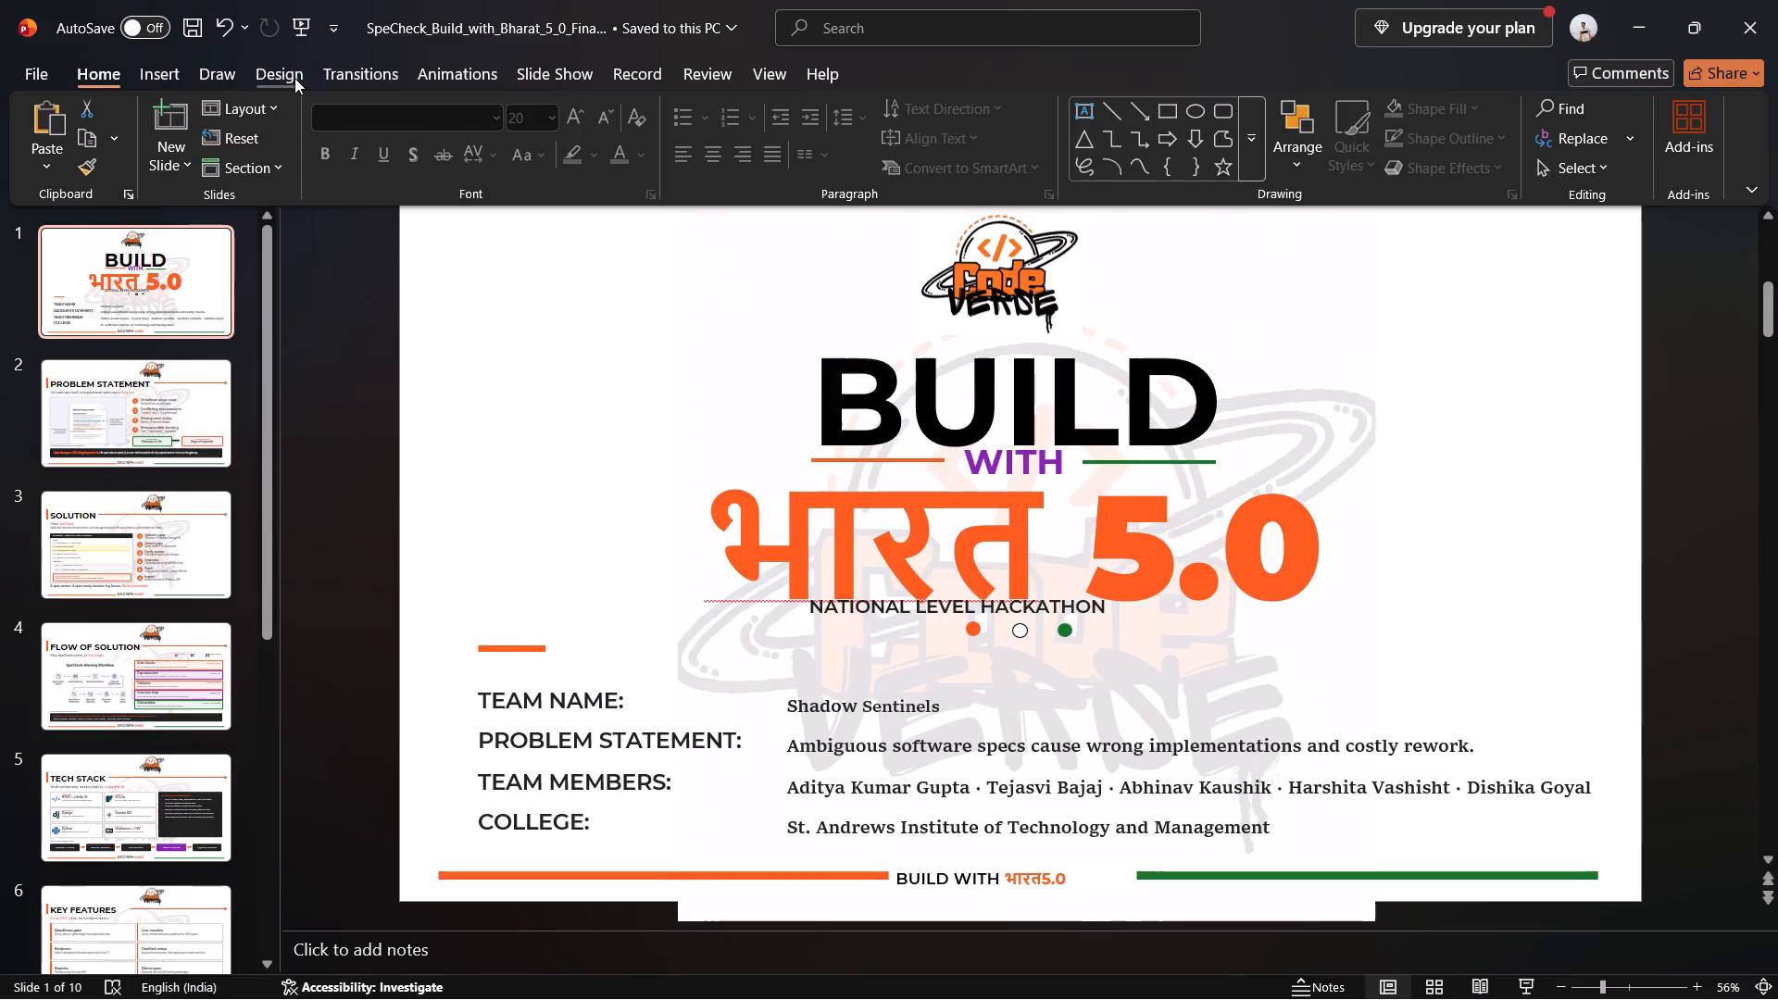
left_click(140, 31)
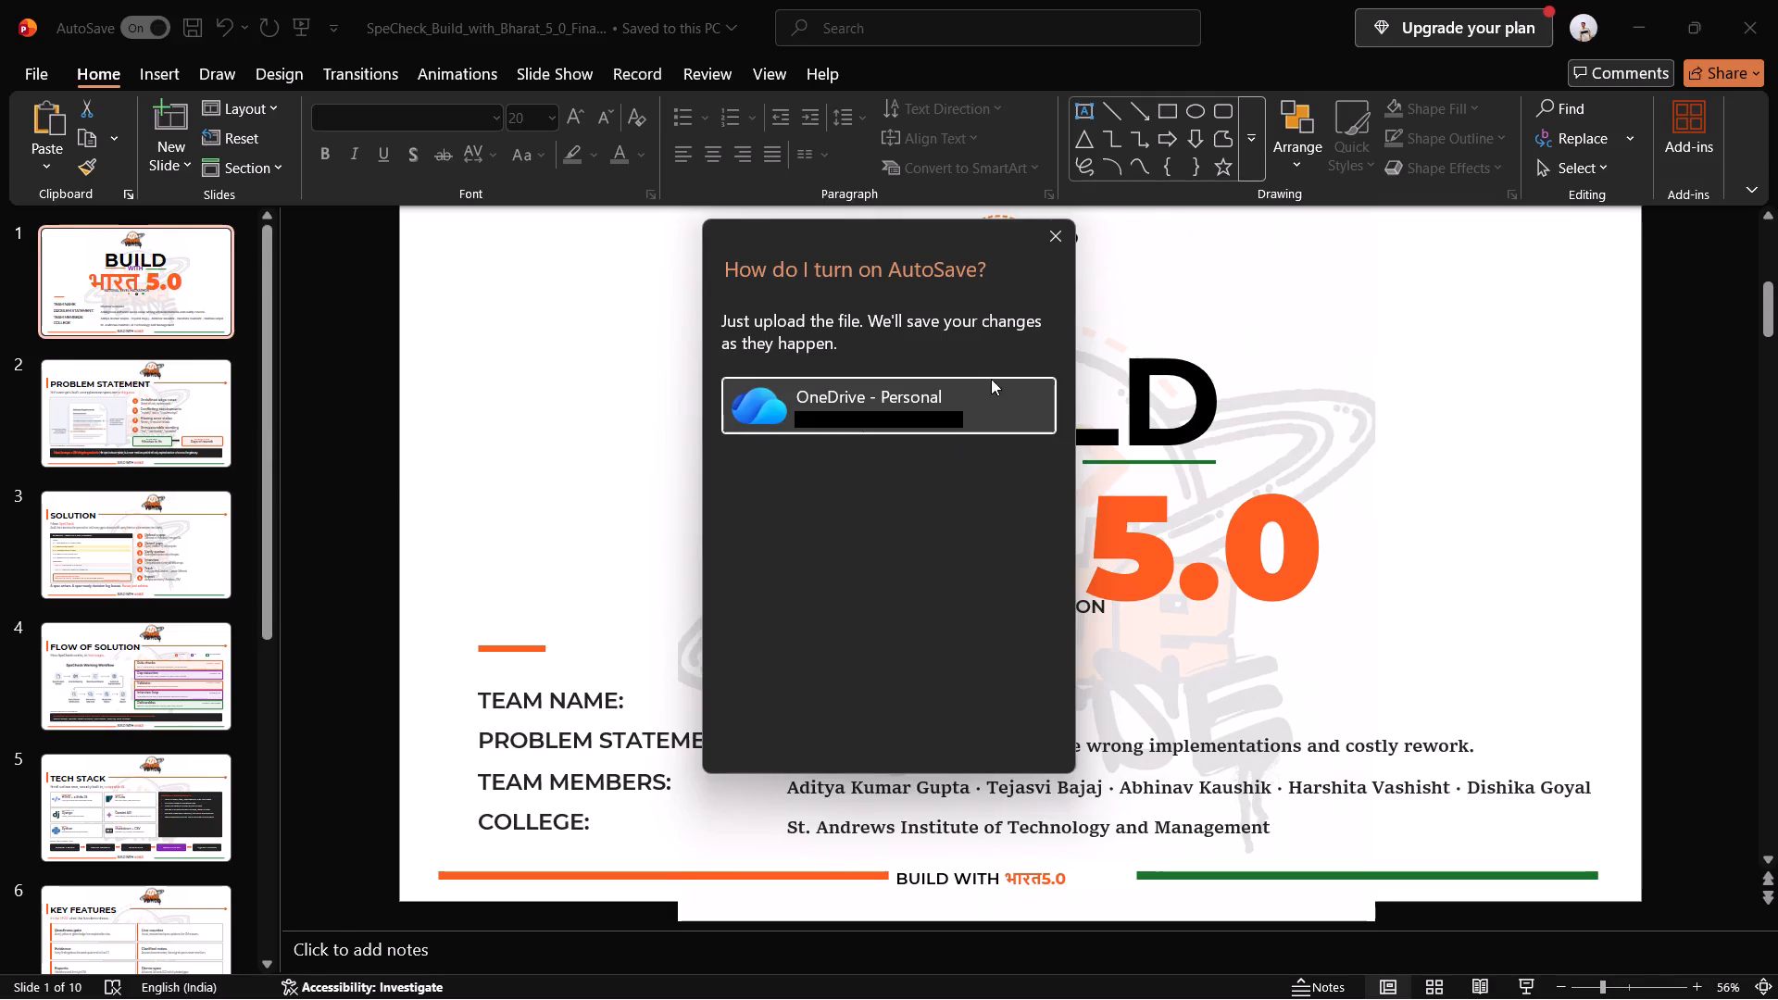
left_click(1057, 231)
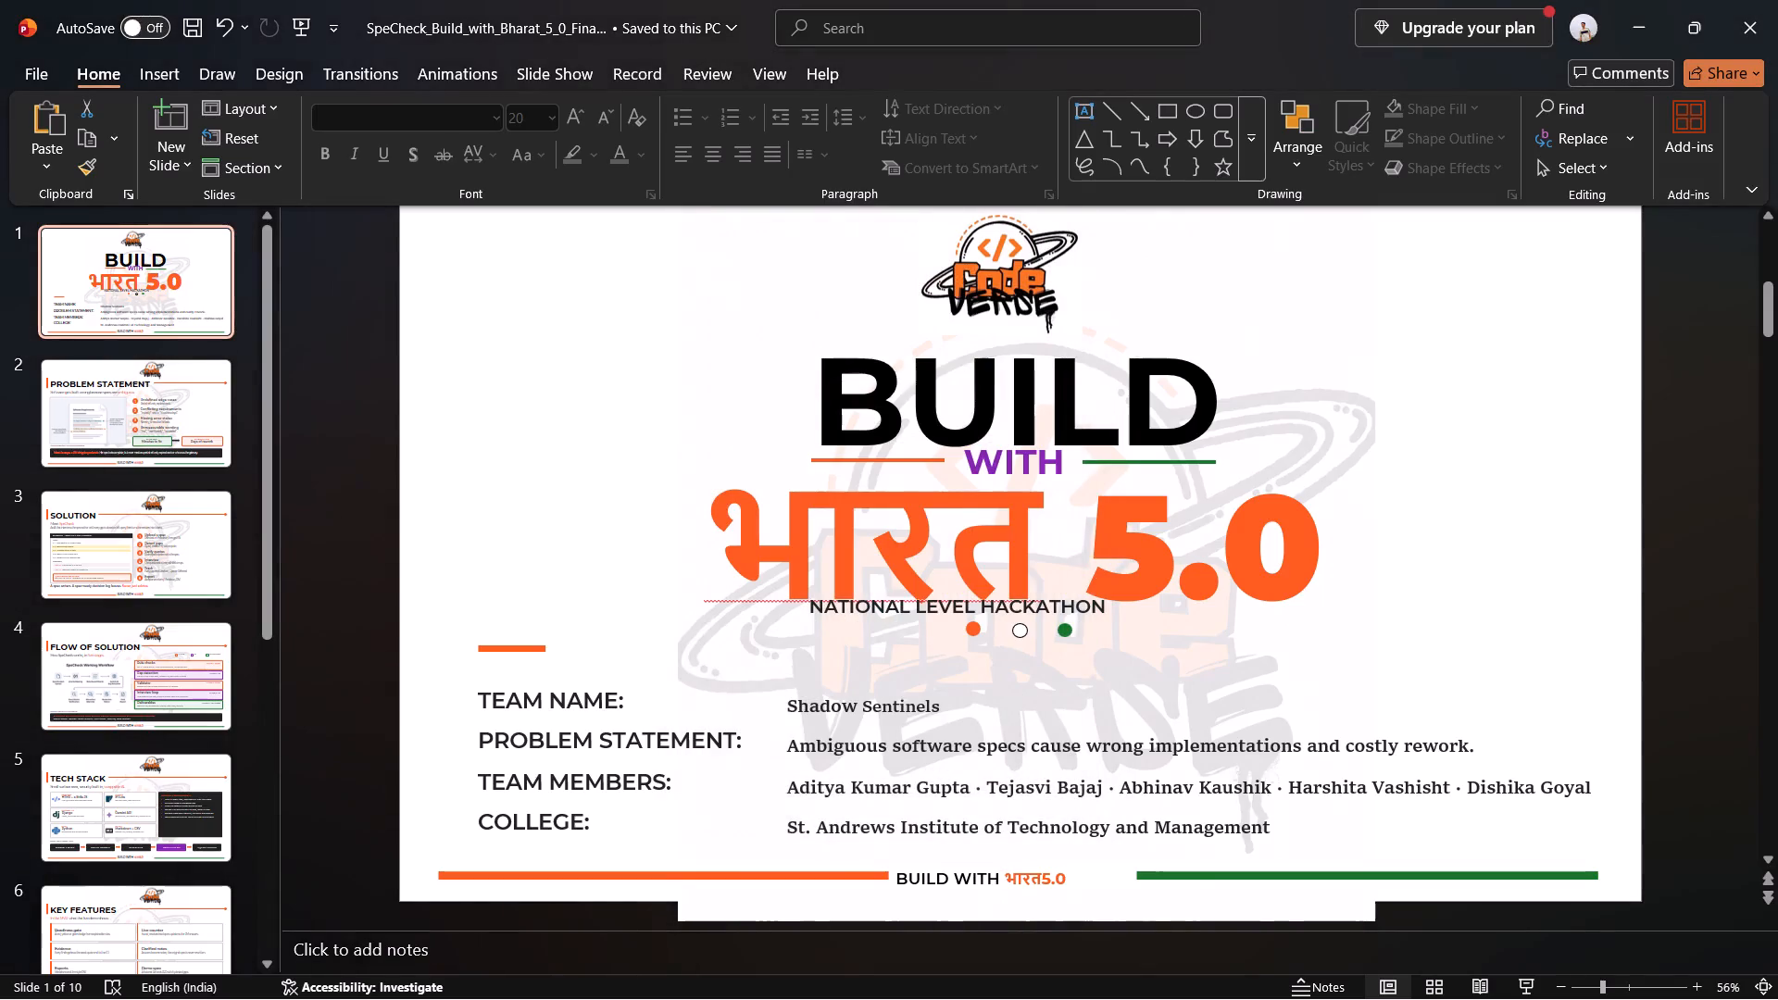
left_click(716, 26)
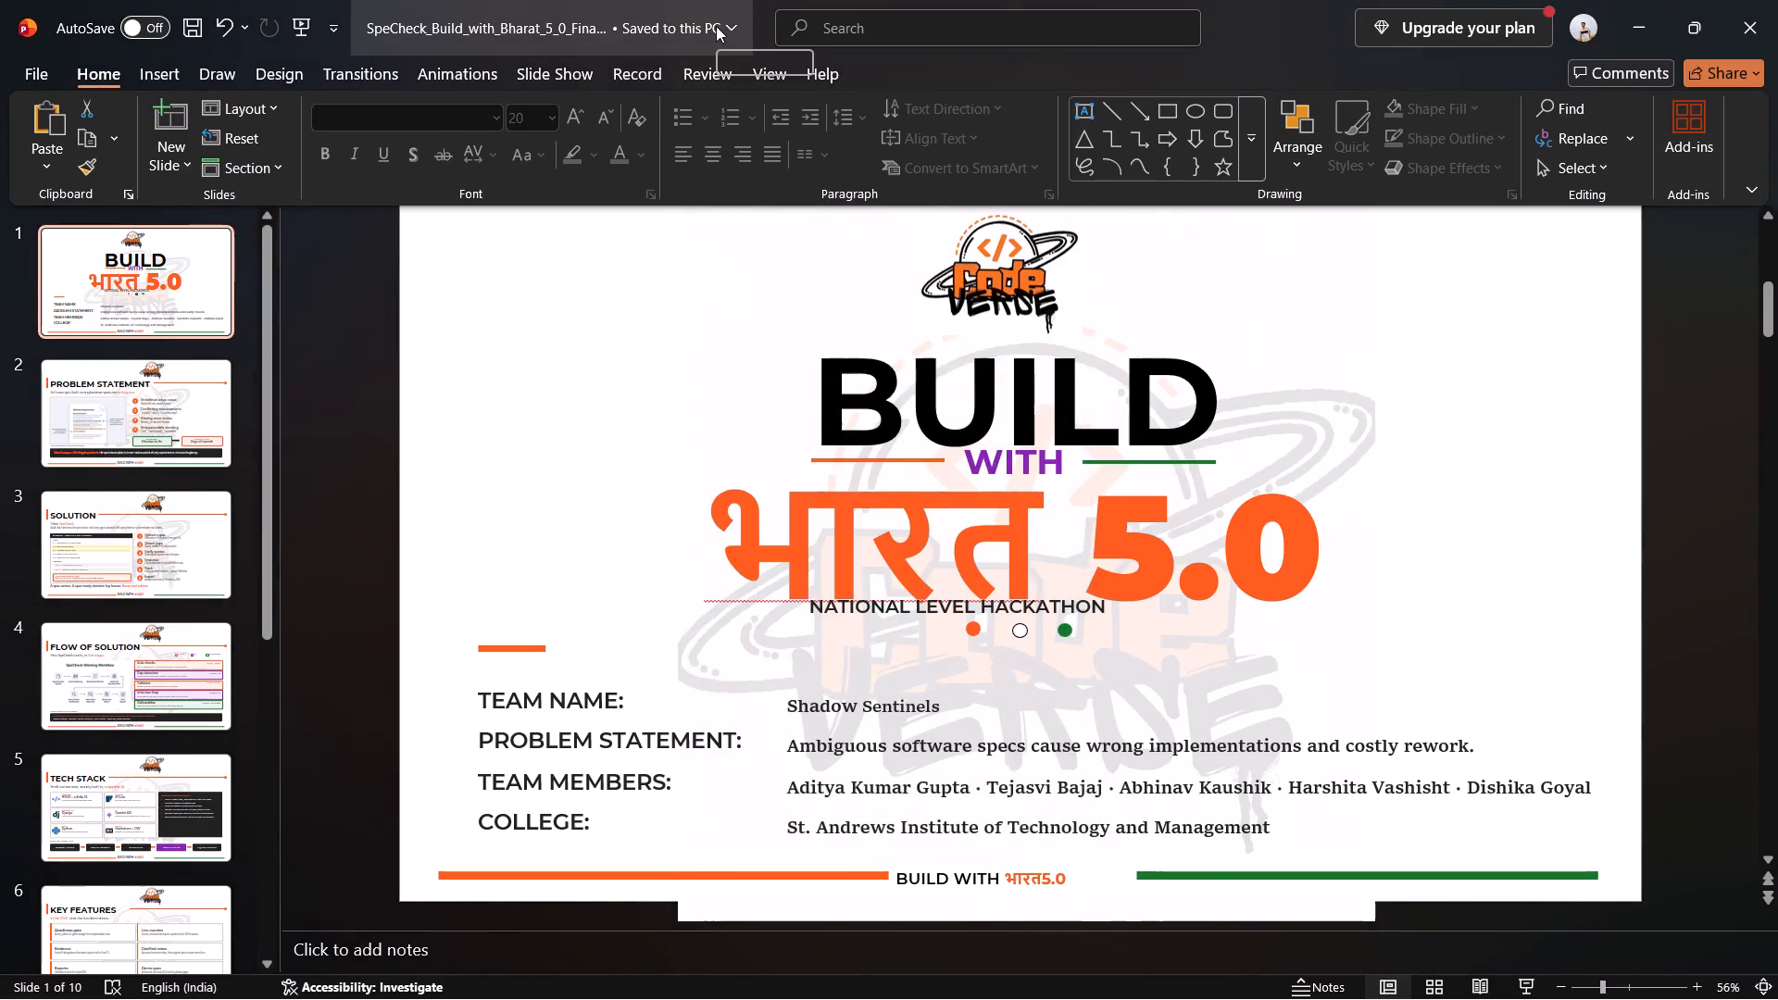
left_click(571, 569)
Turn on AutoSave by uploading the presentation to the personal OneDrive, and save it.
left_click(151, 27)
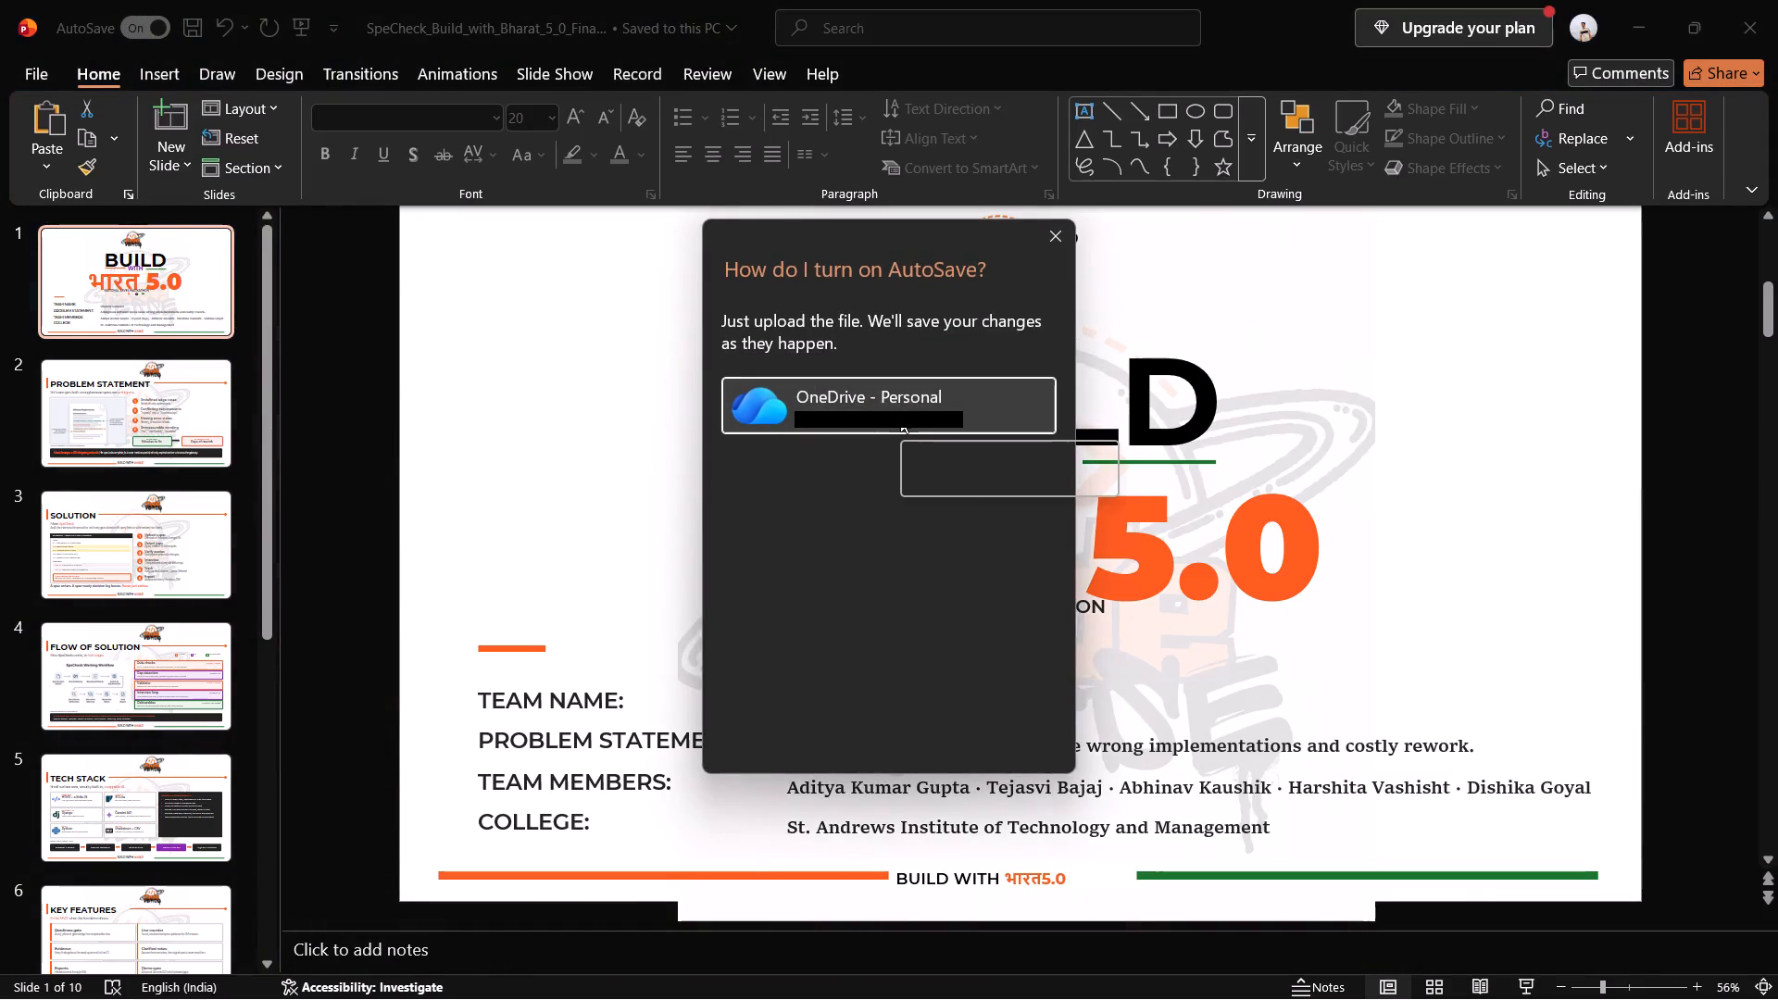
left_click(900, 417)
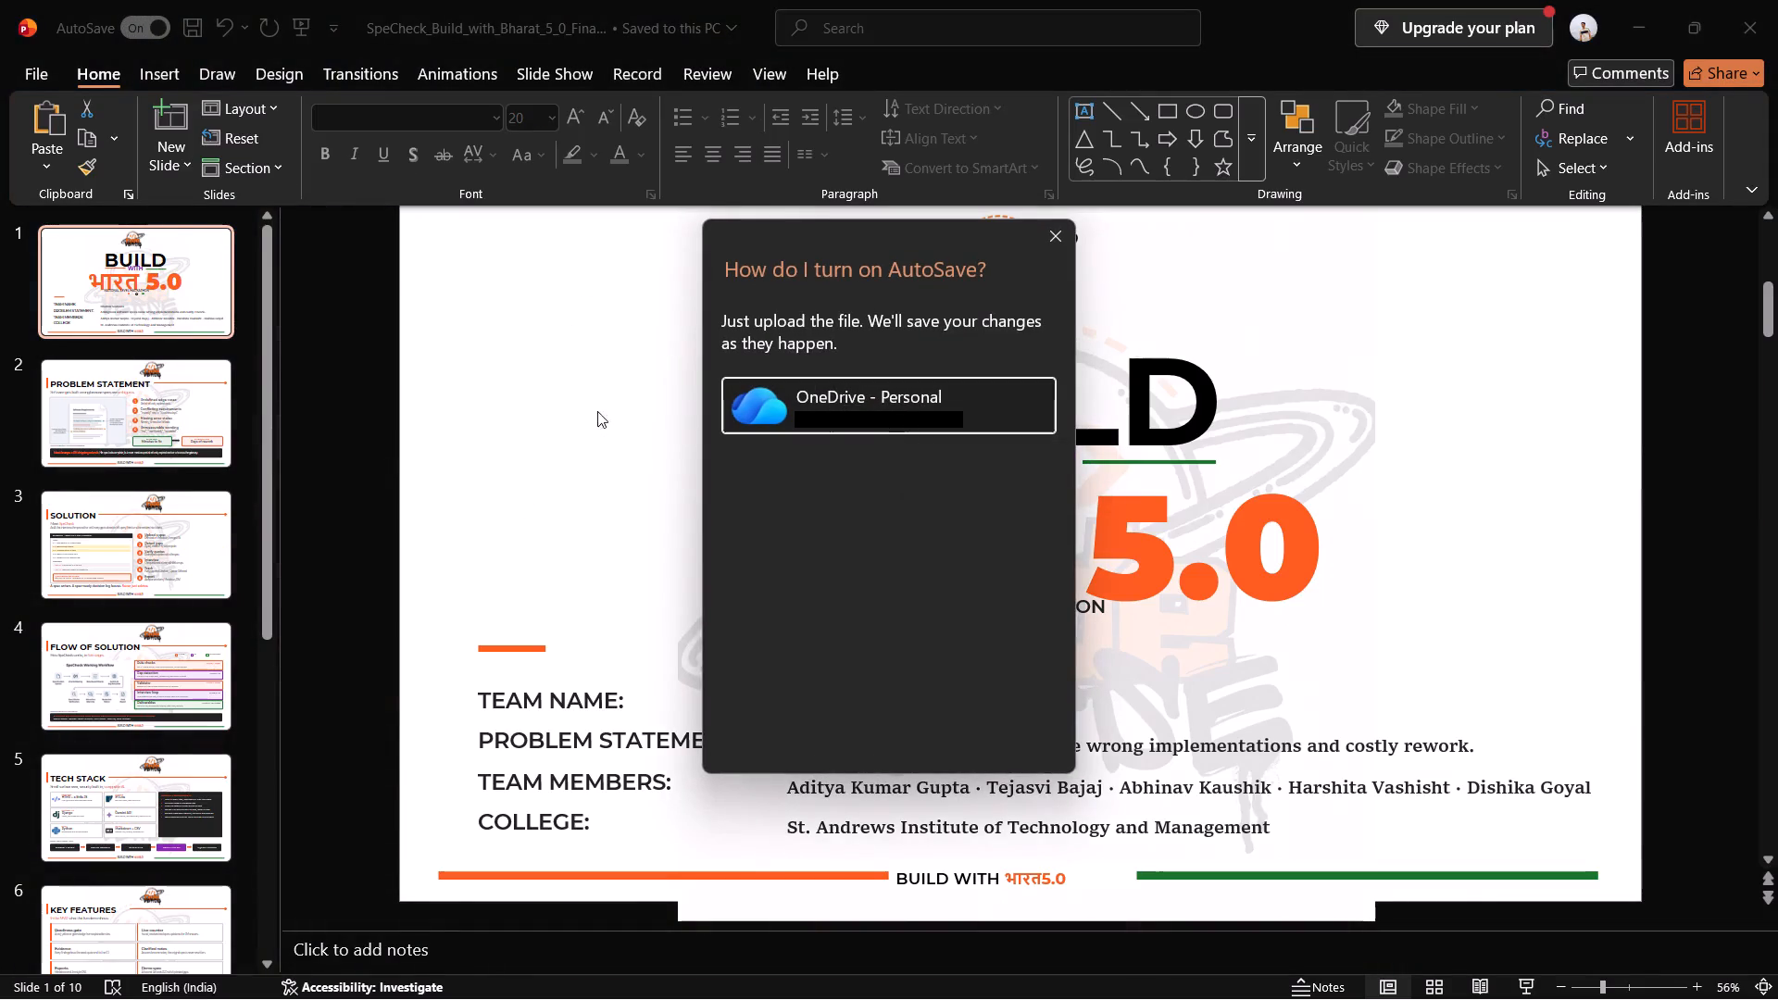
left_click(891, 415)
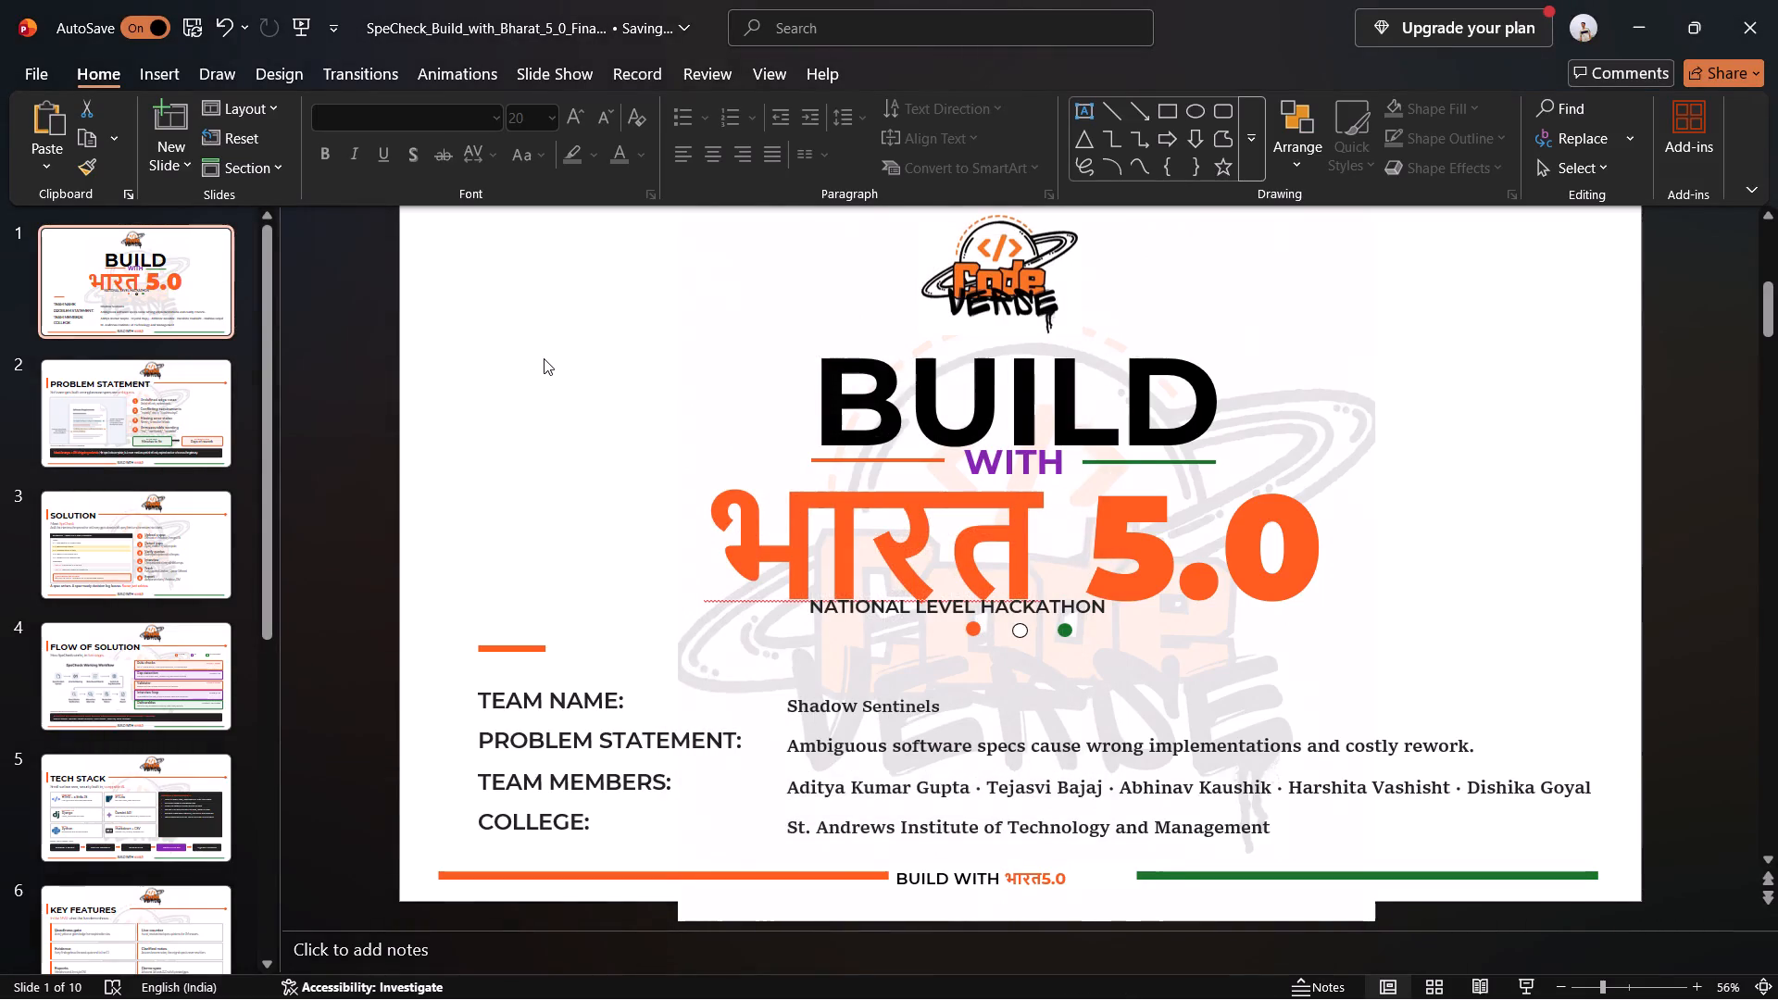
key("ctrl+s")
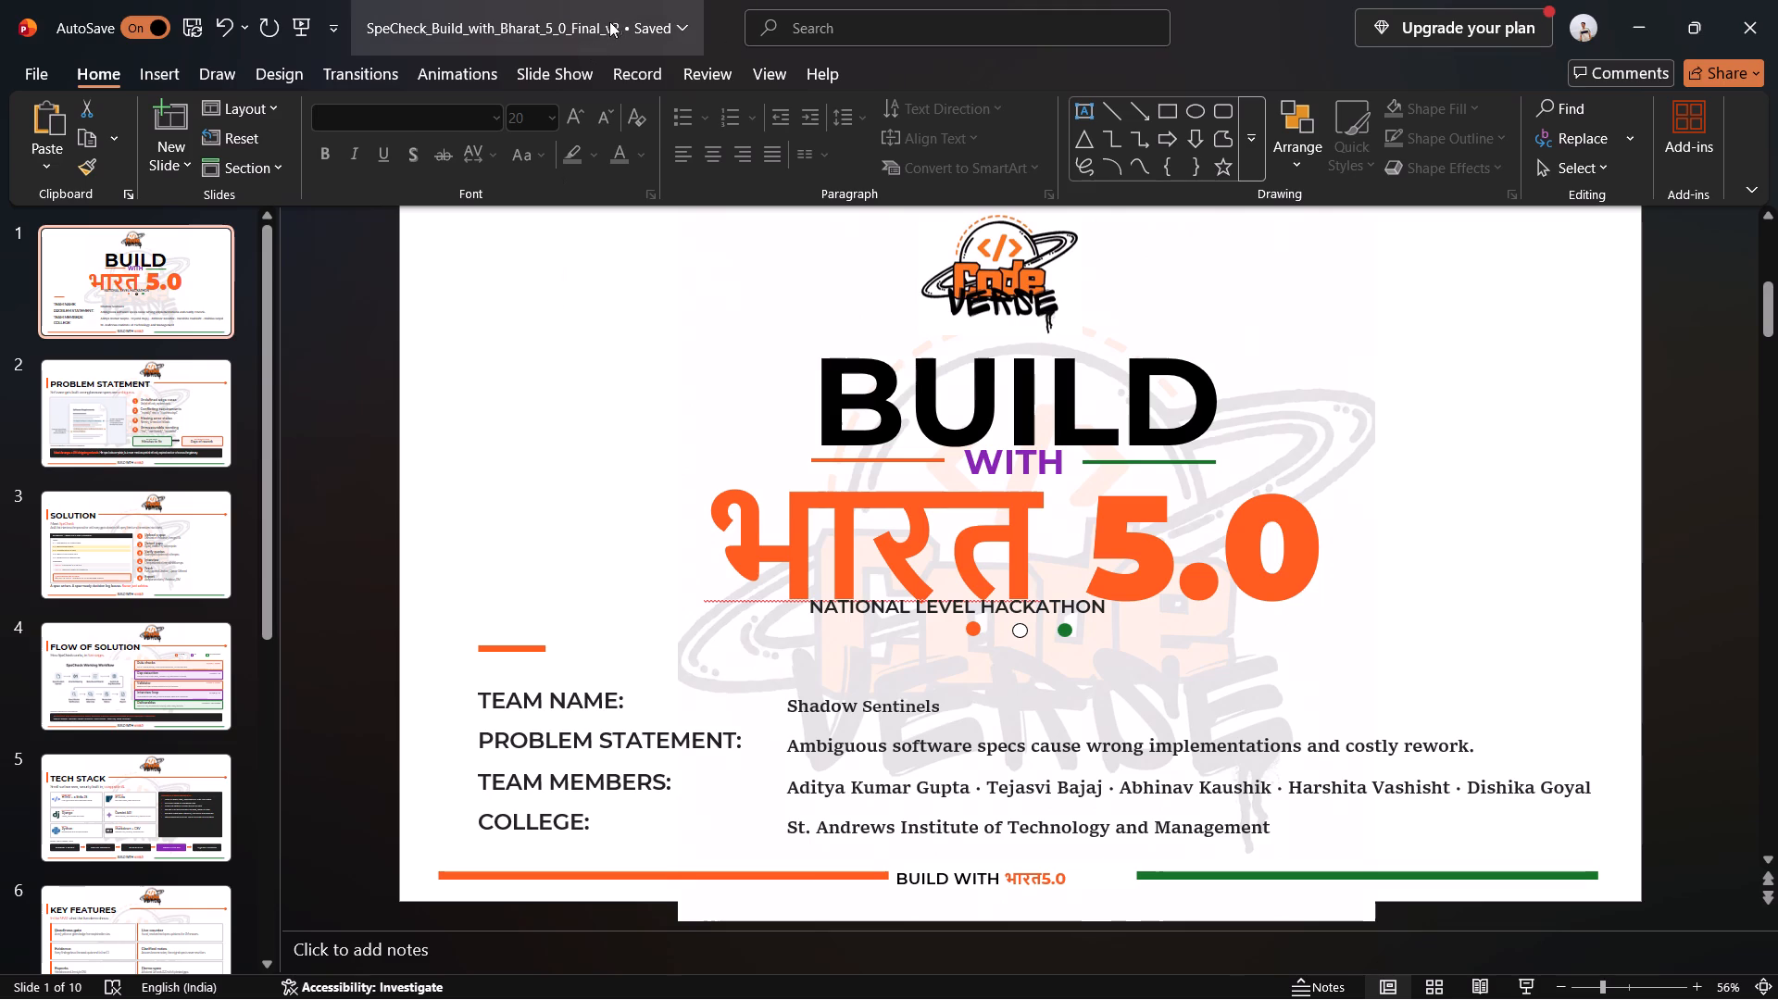
Open the location chooser for moving the presentation and examine the folders in the personal OneDrive and its Documents folder.
left_click(632, 23)
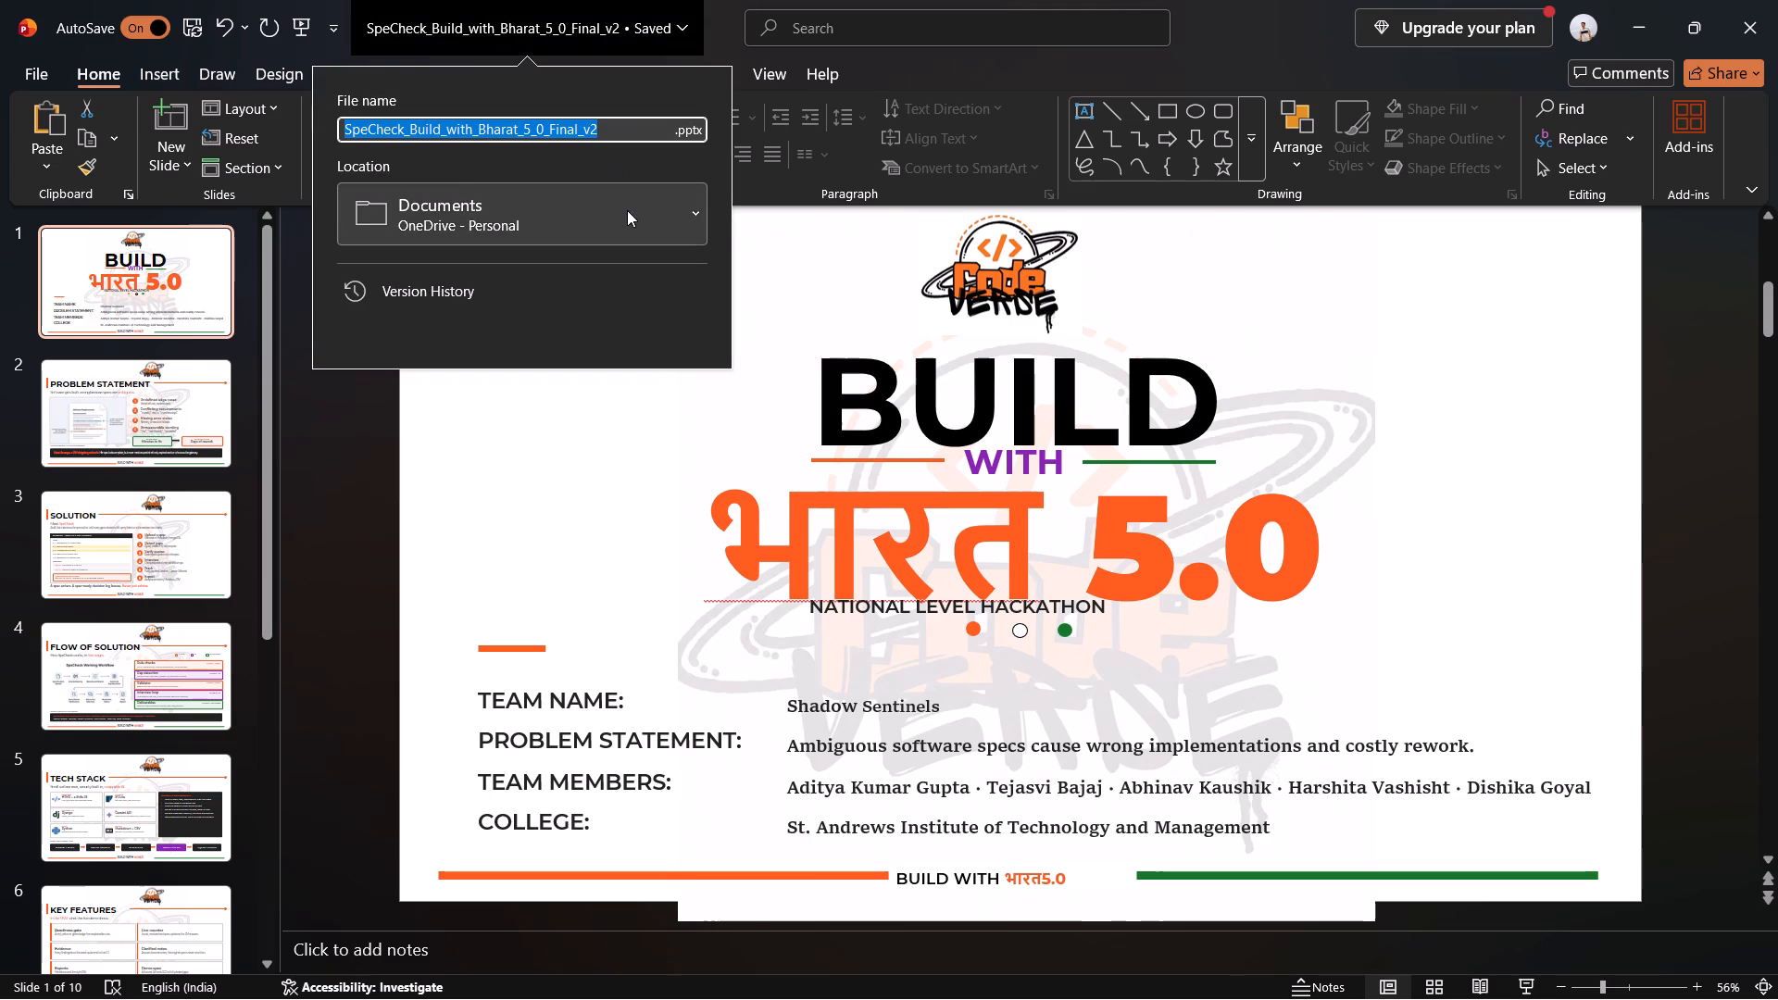
left_click(627, 210)
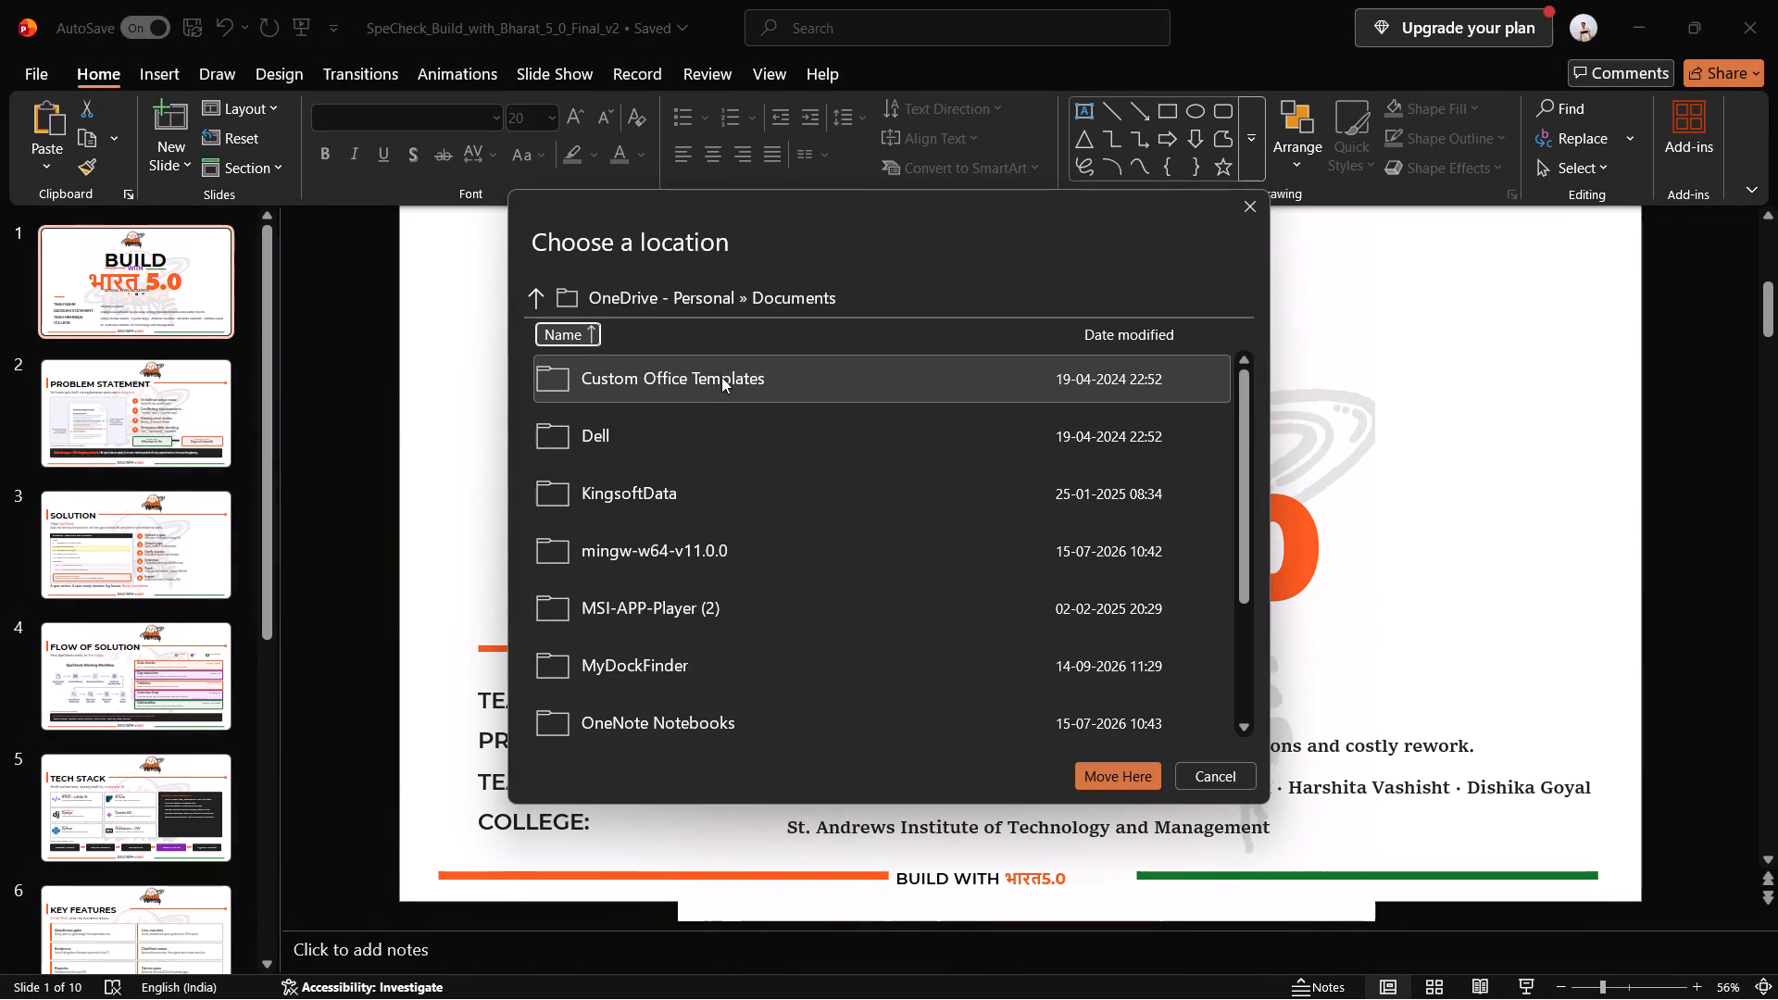
scroll(715, 361, "down", 9)
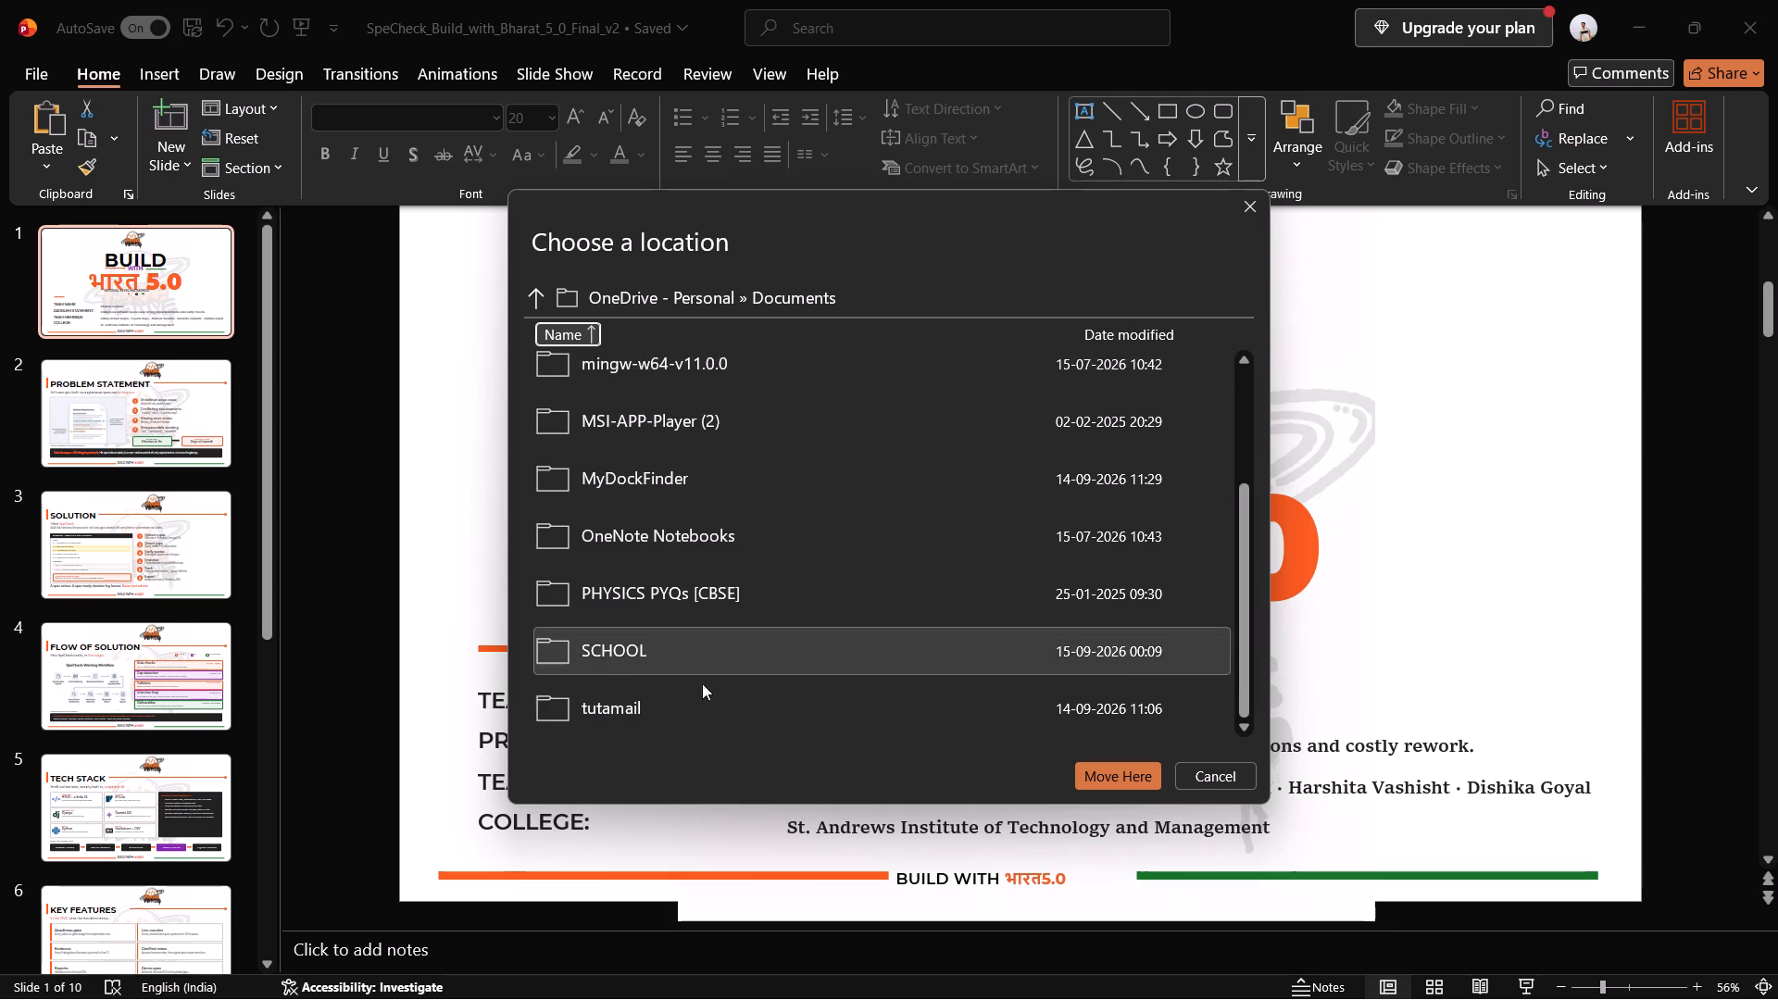
scroll(721, 677, "up", 4)
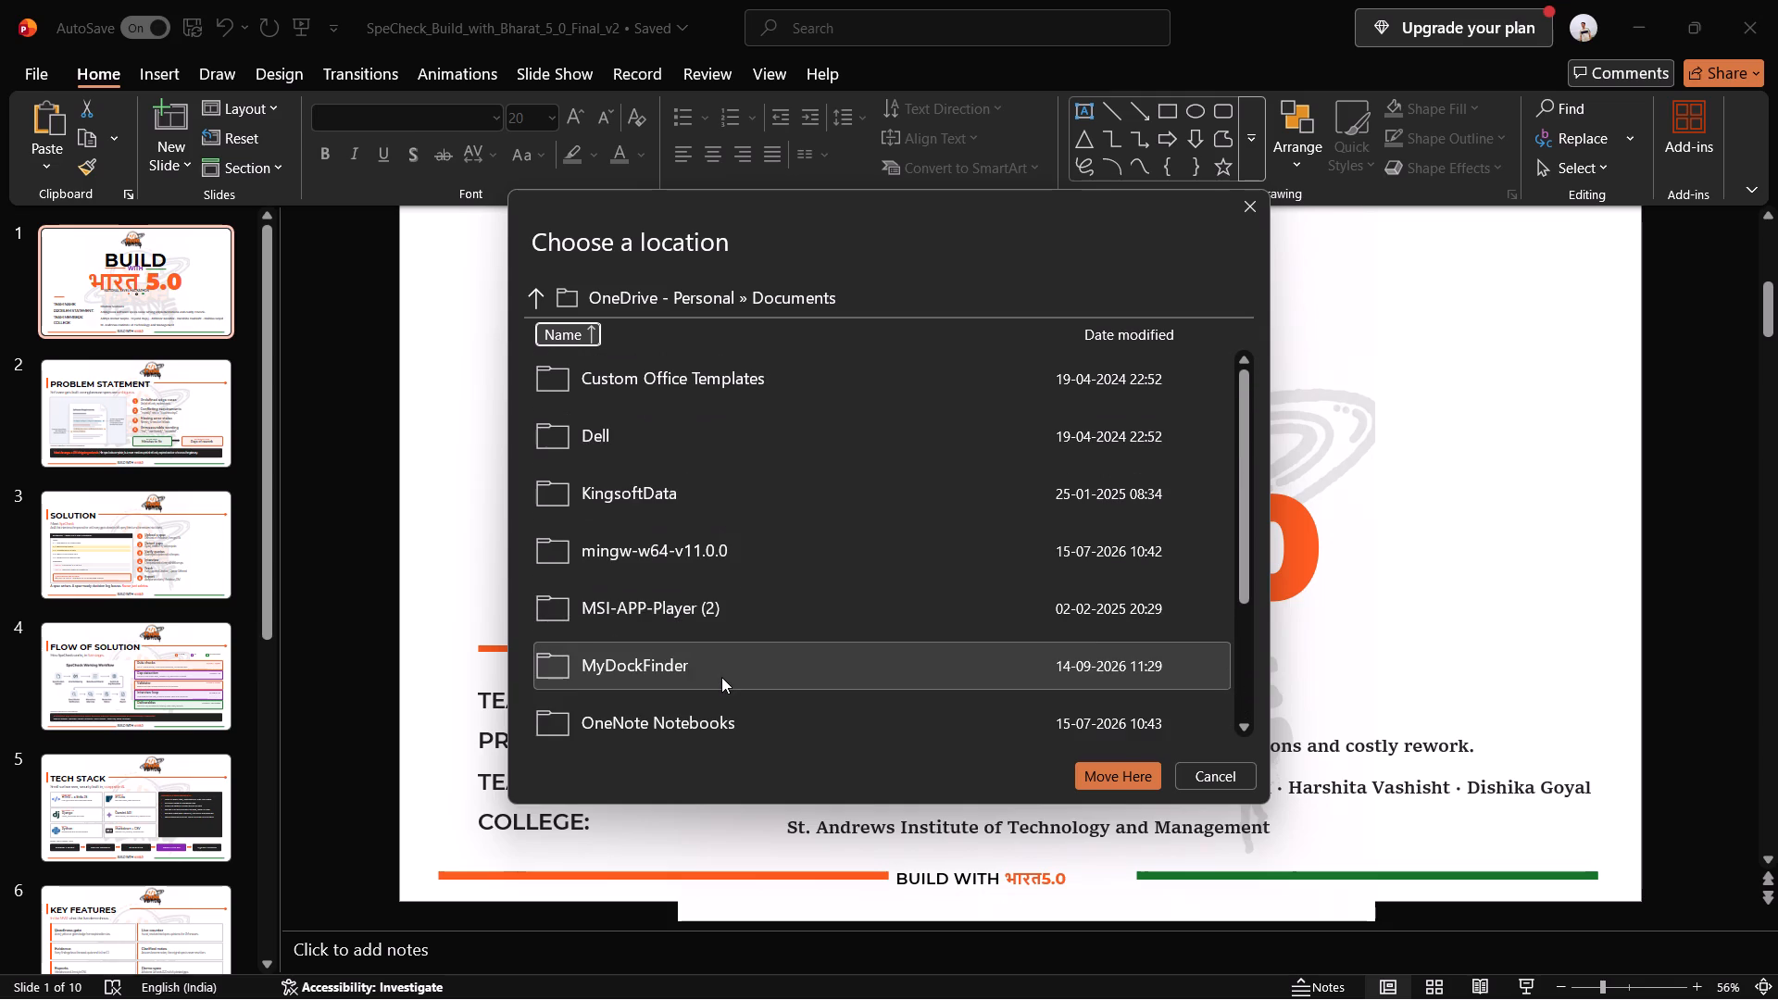
scroll(721, 677, "up", 5)
scroll(721, 668, "down", 7)
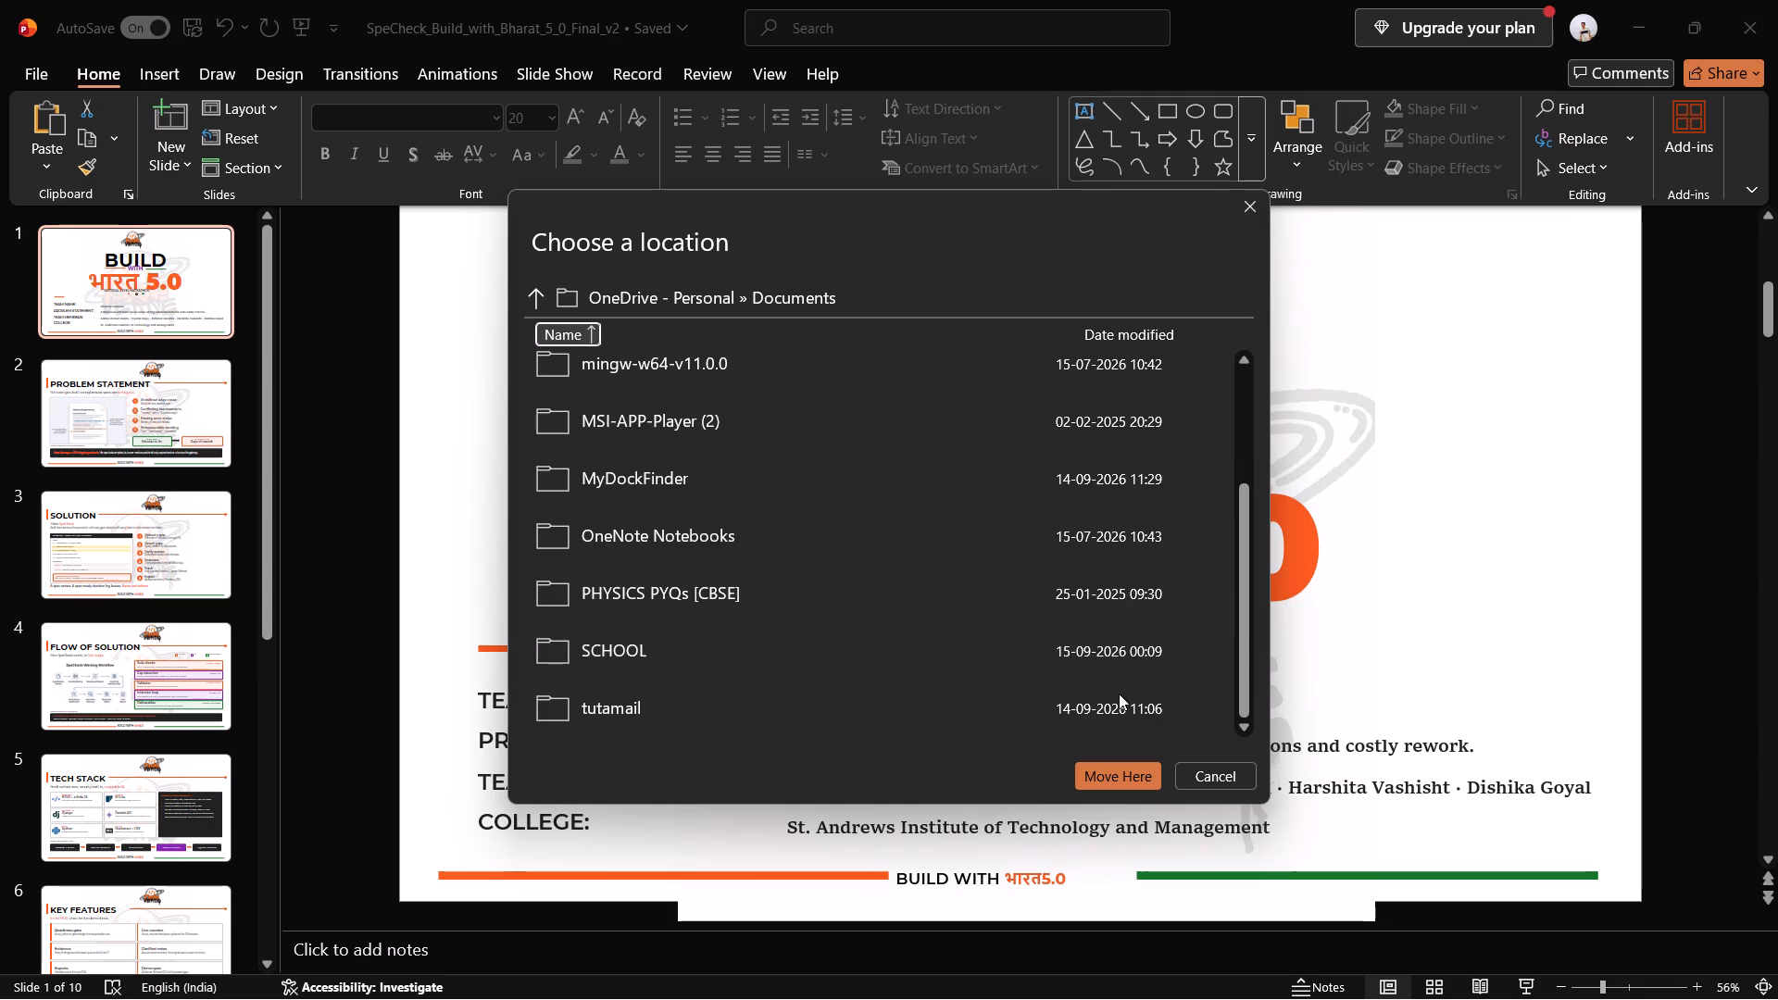
scroll(783, 641, "up", 1)
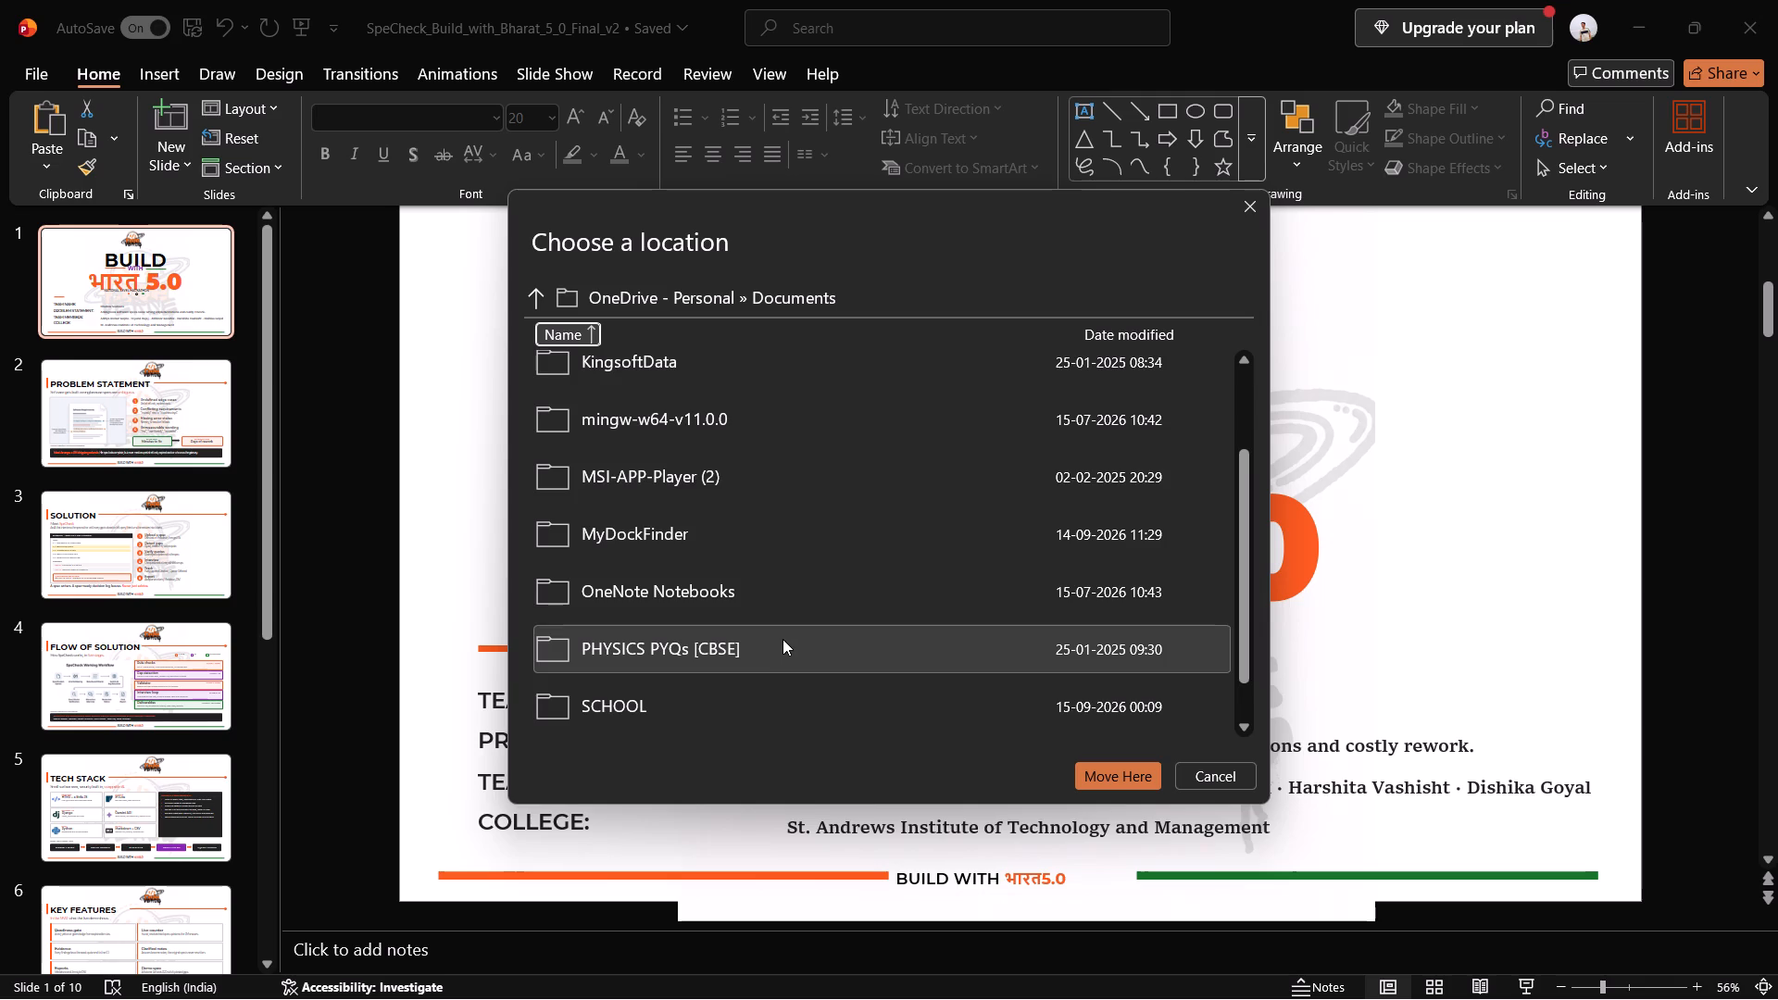
scroll(782, 639, "up", 5)
scroll(778, 633, "down", 9)
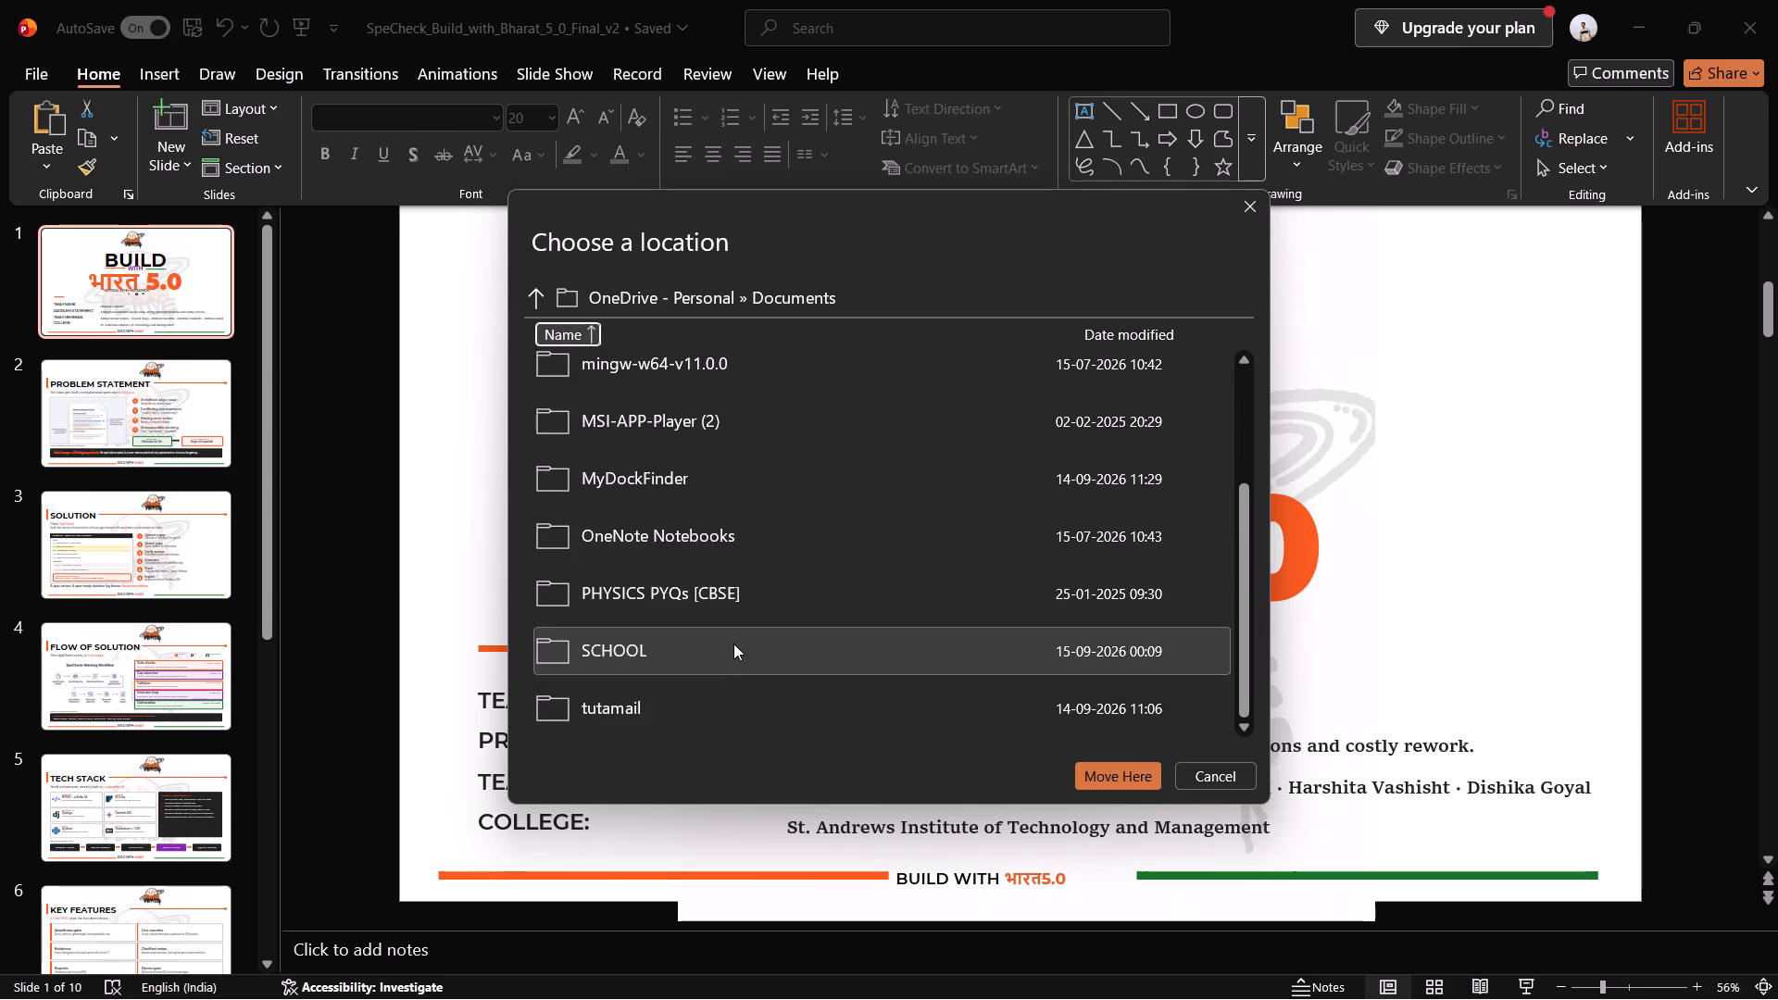
left_click(543, 289)
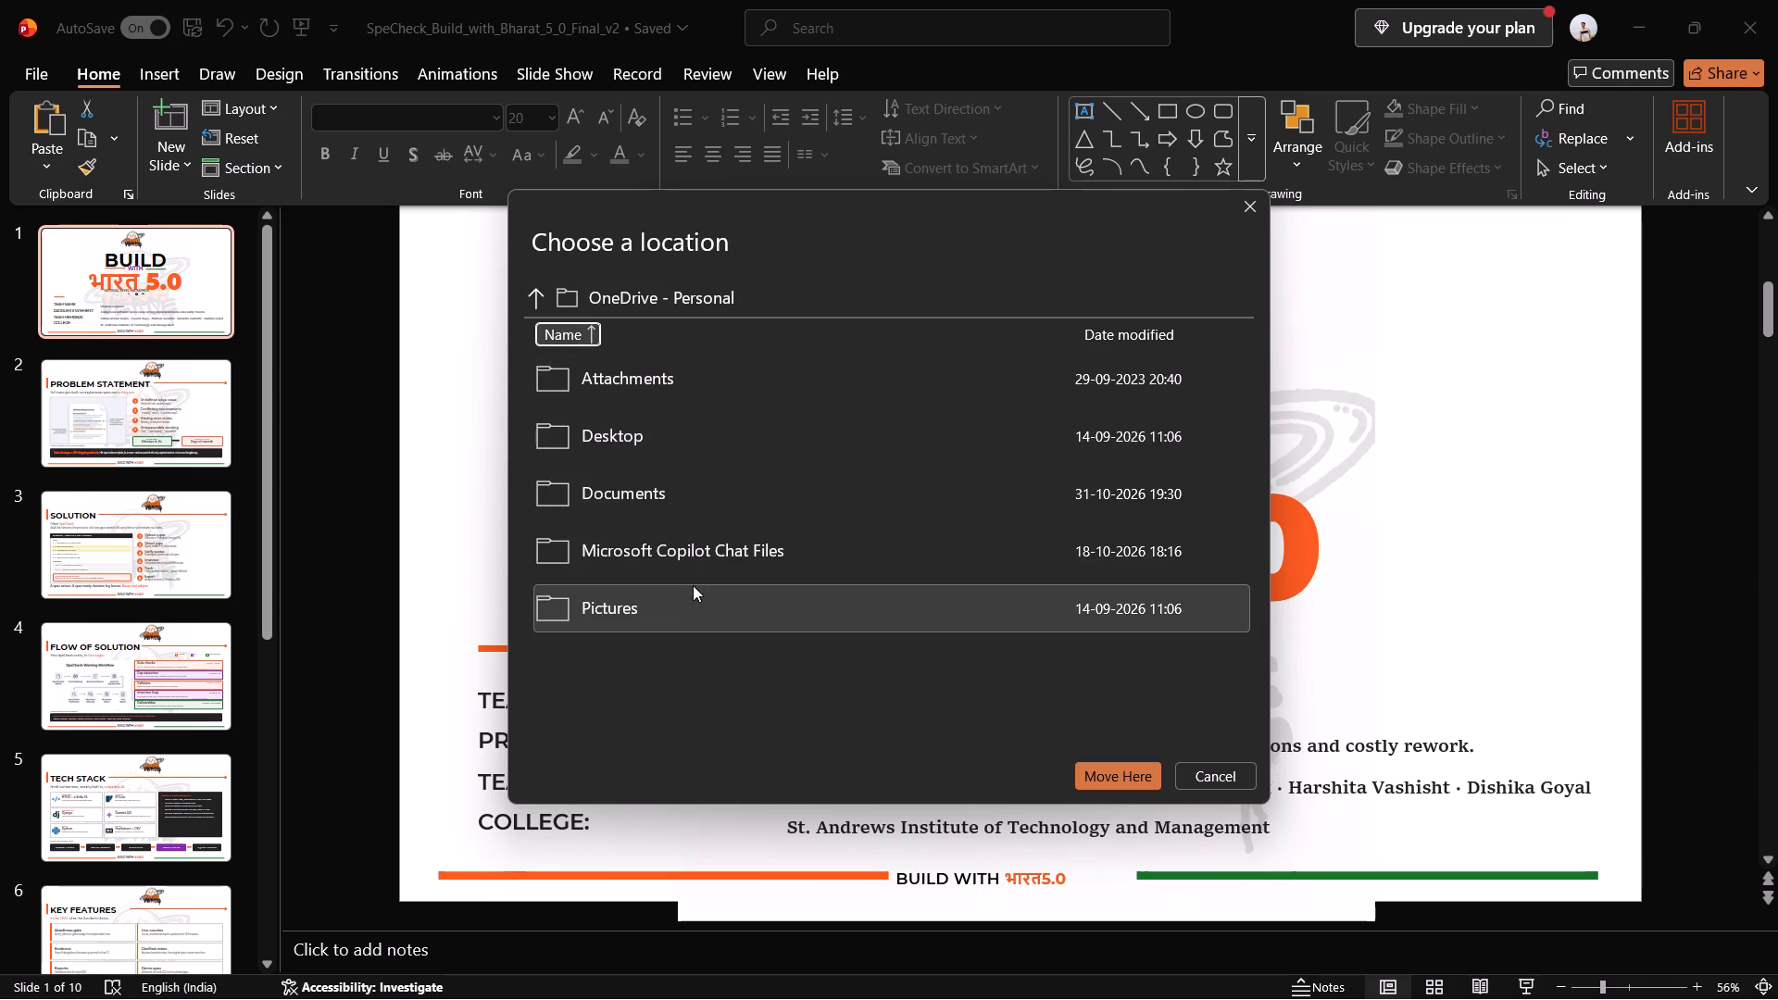
left_click(671, 487)
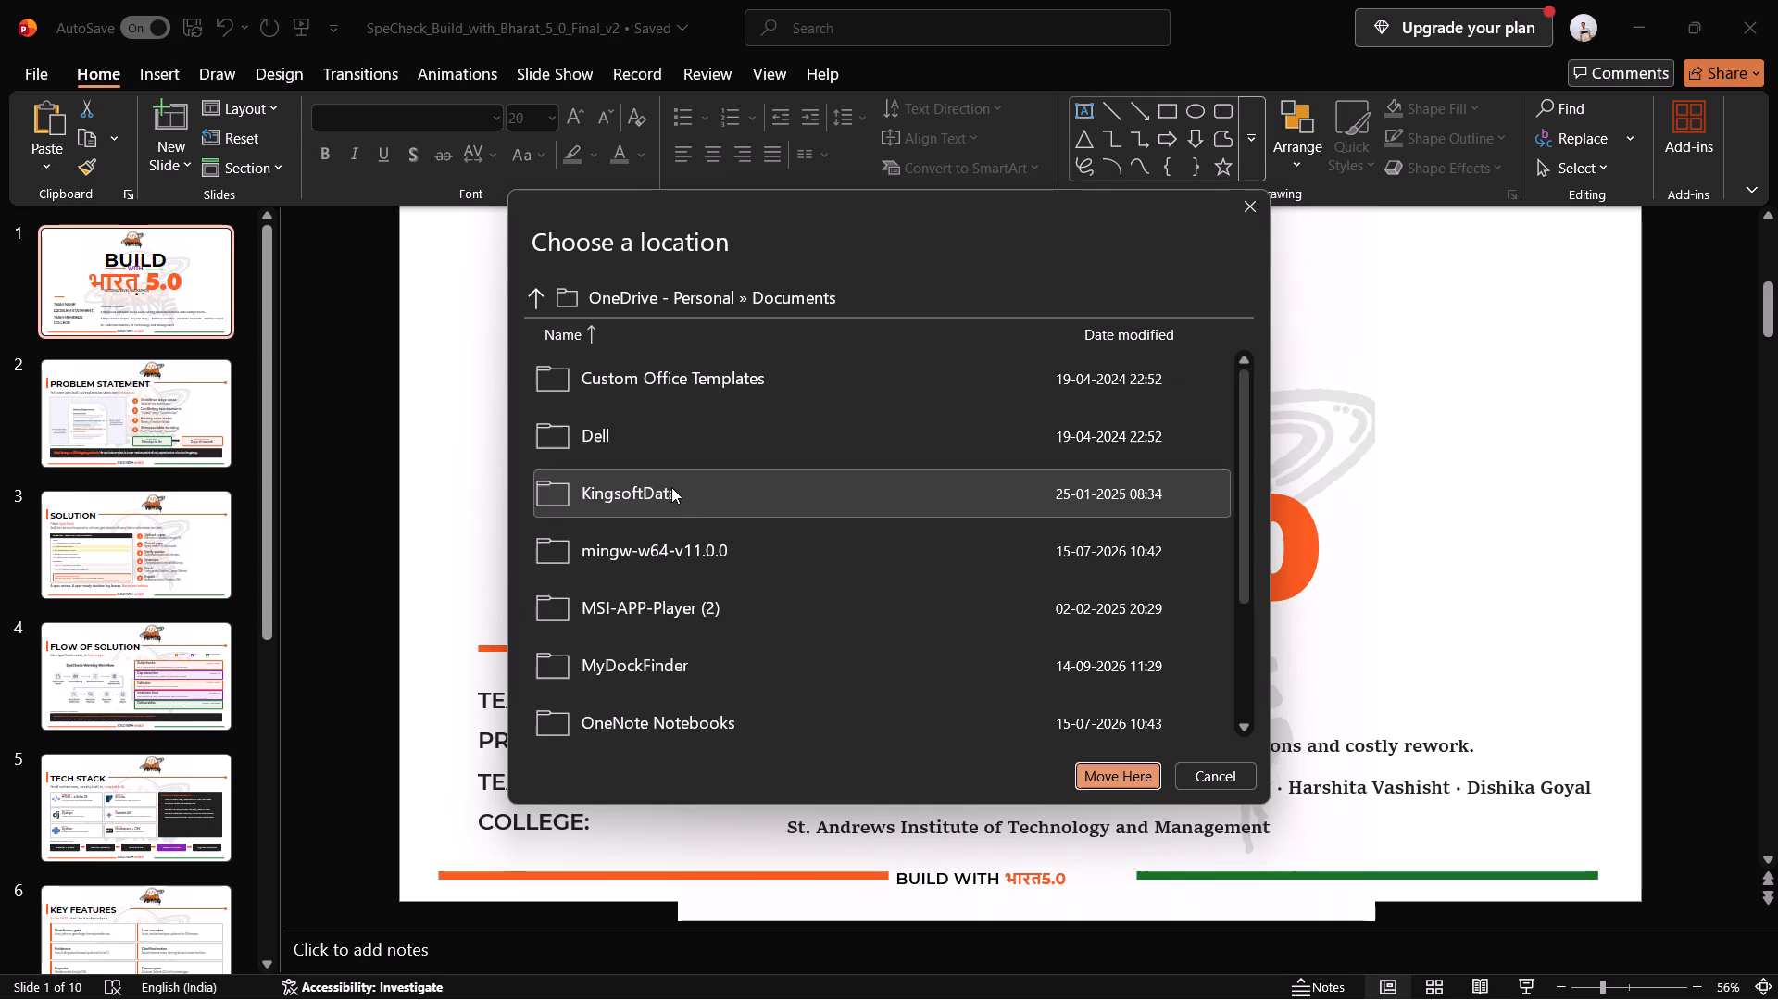
scroll(707, 494, "down", 6)
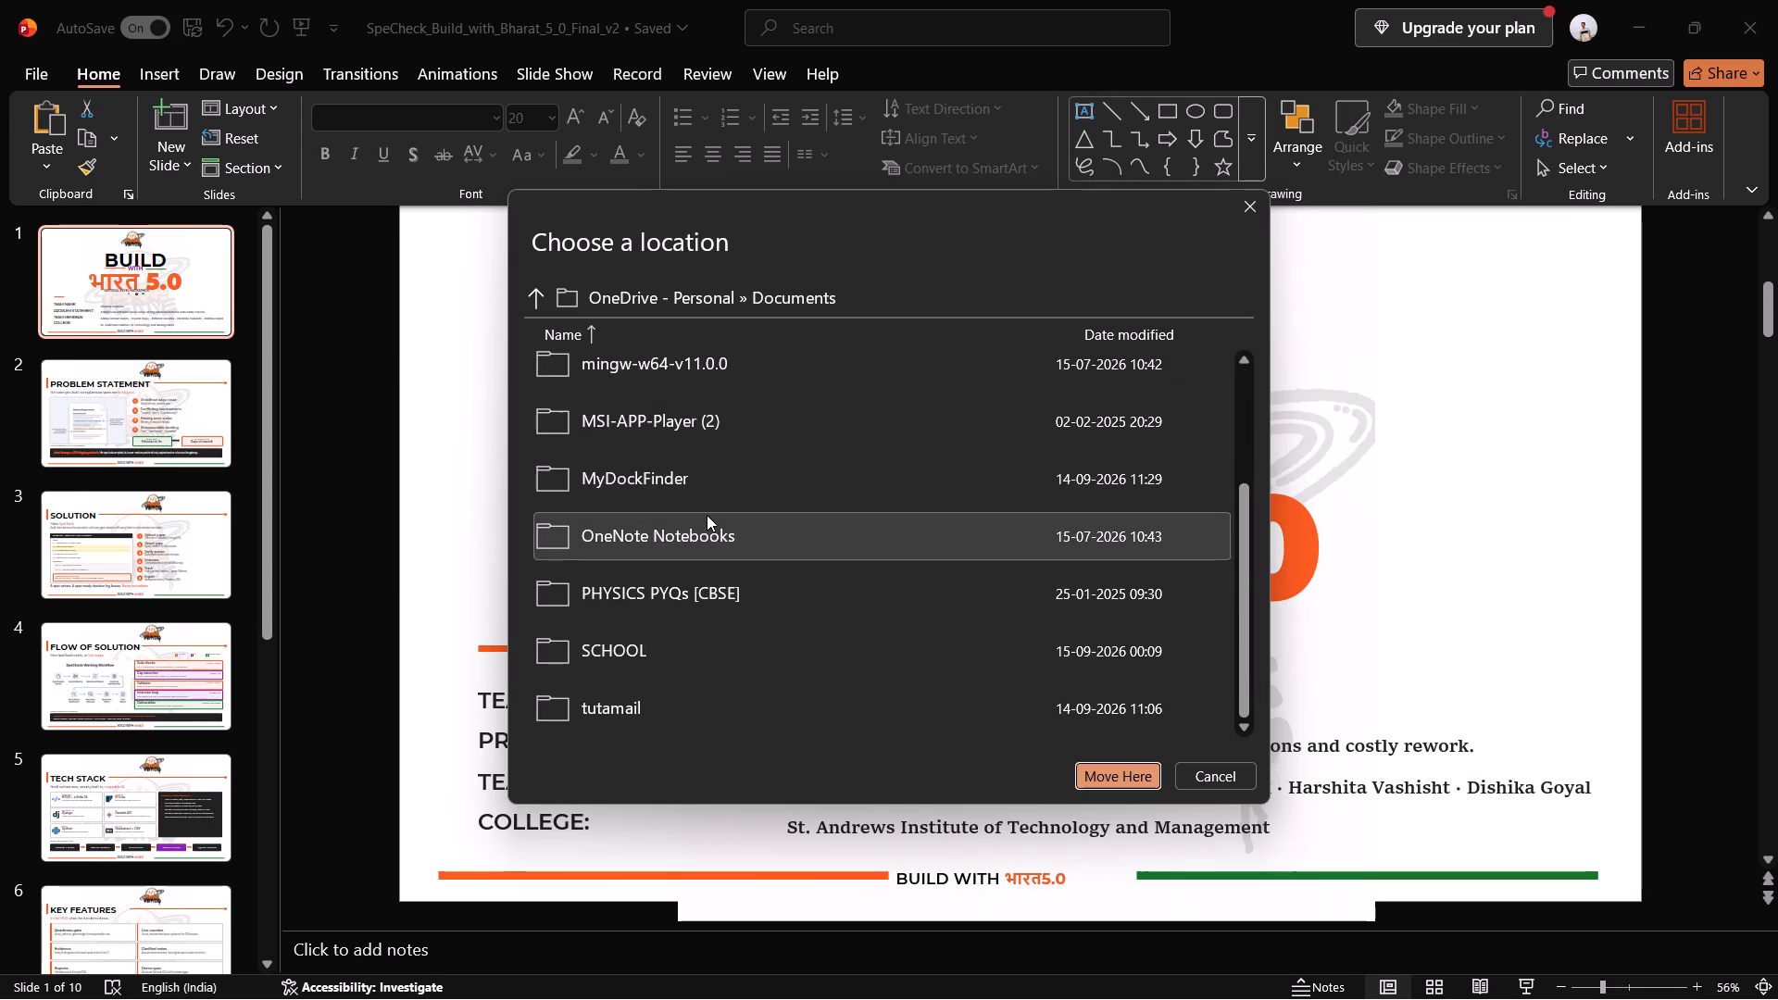
scroll(707, 515, "down", 1)
scroll(707, 515, "up", 7)
scroll(707, 515, "down", 8)
scroll(707, 515, "up", 8)
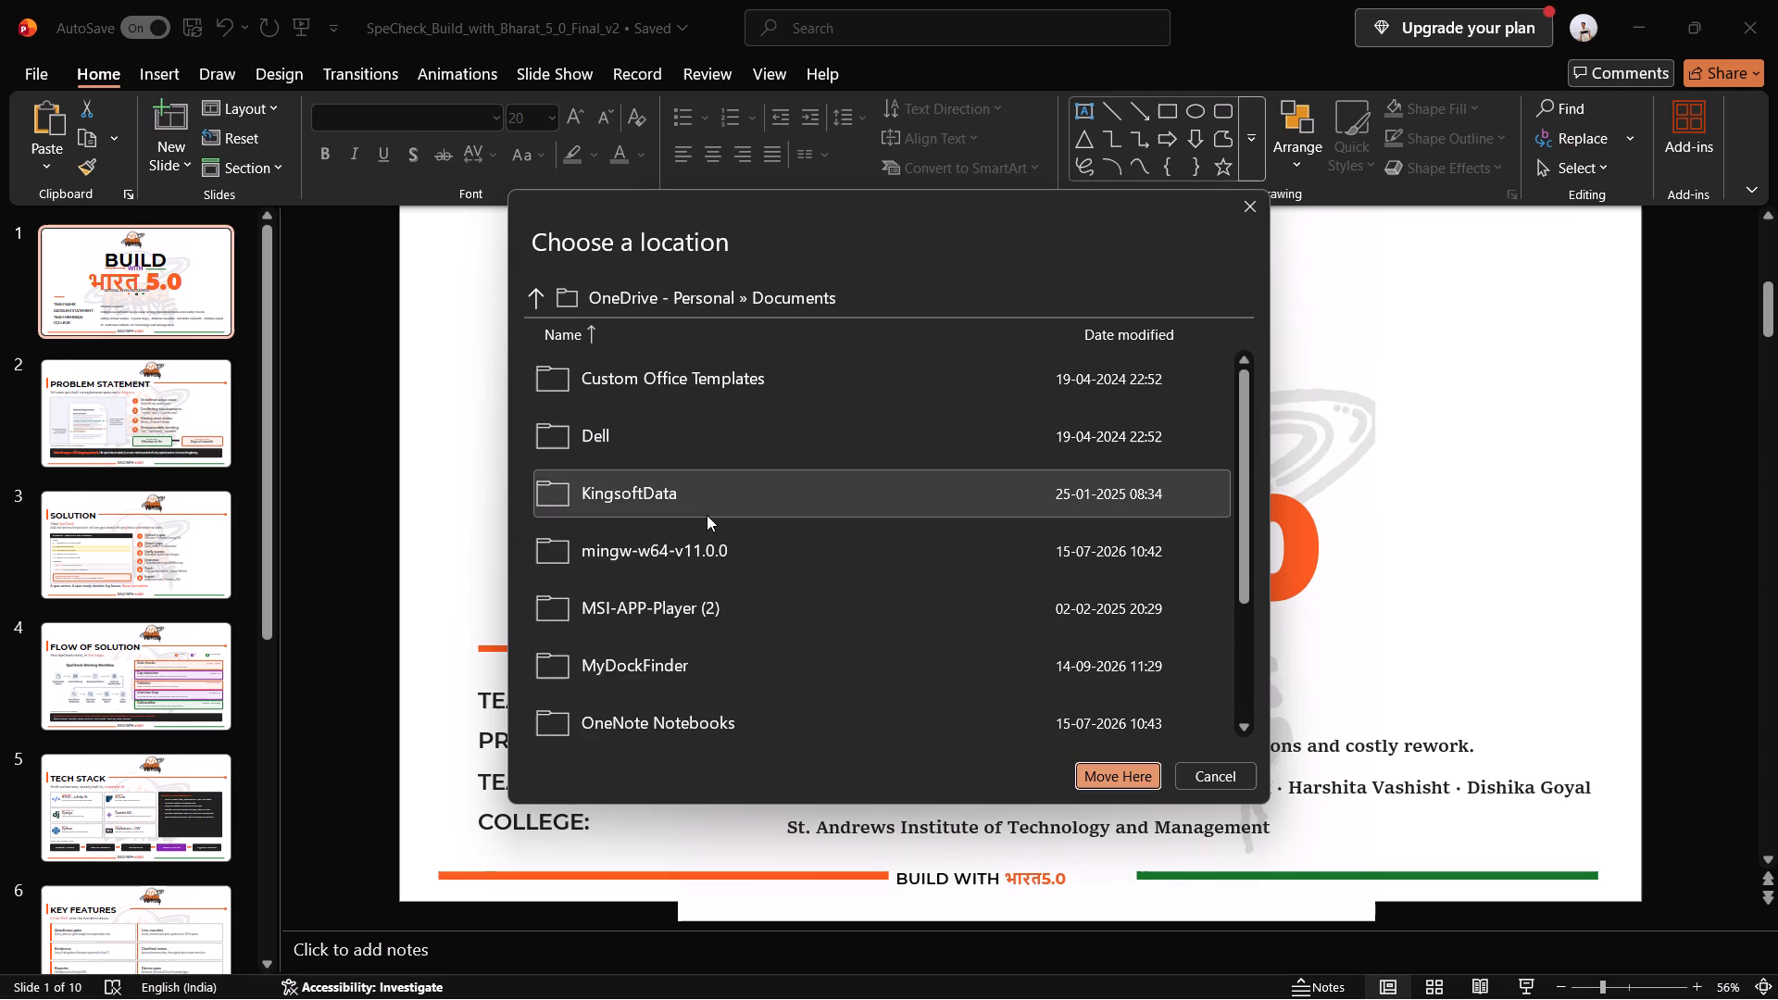
scroll(707, 515, "down", 8)
scroll(702, 518, "up", 8)
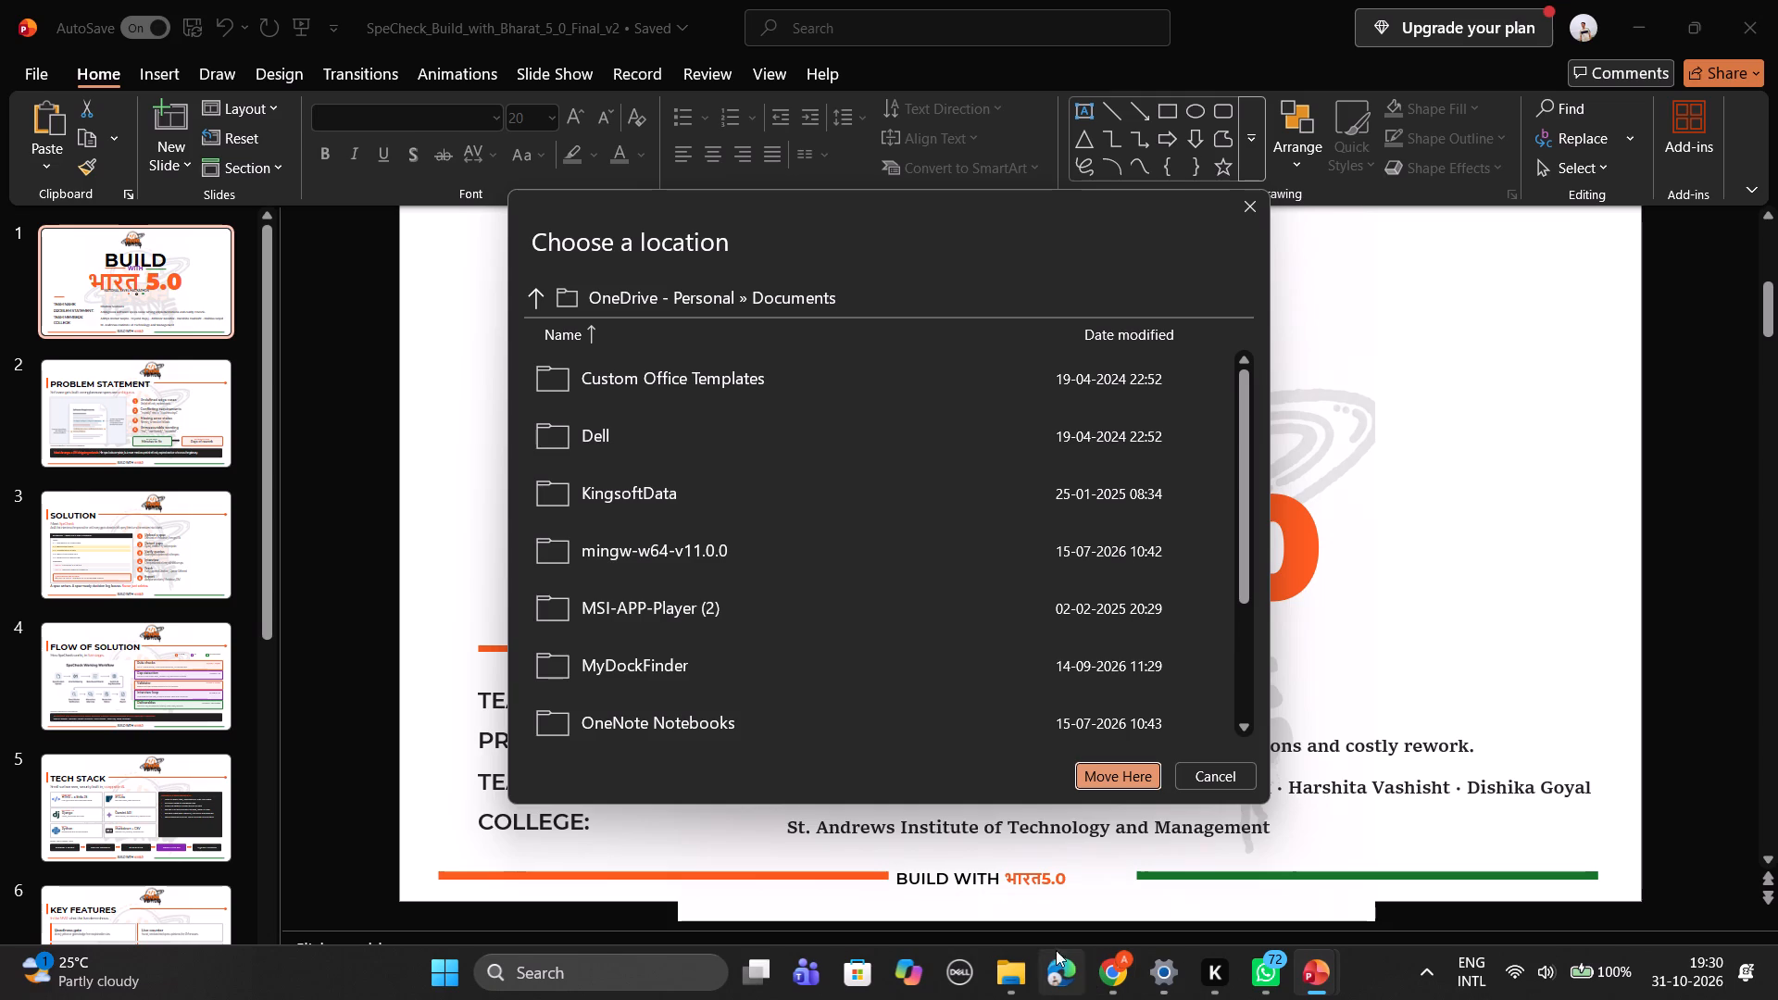
Switch to File Explorer and copy the HACKATHON folder from New Volume (D:) into Documents.
left_click(994, 983)
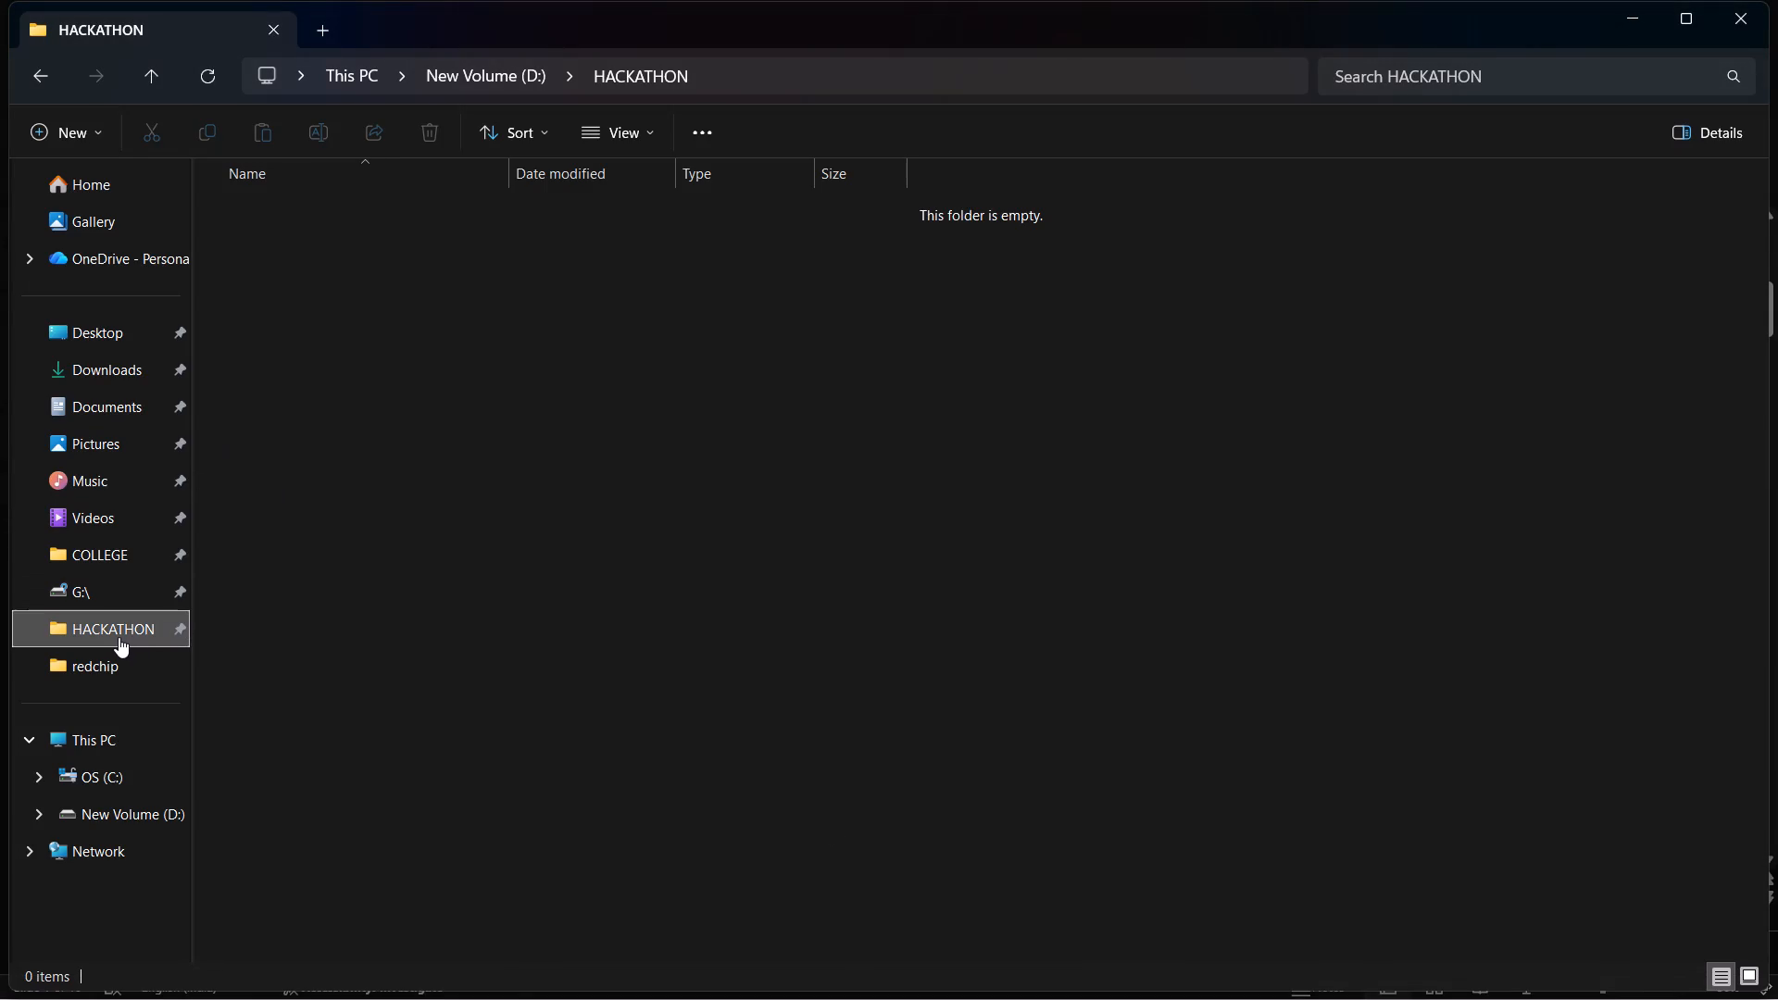
left_click(115, 637)
left_click(146, 395)
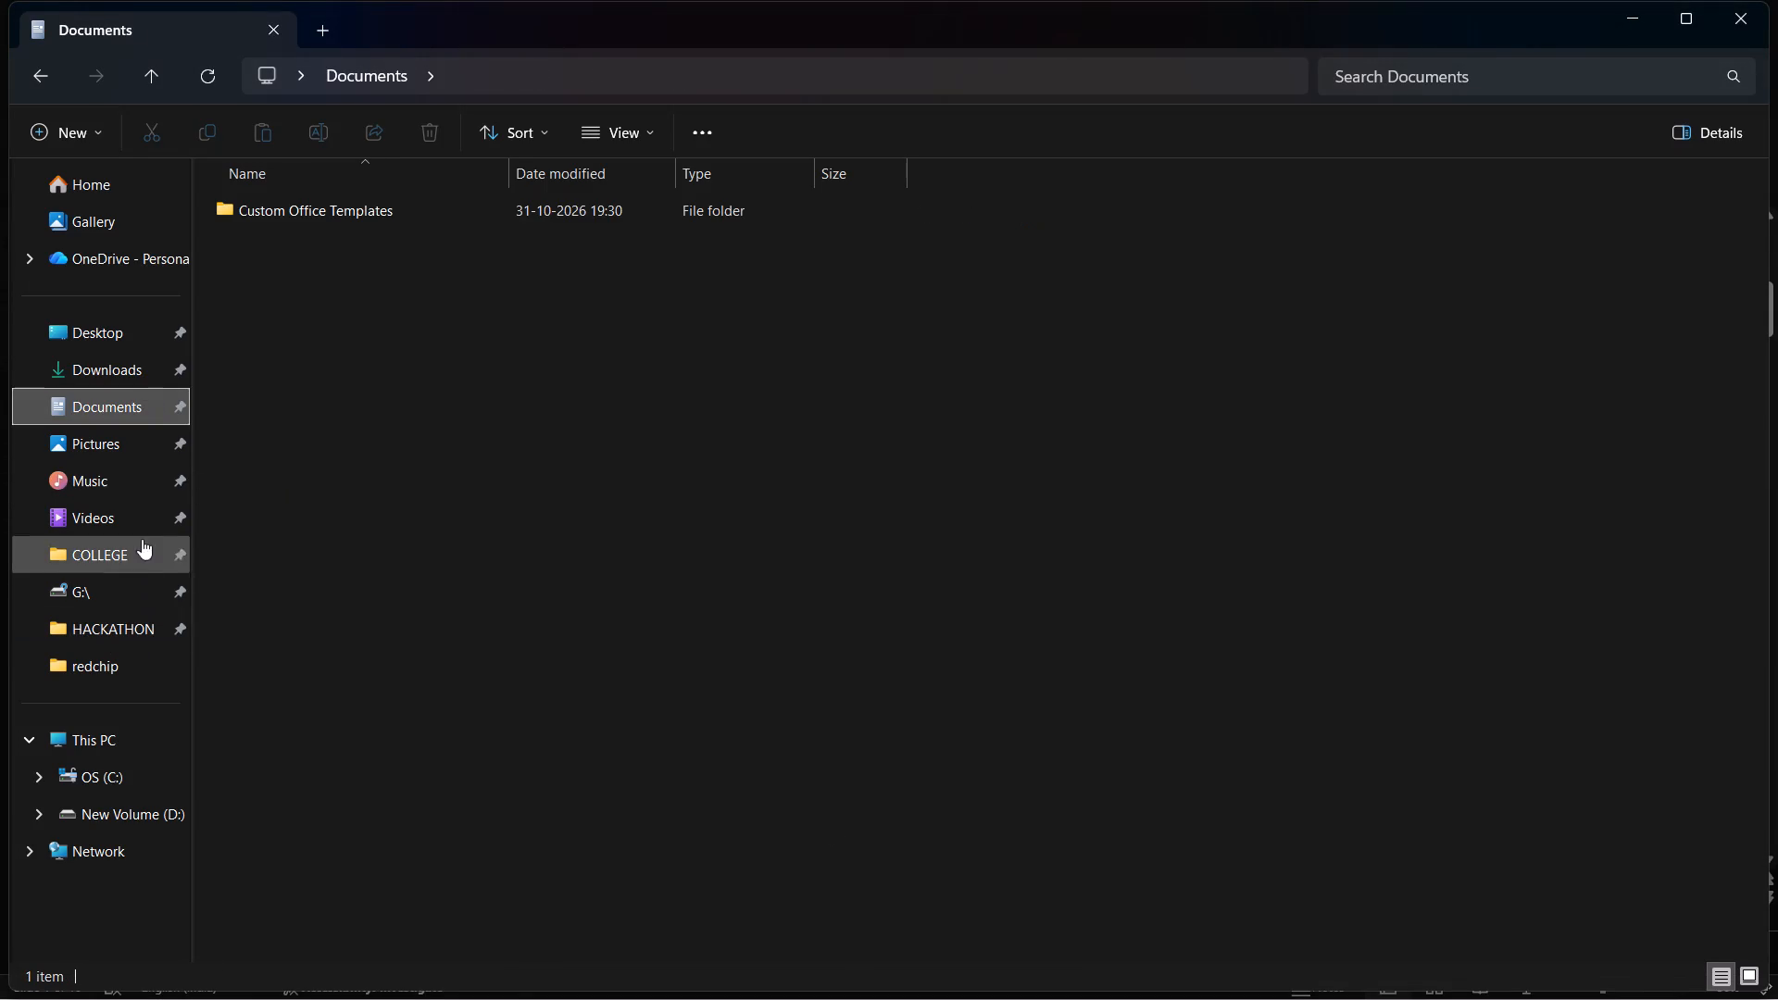
left_click(125, 626)
left_click_drag(125, 626, 366, 362)
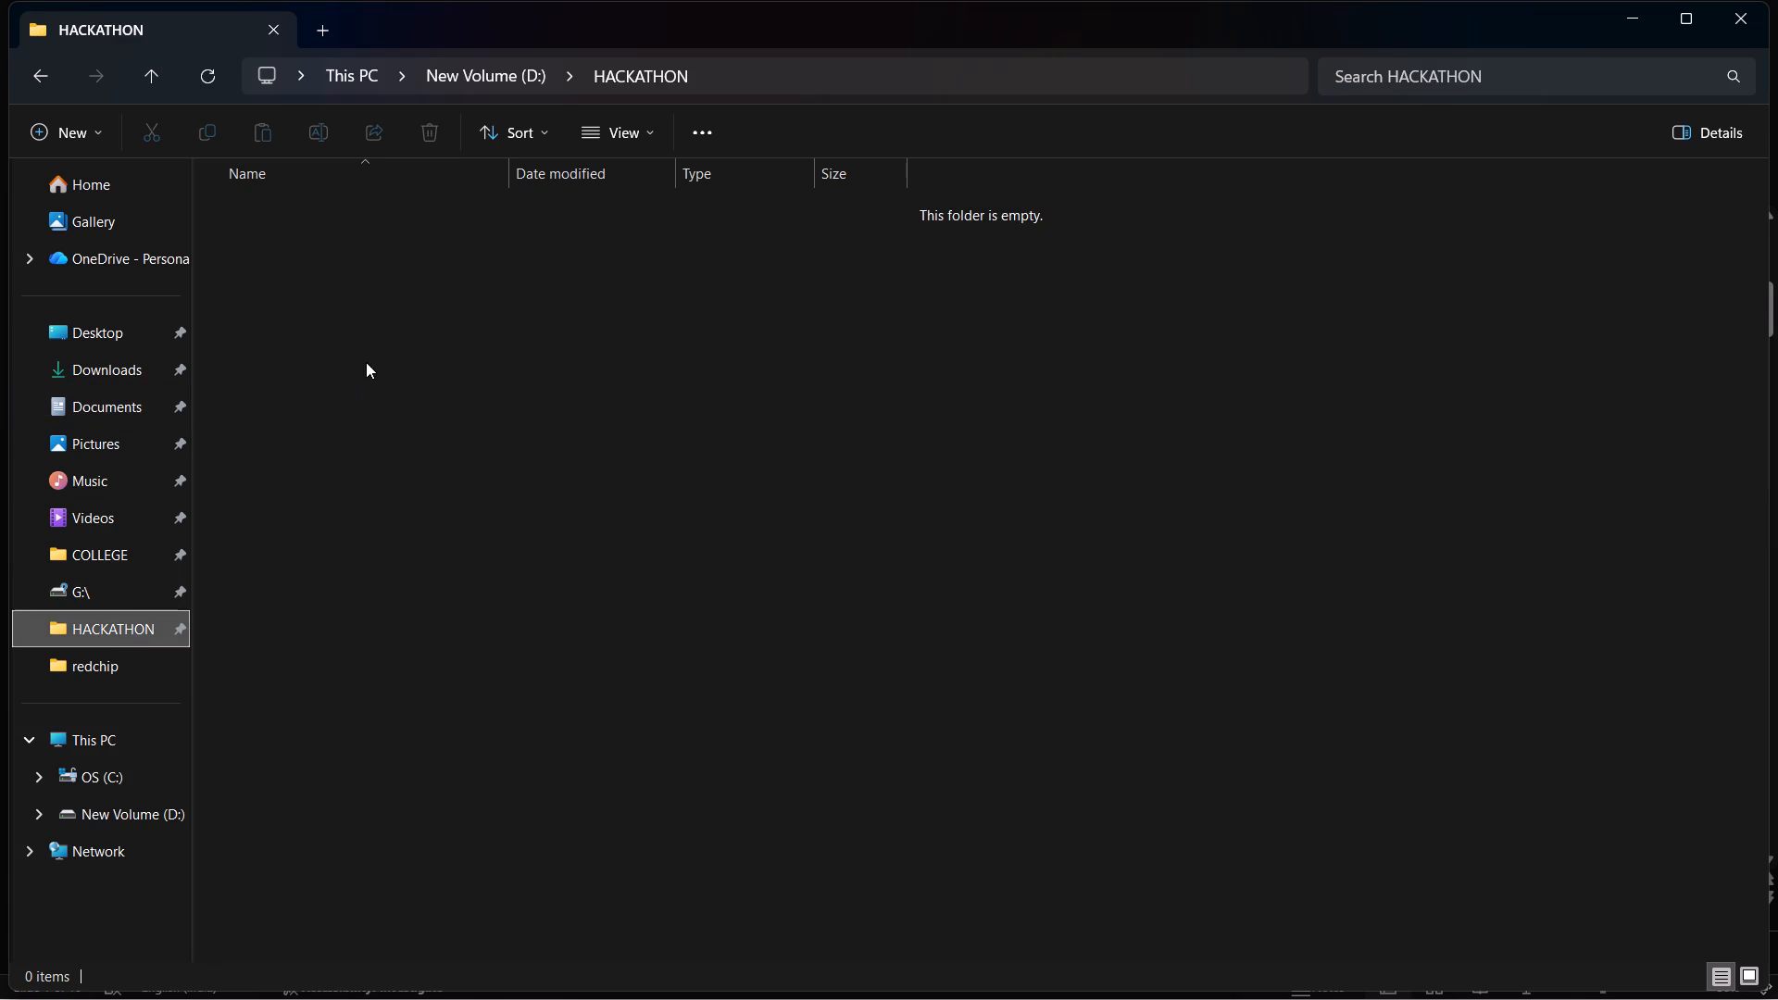
left_click(113, 419)
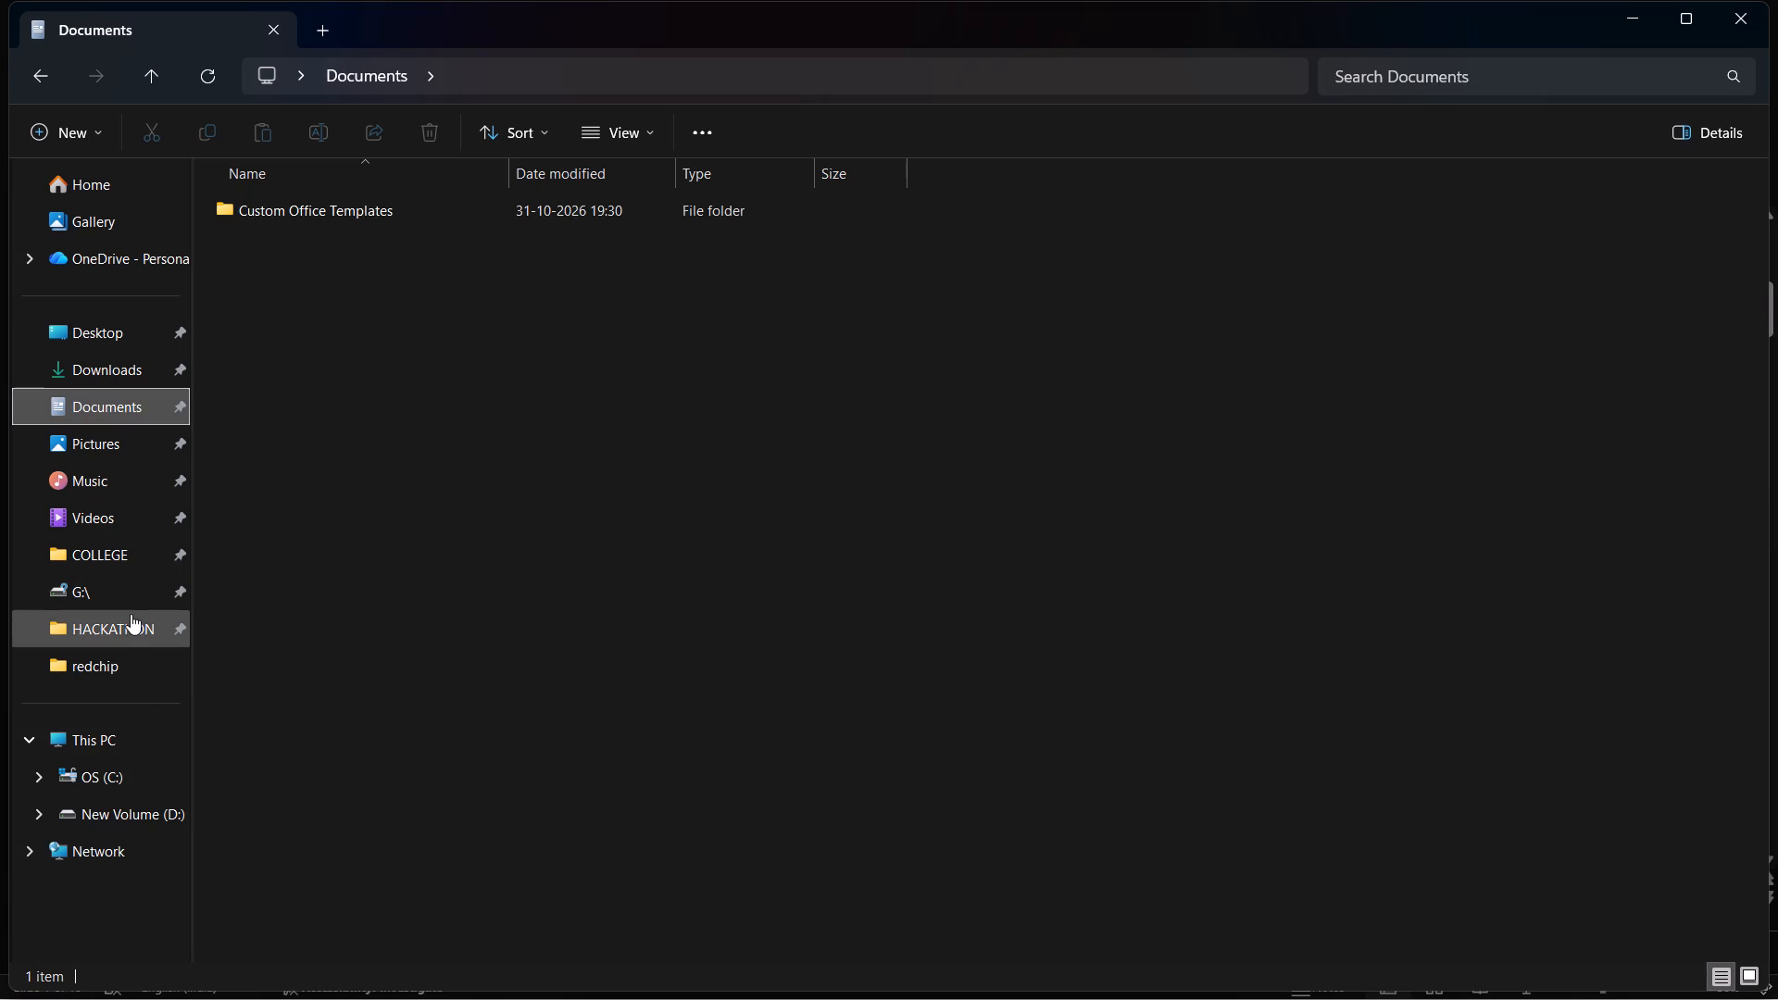
left_click(163, 631)
left_click_drag(163, 631, 273, 593)
left_click(140, 618)
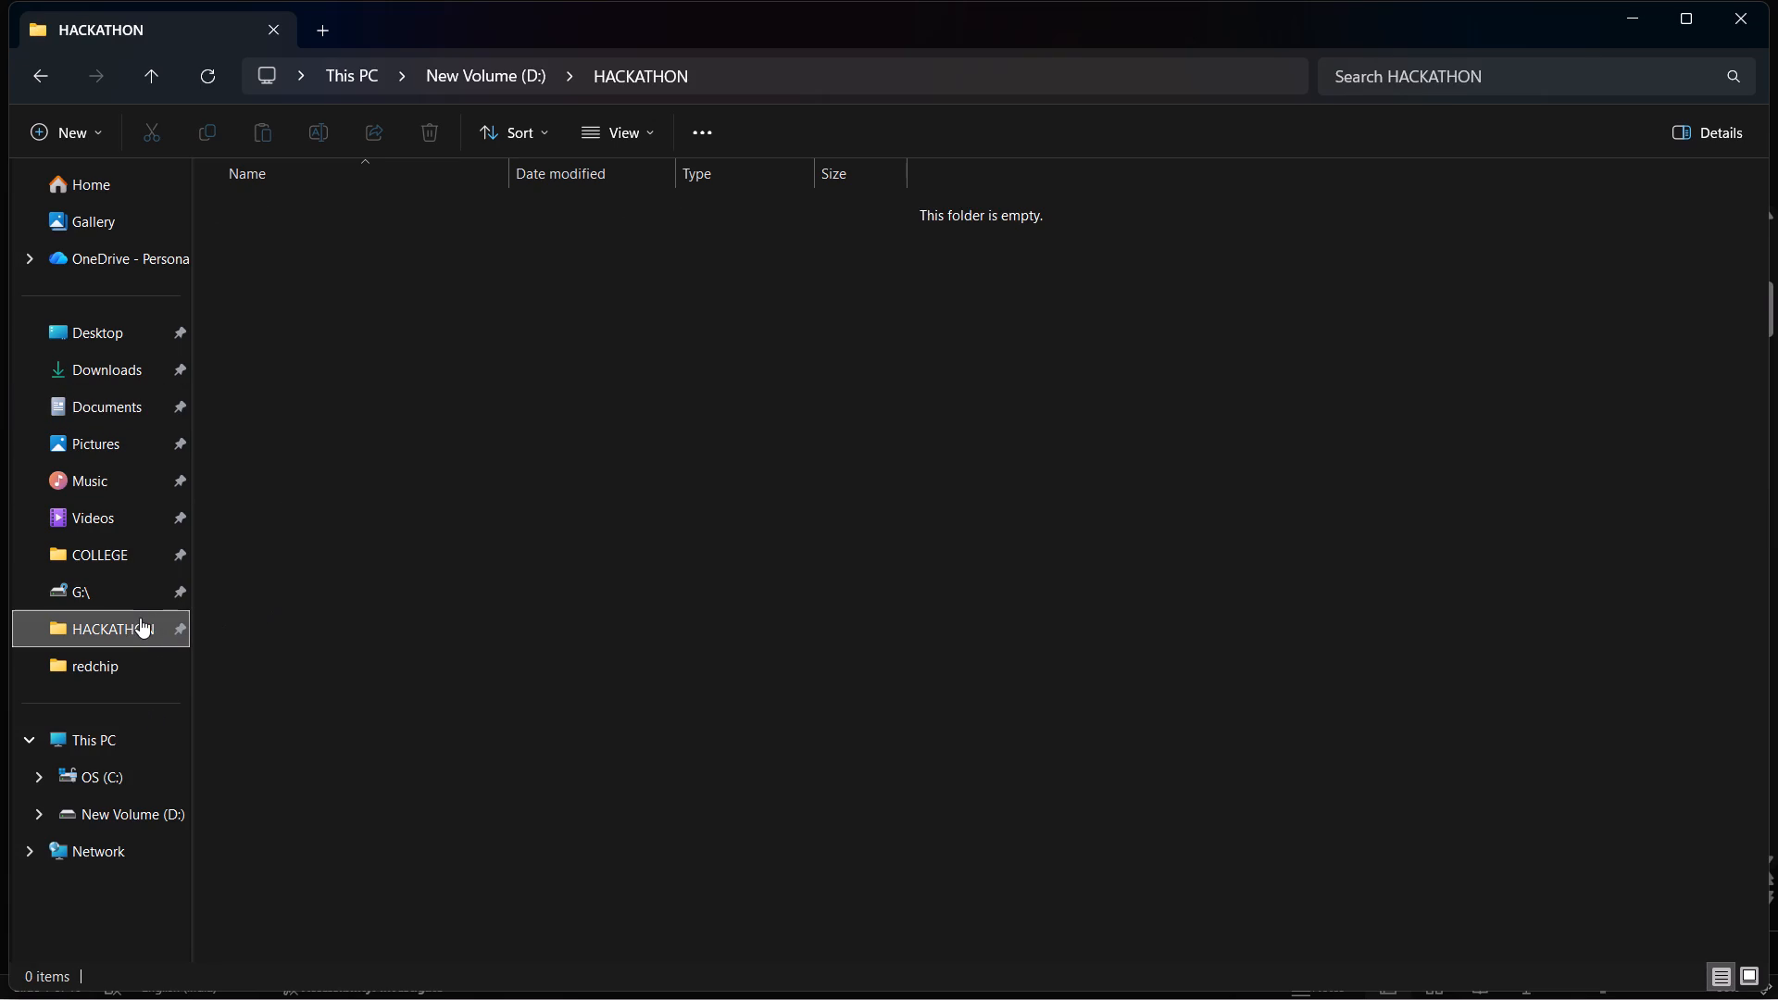
left_click_drag(136, 618, 140, 397)
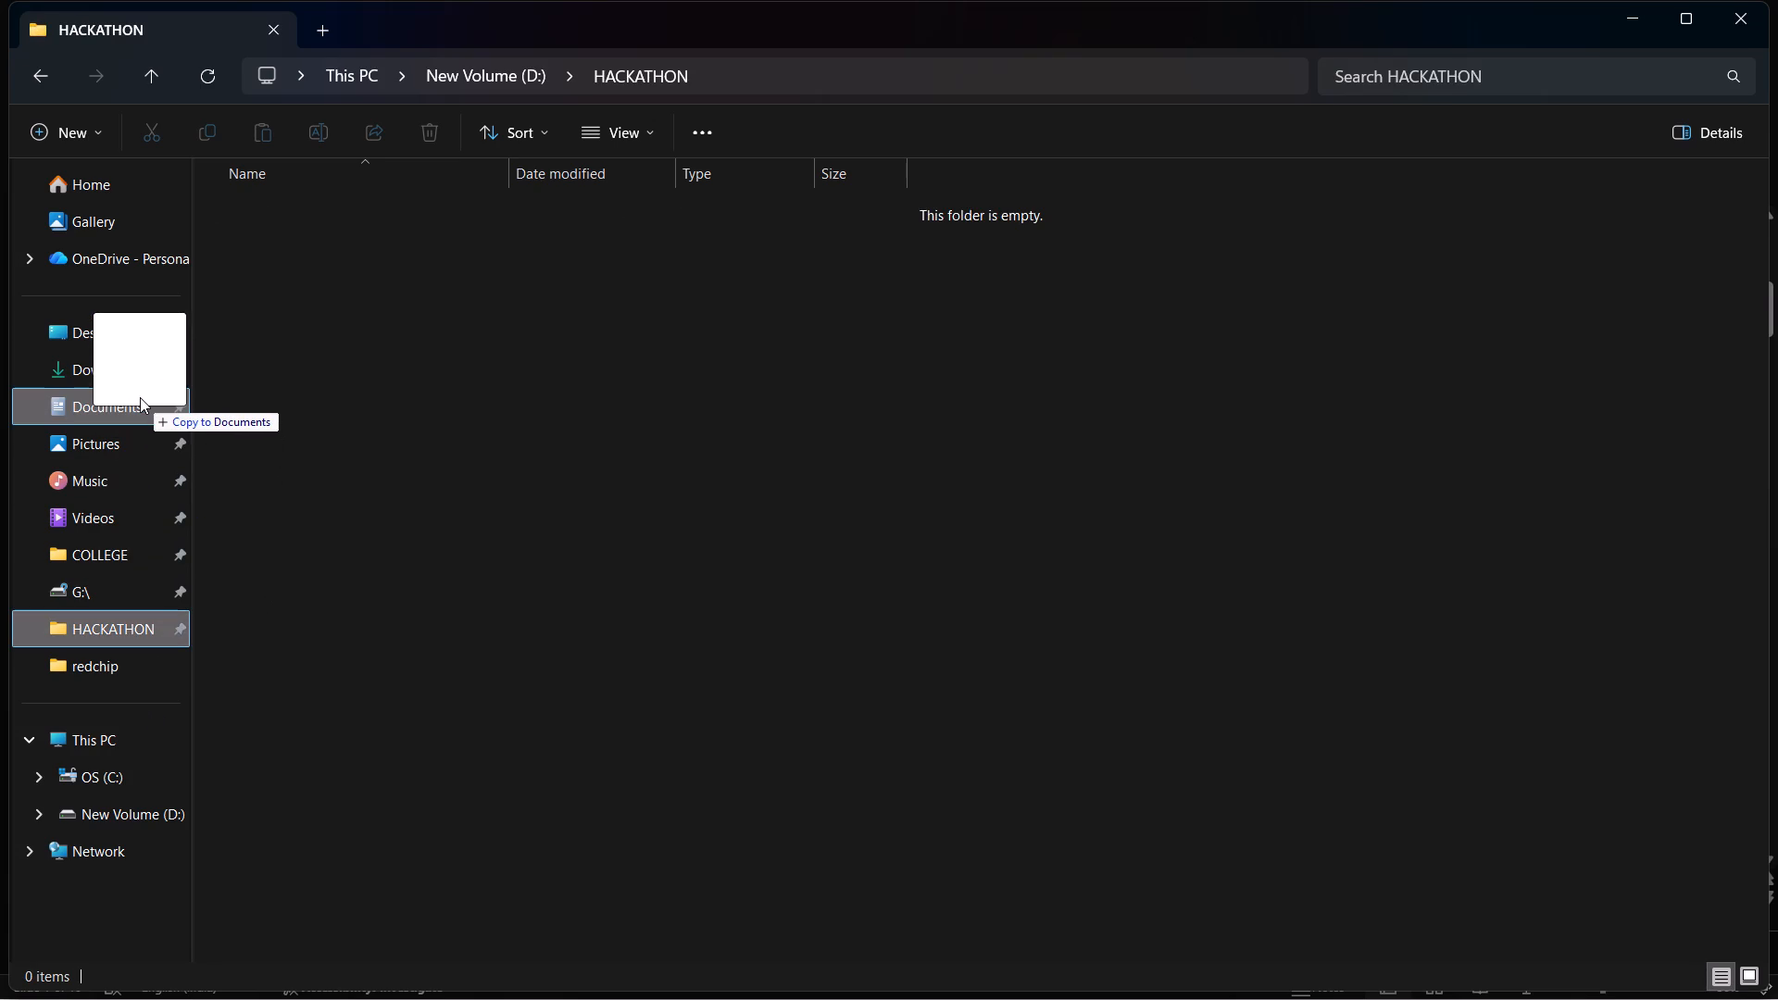
left_click_drag(140, 397, 169, 410)
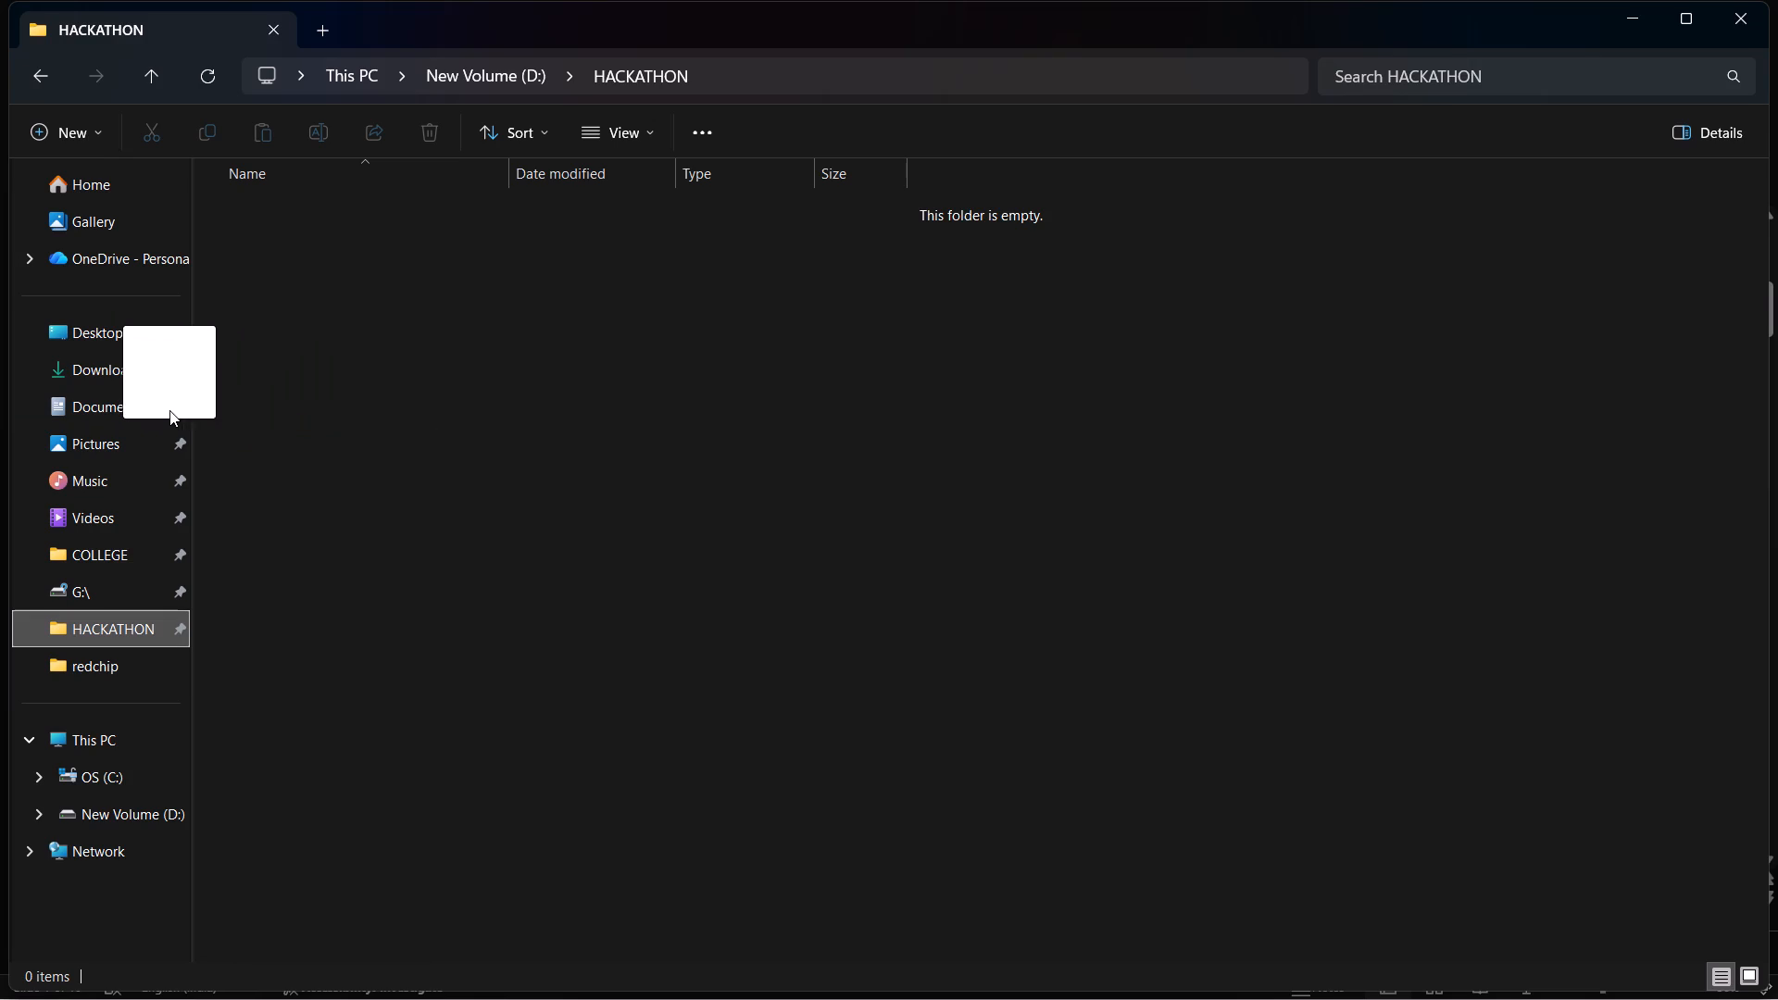
left_click_drag(169, 410, 338, 420)
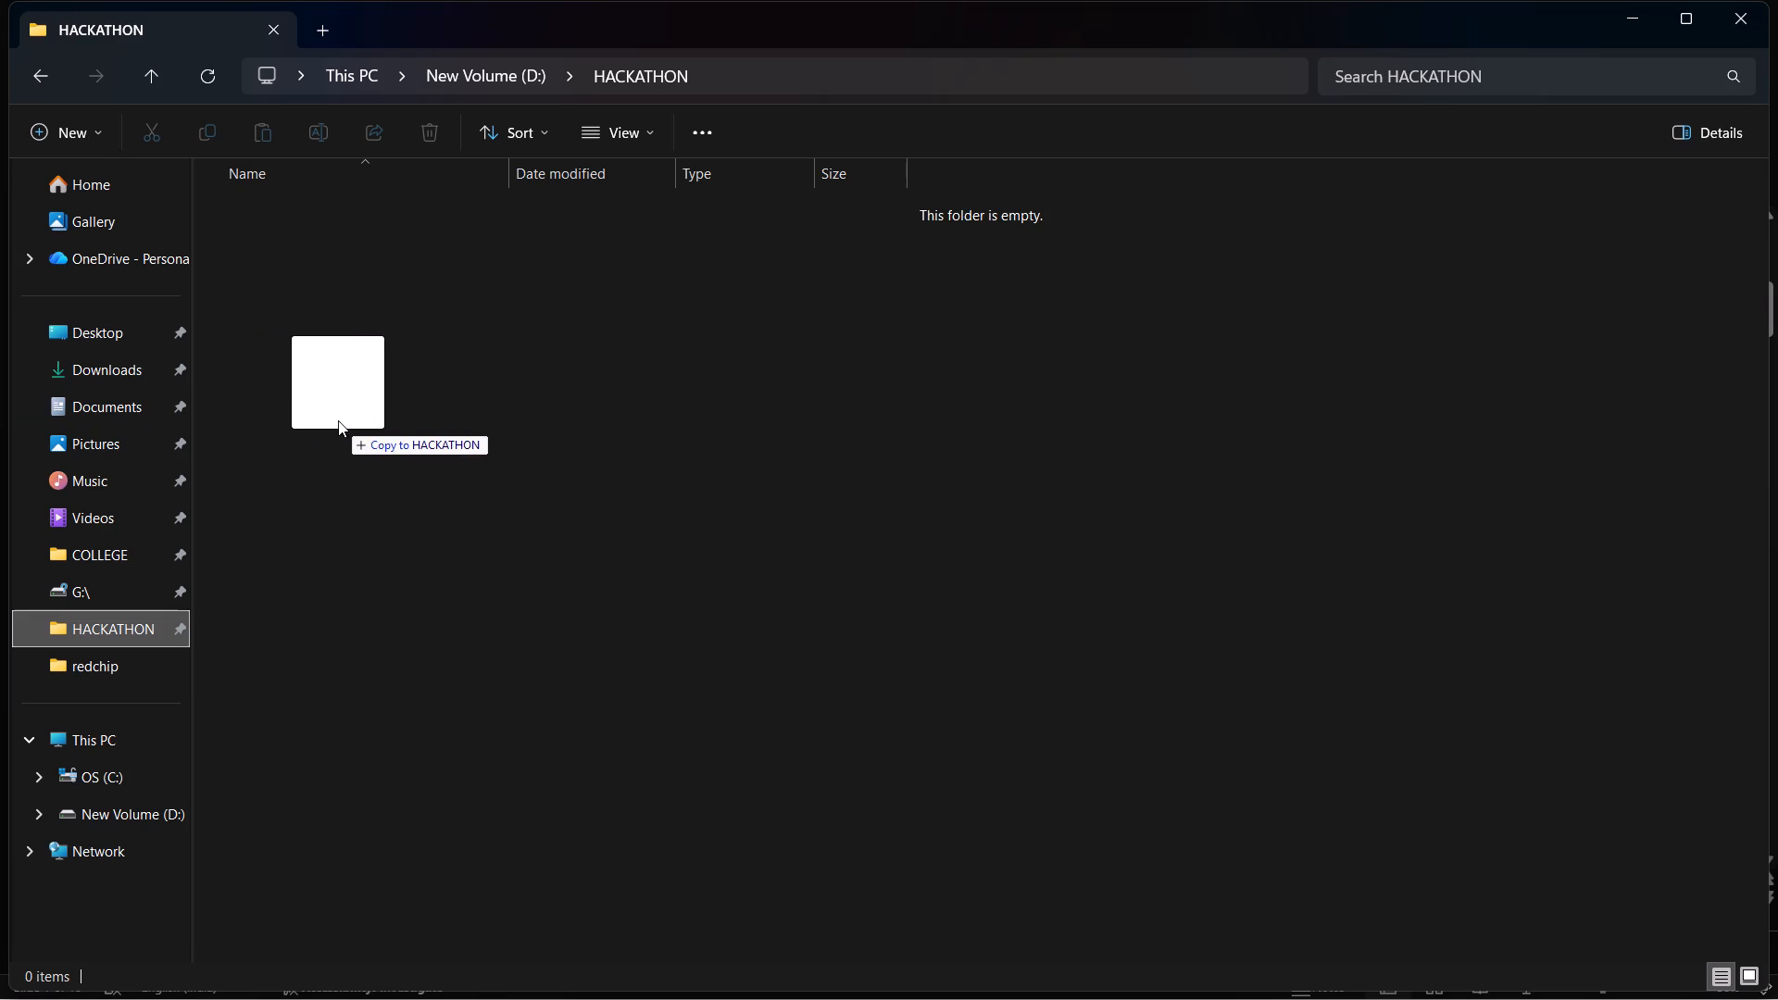
left_click_drag(338, 420, 172, 425)
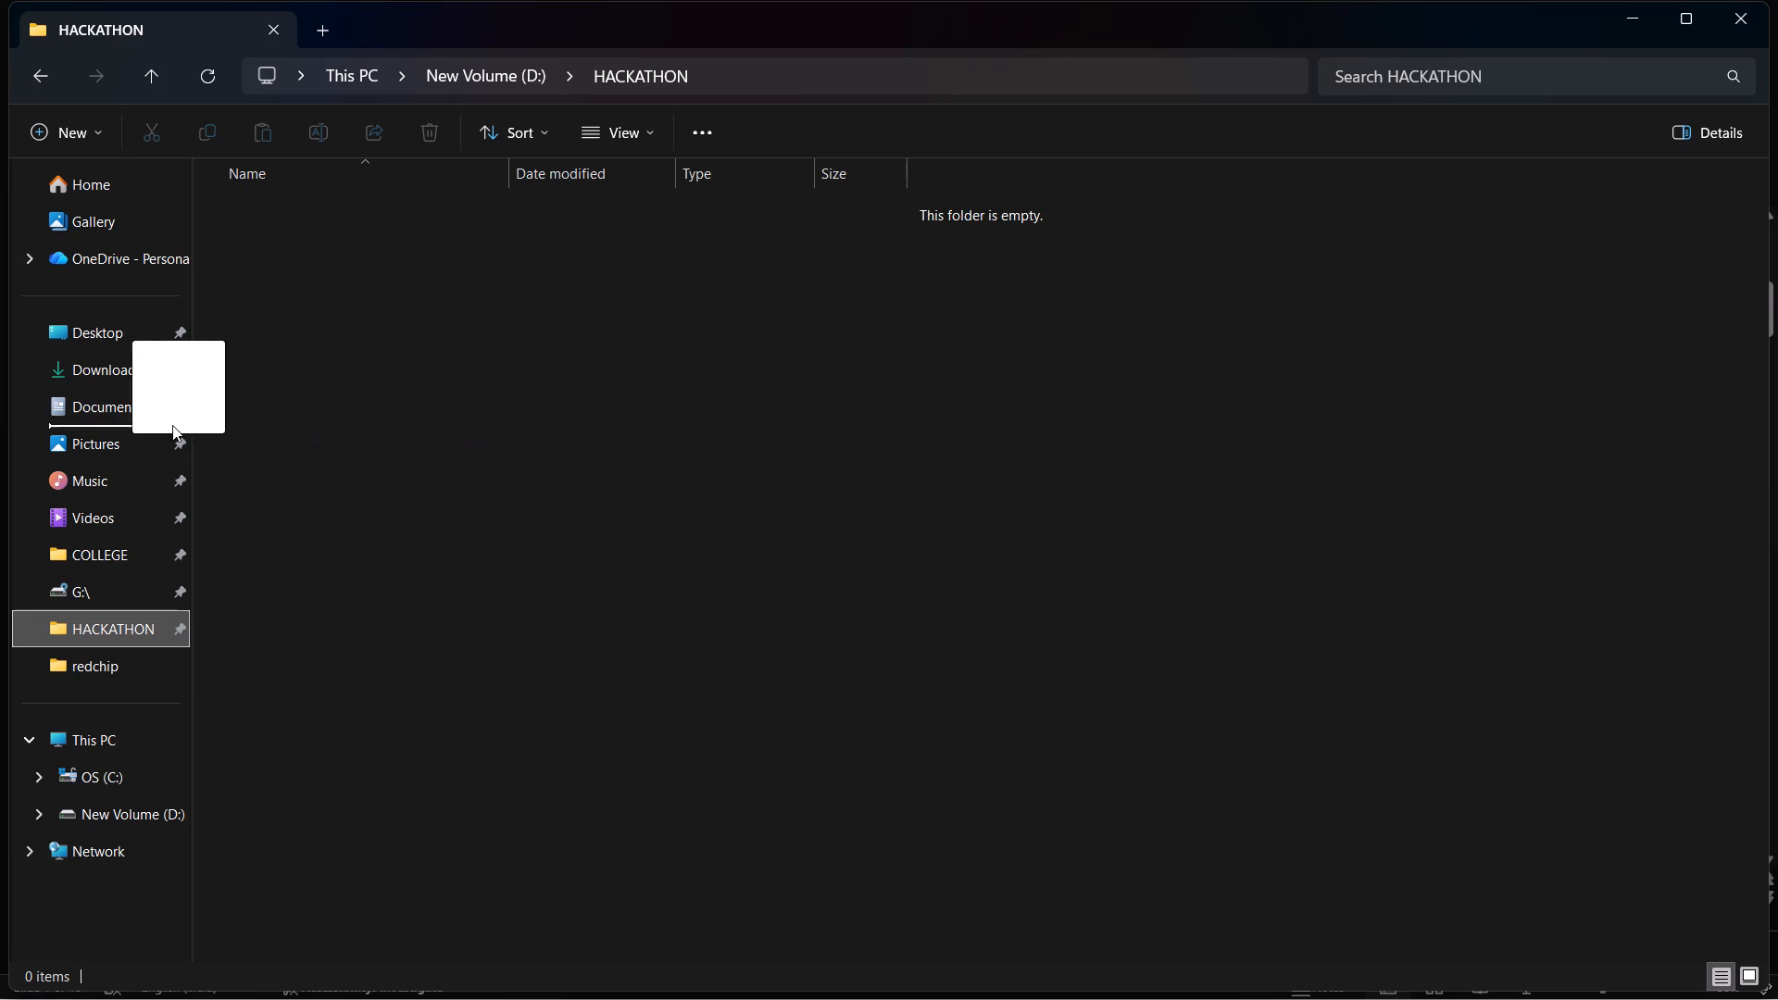
left_click_drag(172, 425, 151, 408)
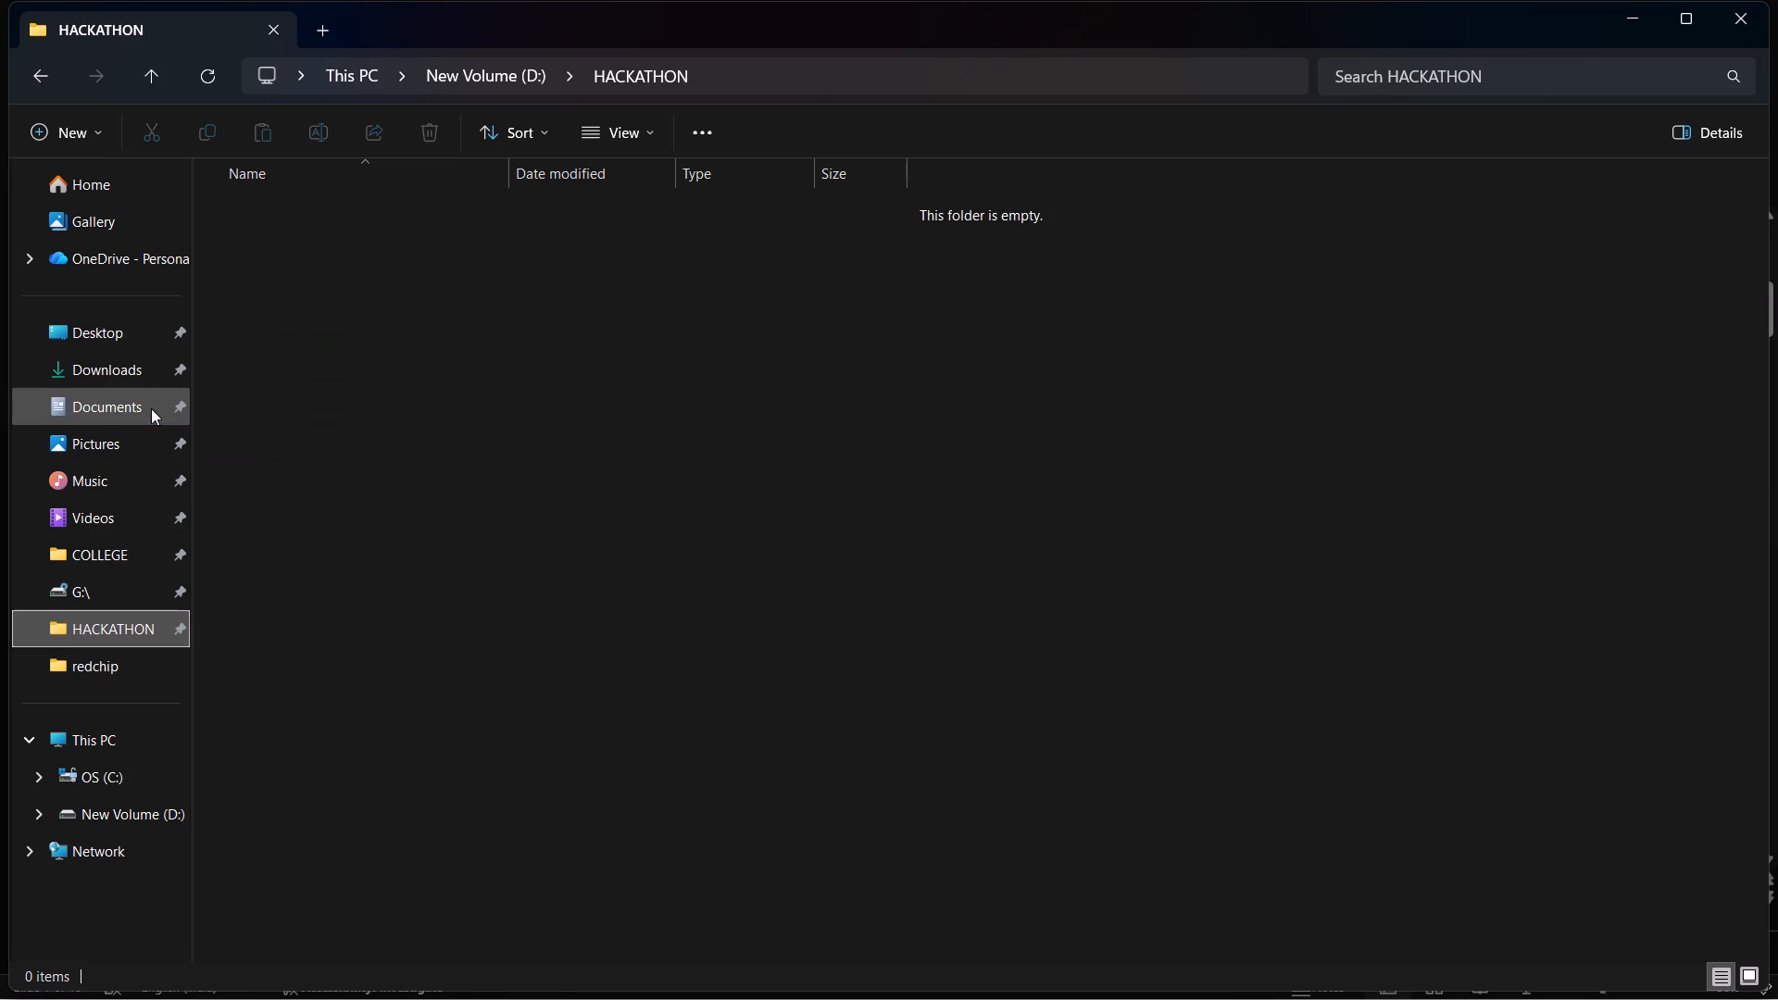
left_click(151, 408)
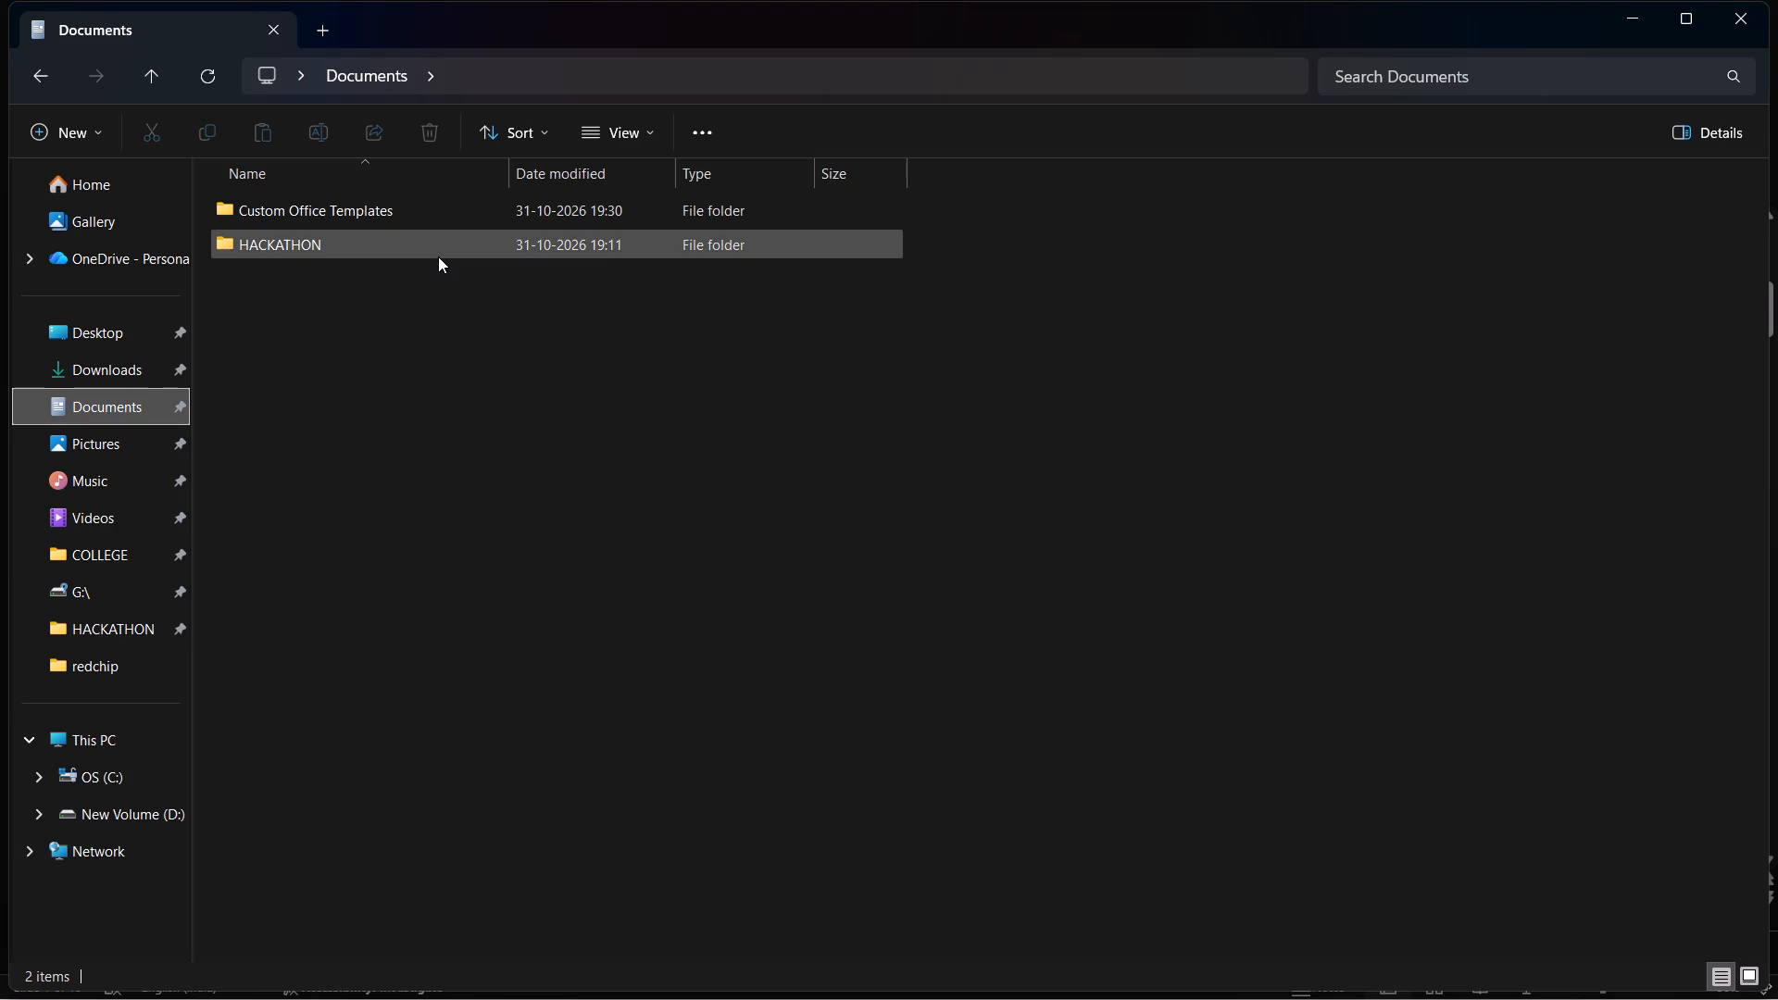
left_click(438, 256)
left_click(438, 256)
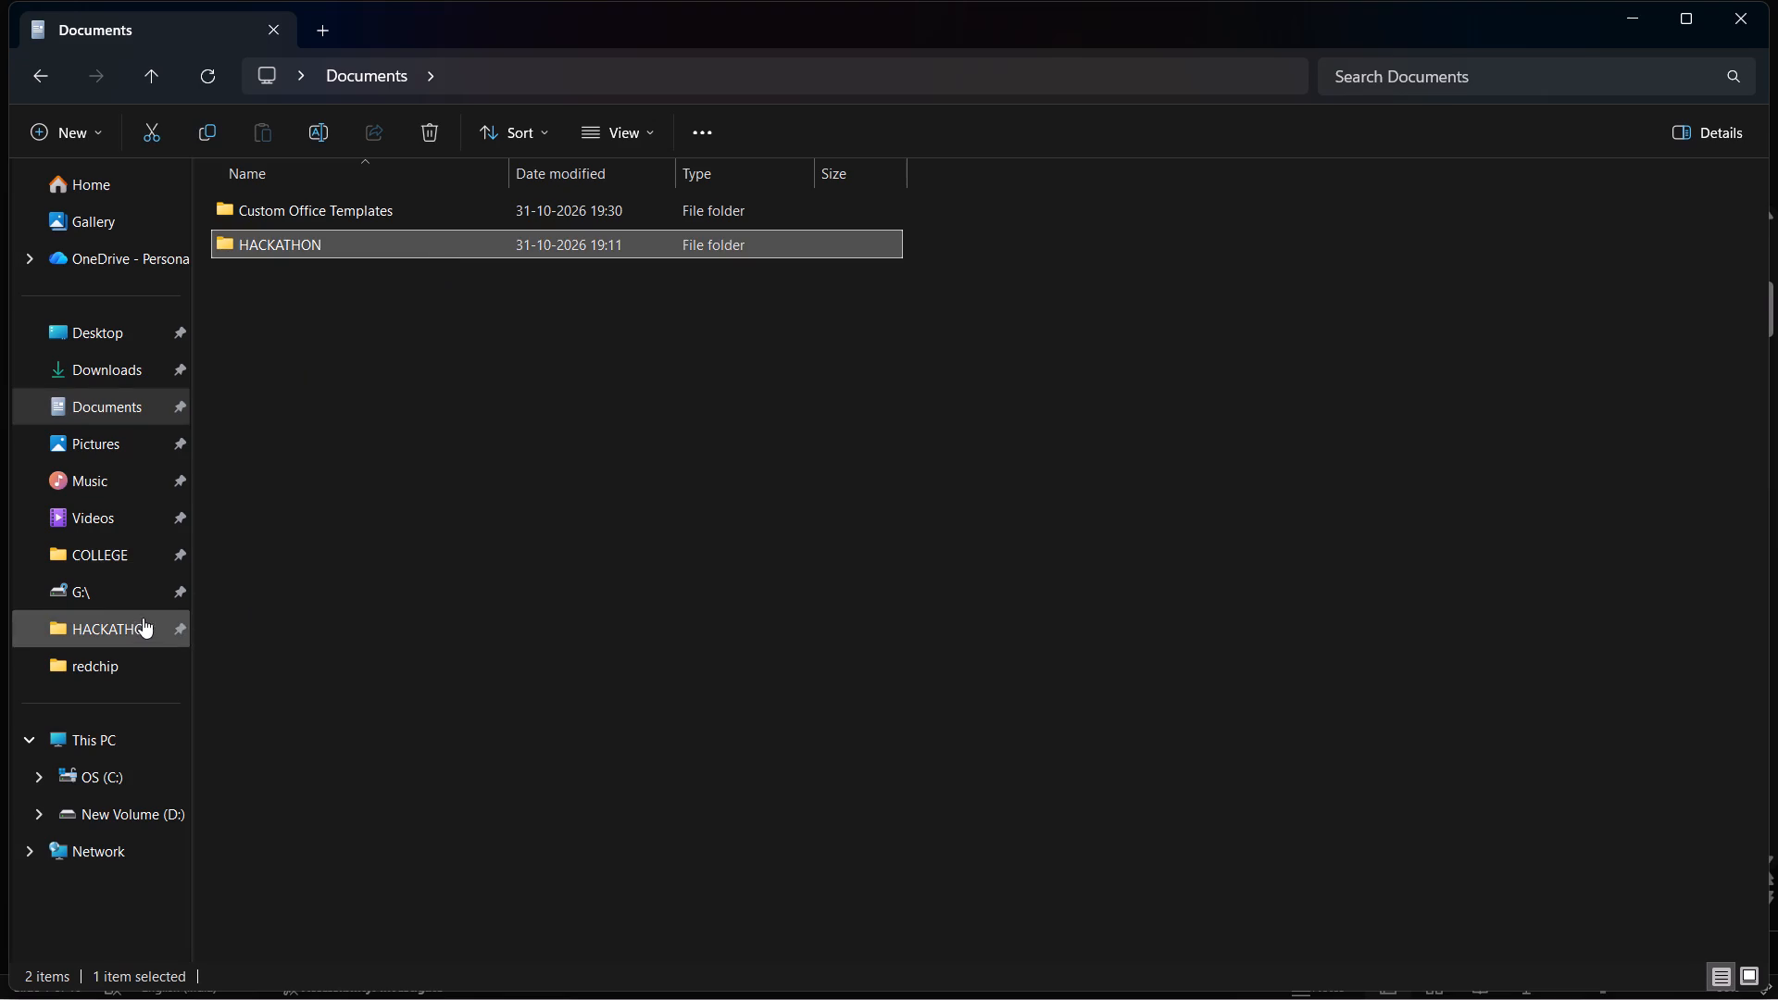
left_click(140, 620)
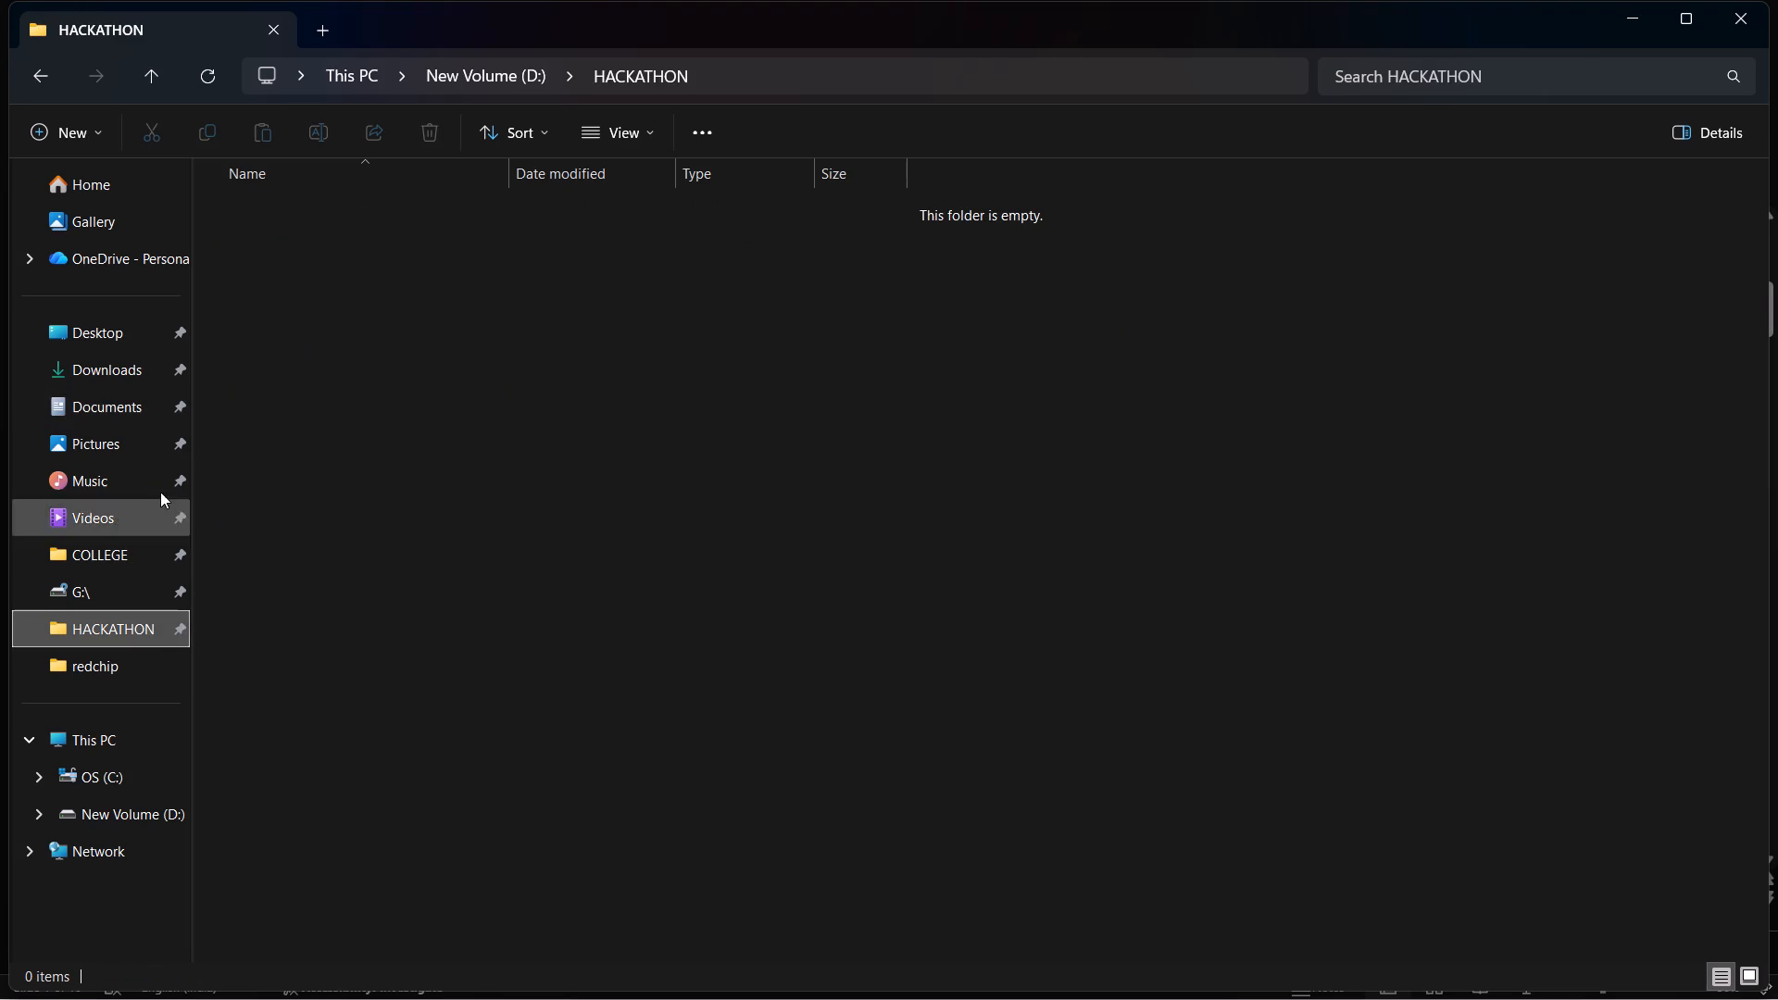
Return to PowerPoint and examine the OneDrive move locations, including Documents, for a HACKATHON folder.
left_click(1634, 32)
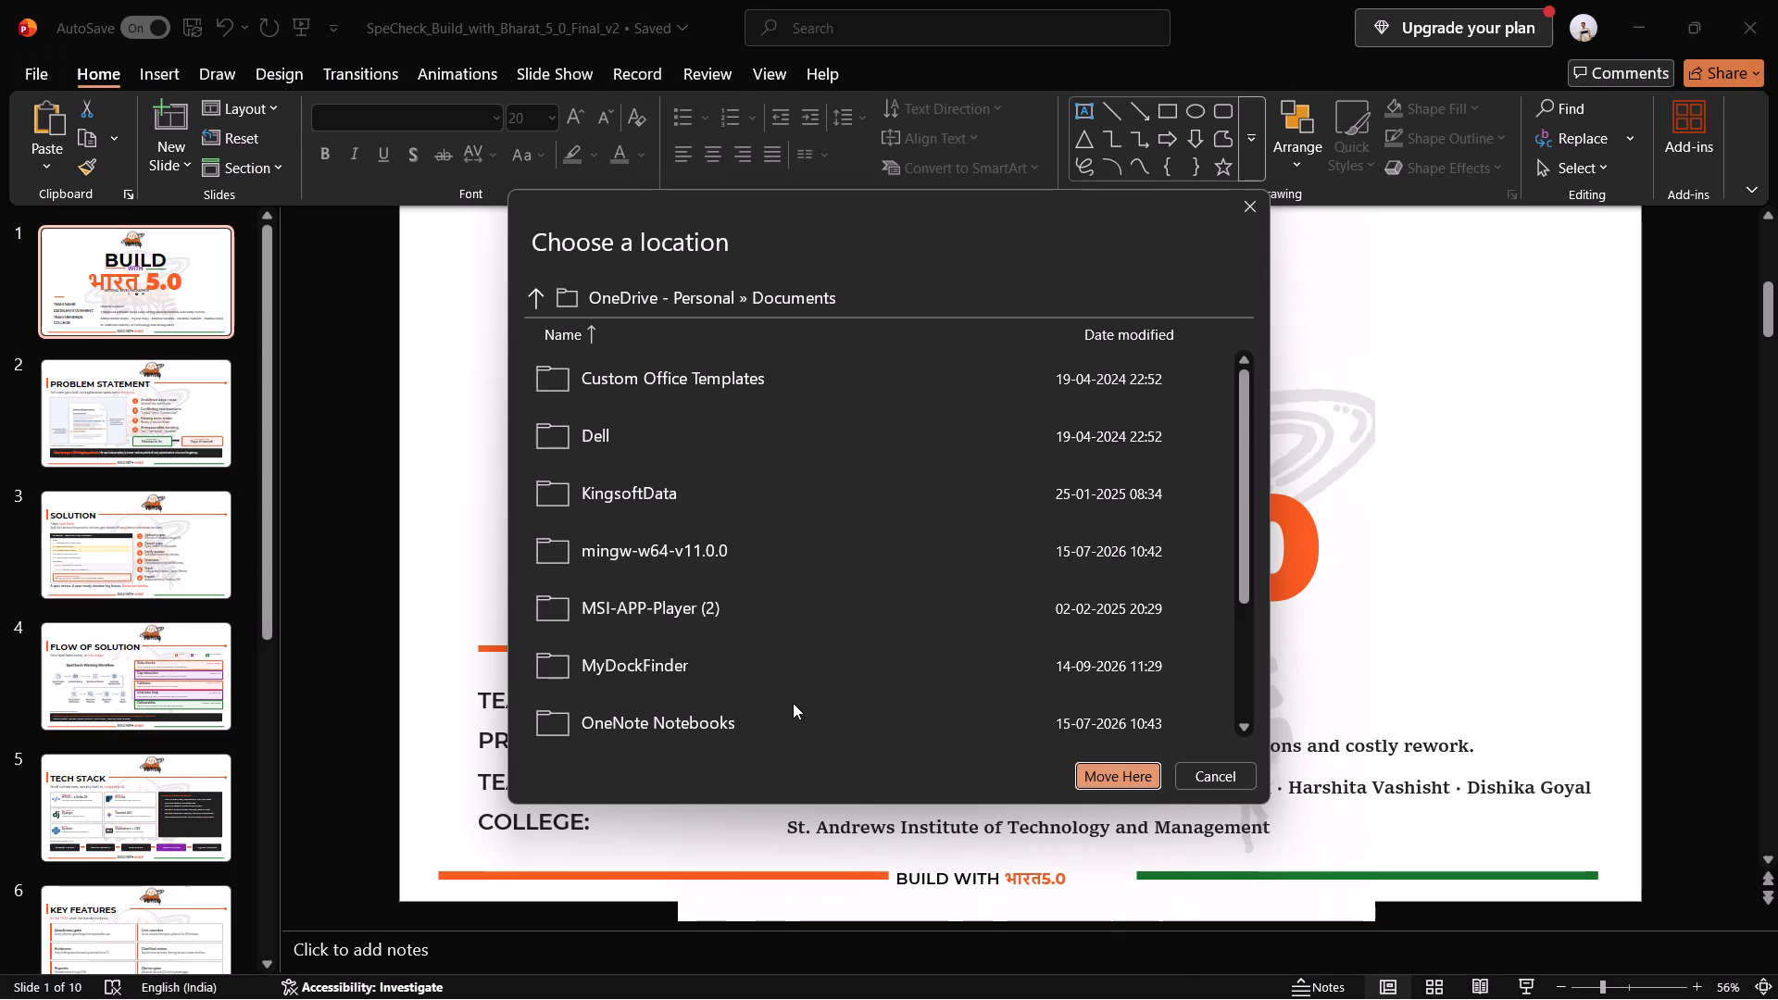
scroll(690, 569, "down", 7)
scroll(690, 569, "up", 8)
scroll(714, 494, "down", 6)
scroll(718, 507, "up", 4)
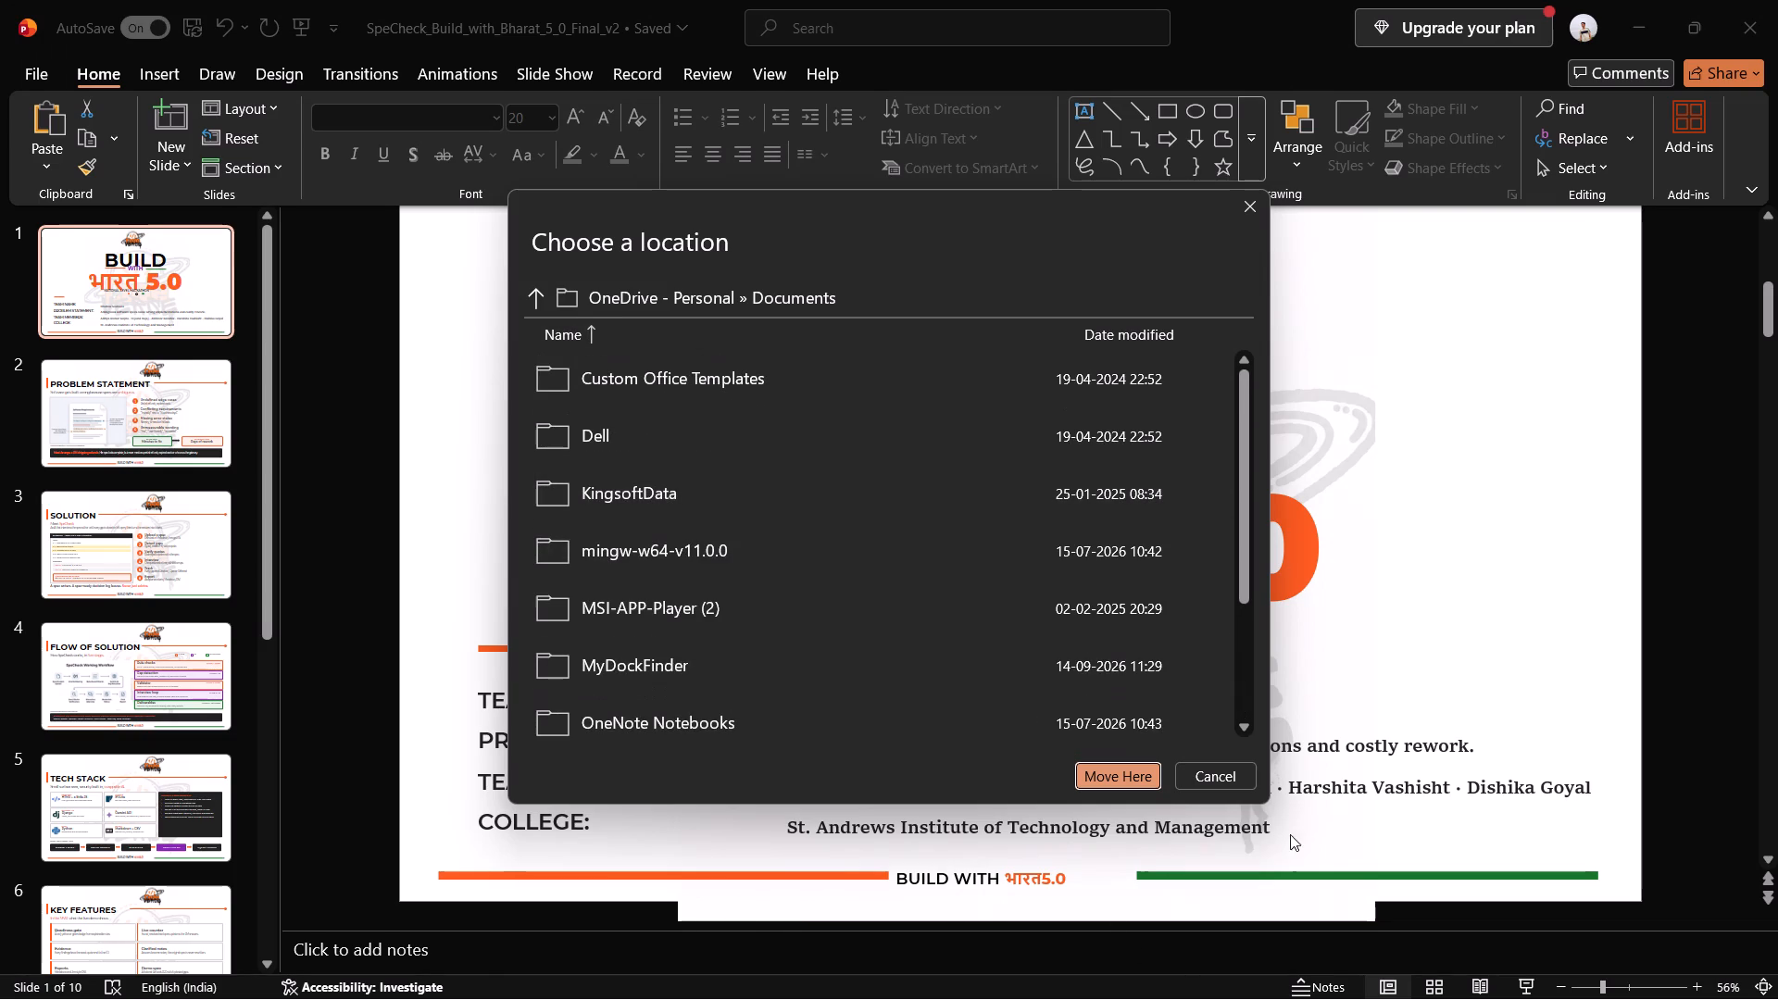
left_click(1220, 777)
left_click(640, 16)
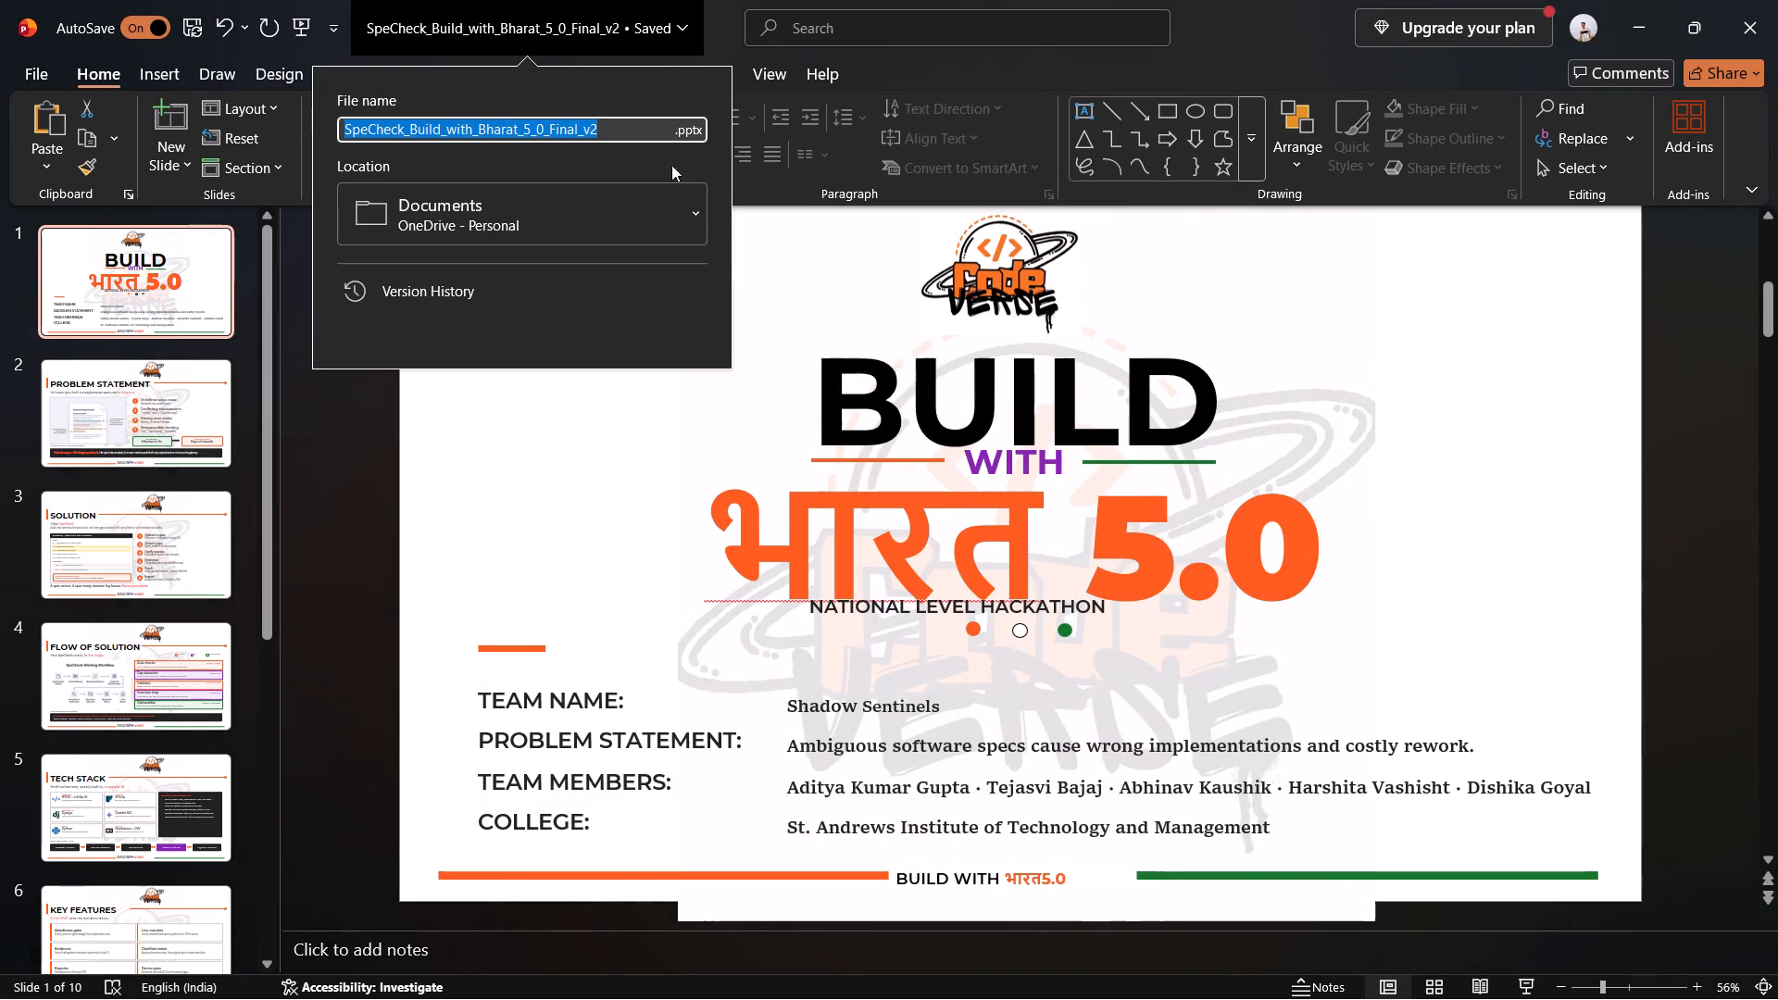
left_click(670, 202)
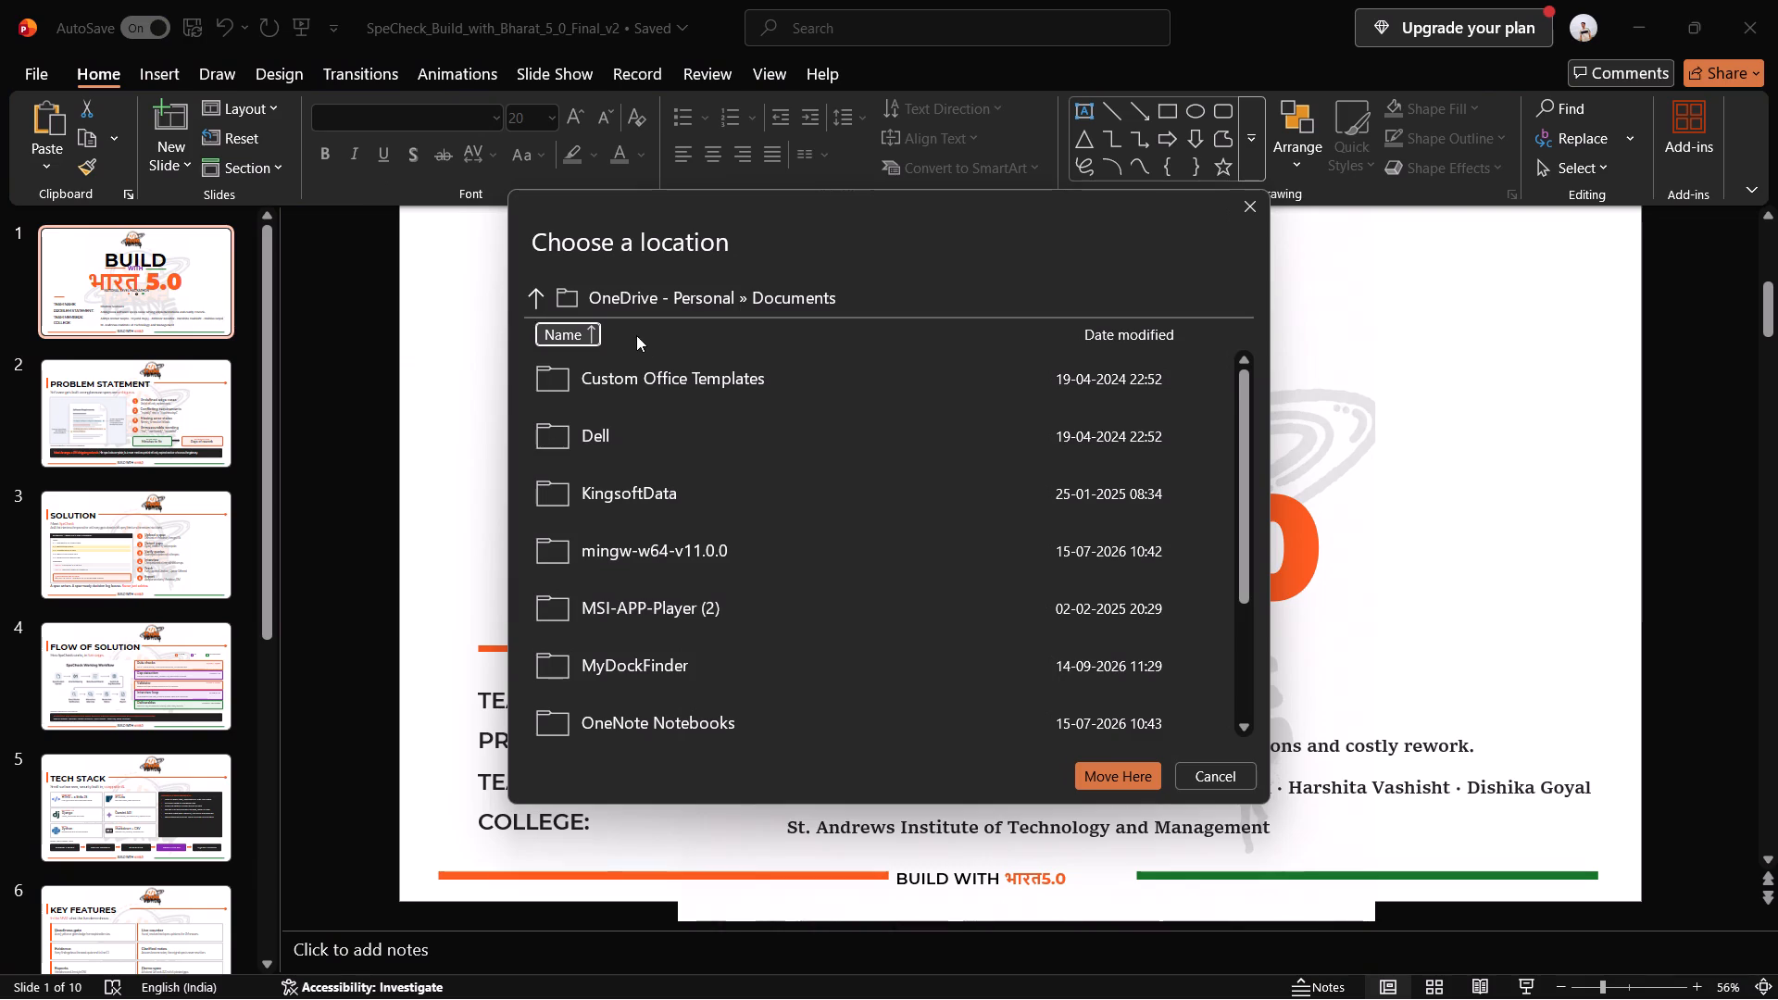
left_click(535, 294)
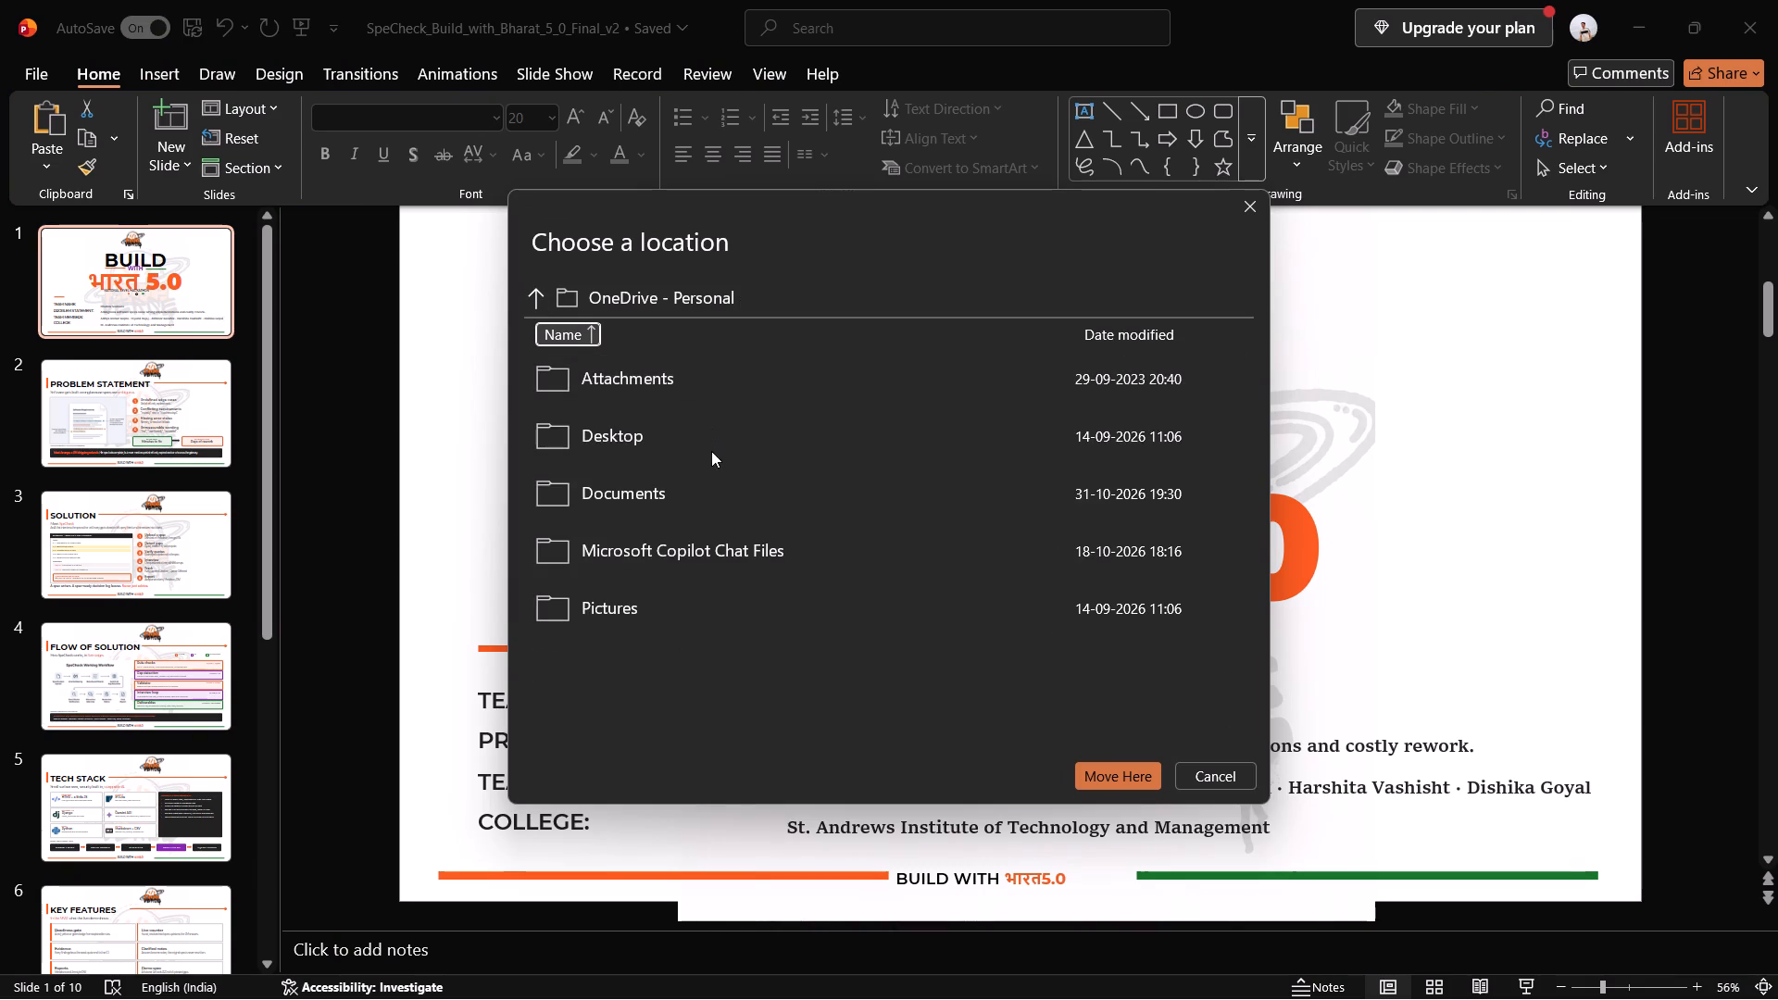
left_click(711, 482)
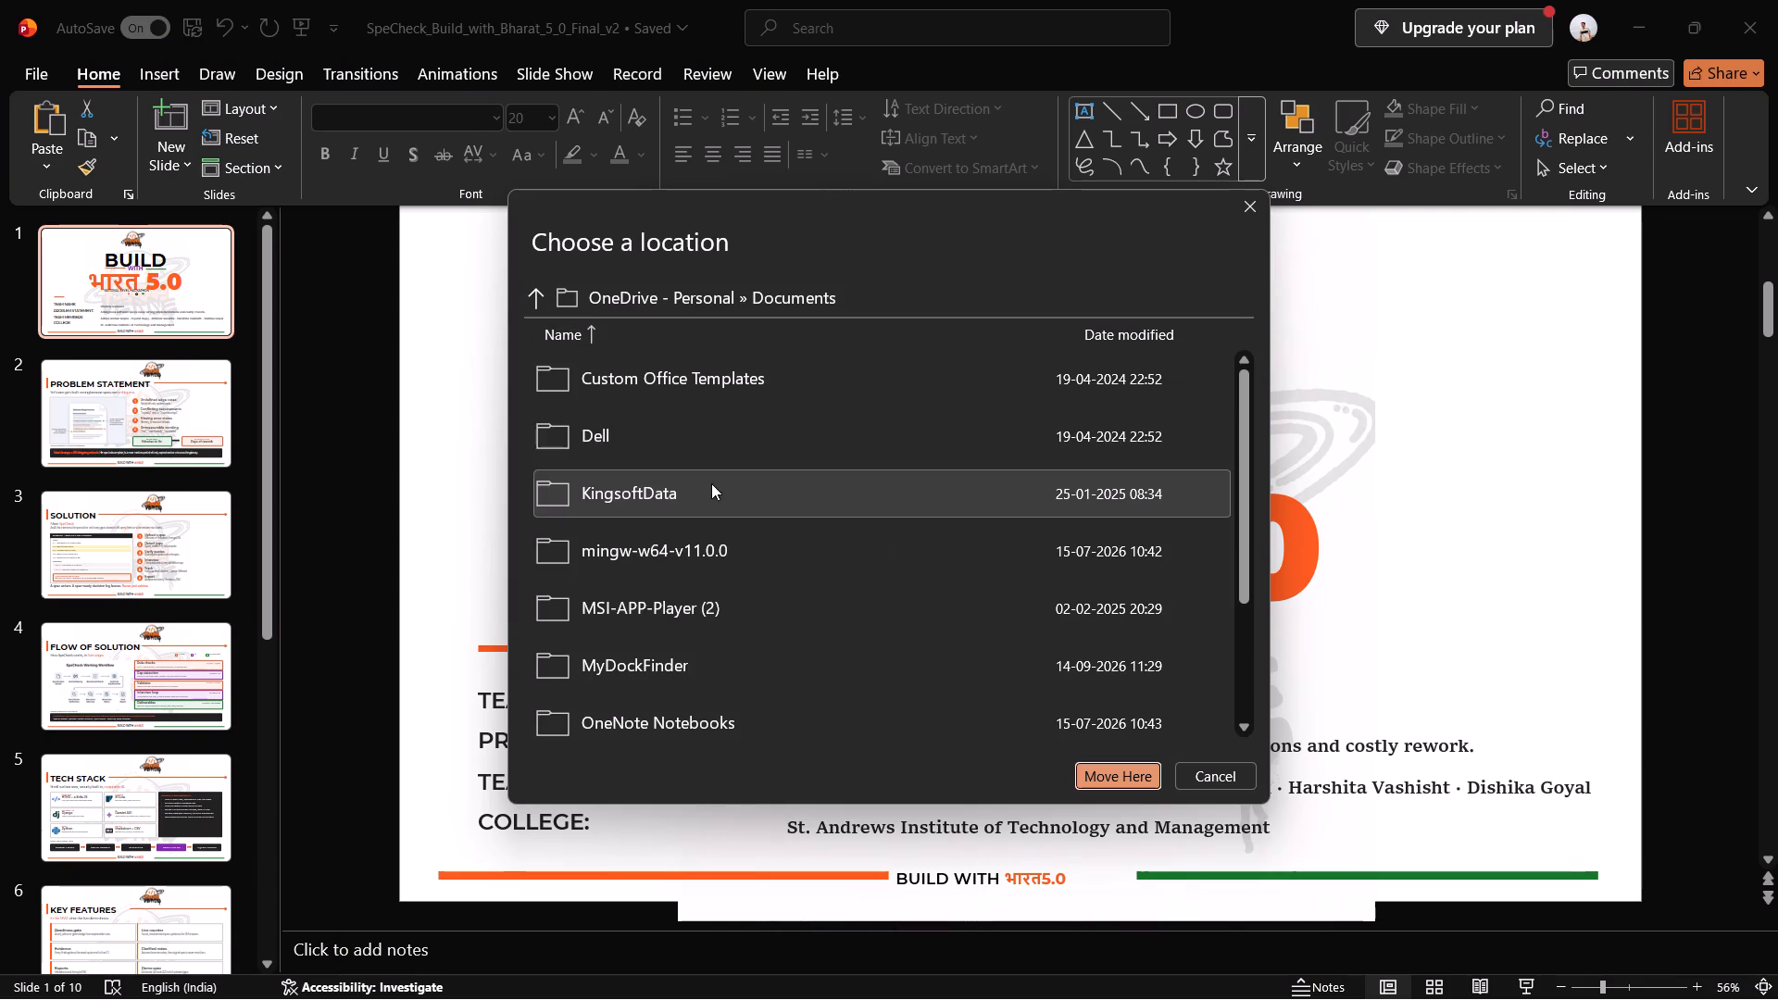
scroll(766, 548, "down", 4)
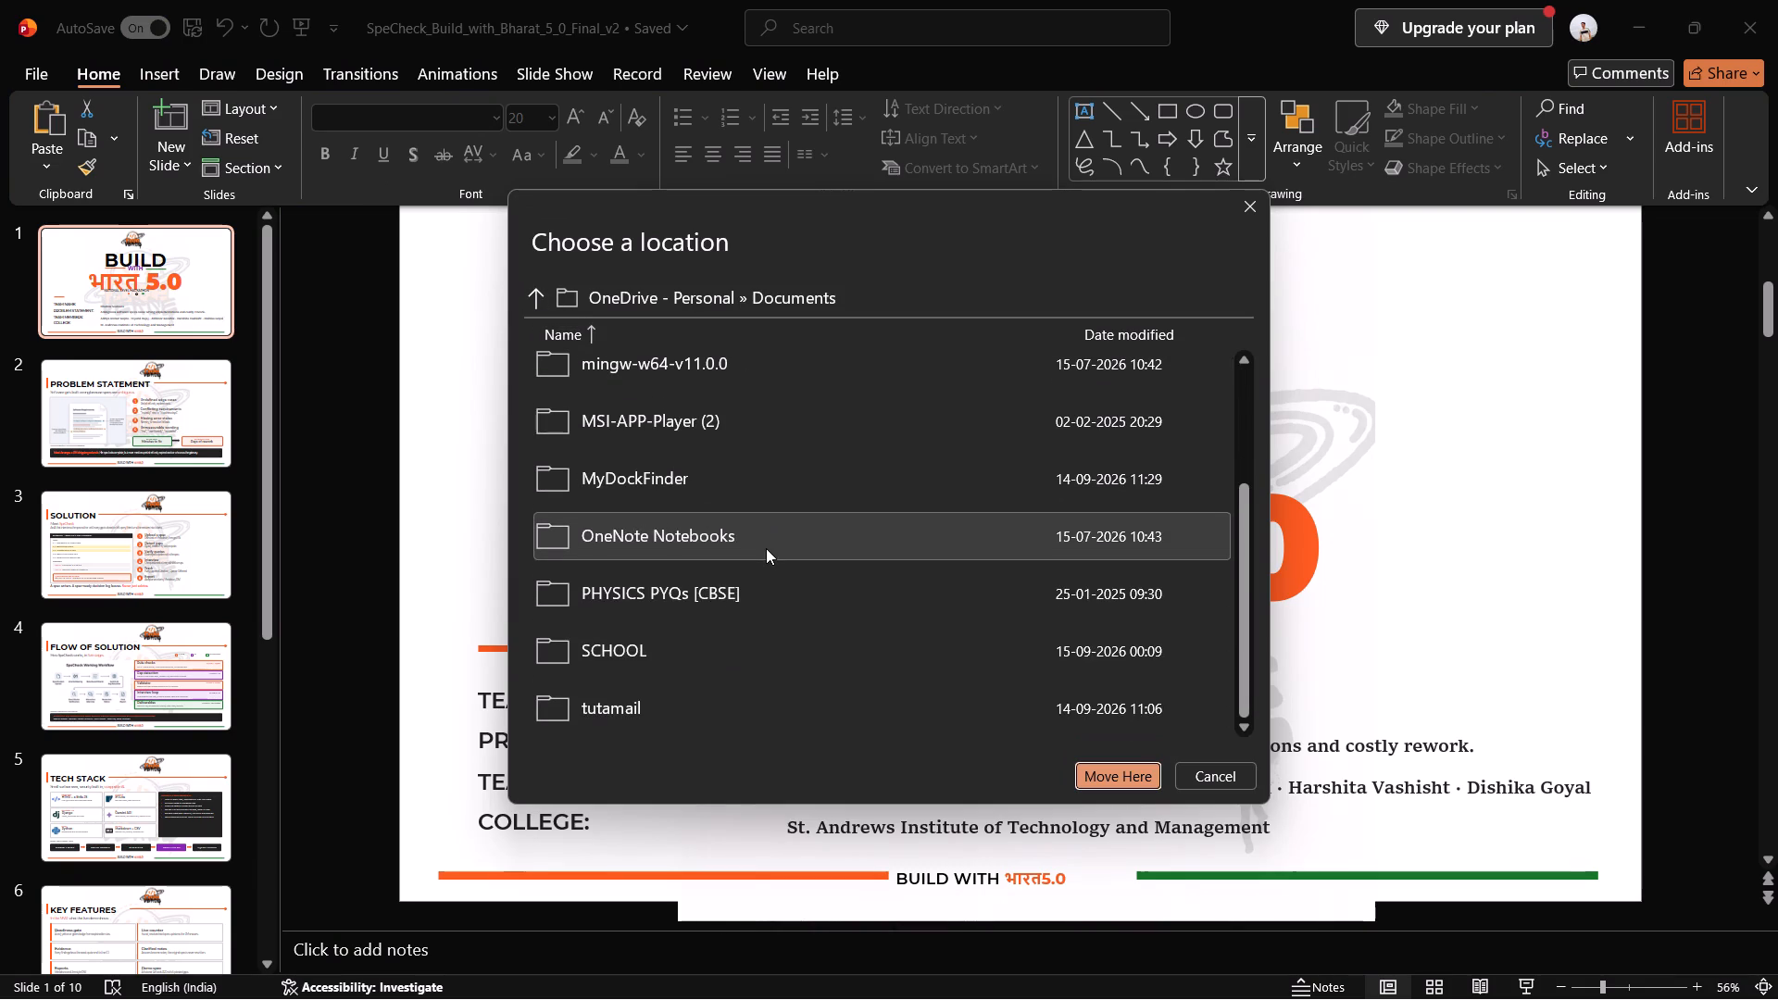
scroll(766, 548, "down", 4)
scroll(758, 554, "up", 6)
scroll(1117, 714, "up", 2)
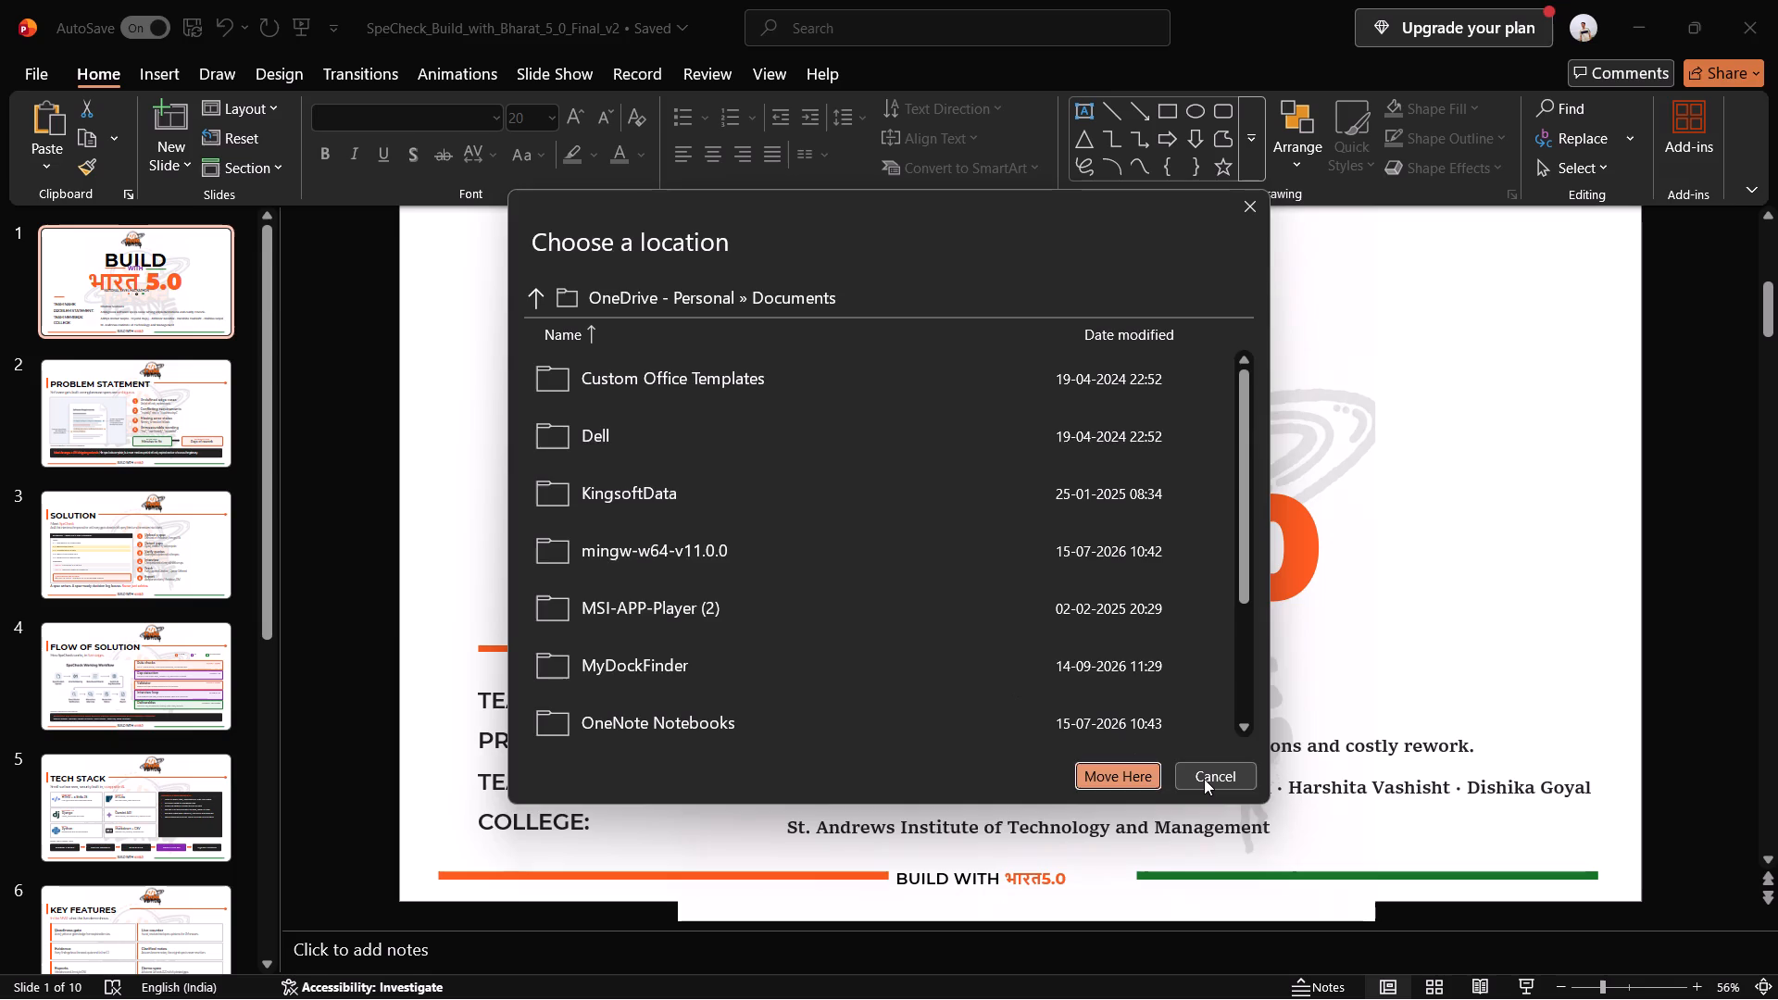
left_click(1204, 779)
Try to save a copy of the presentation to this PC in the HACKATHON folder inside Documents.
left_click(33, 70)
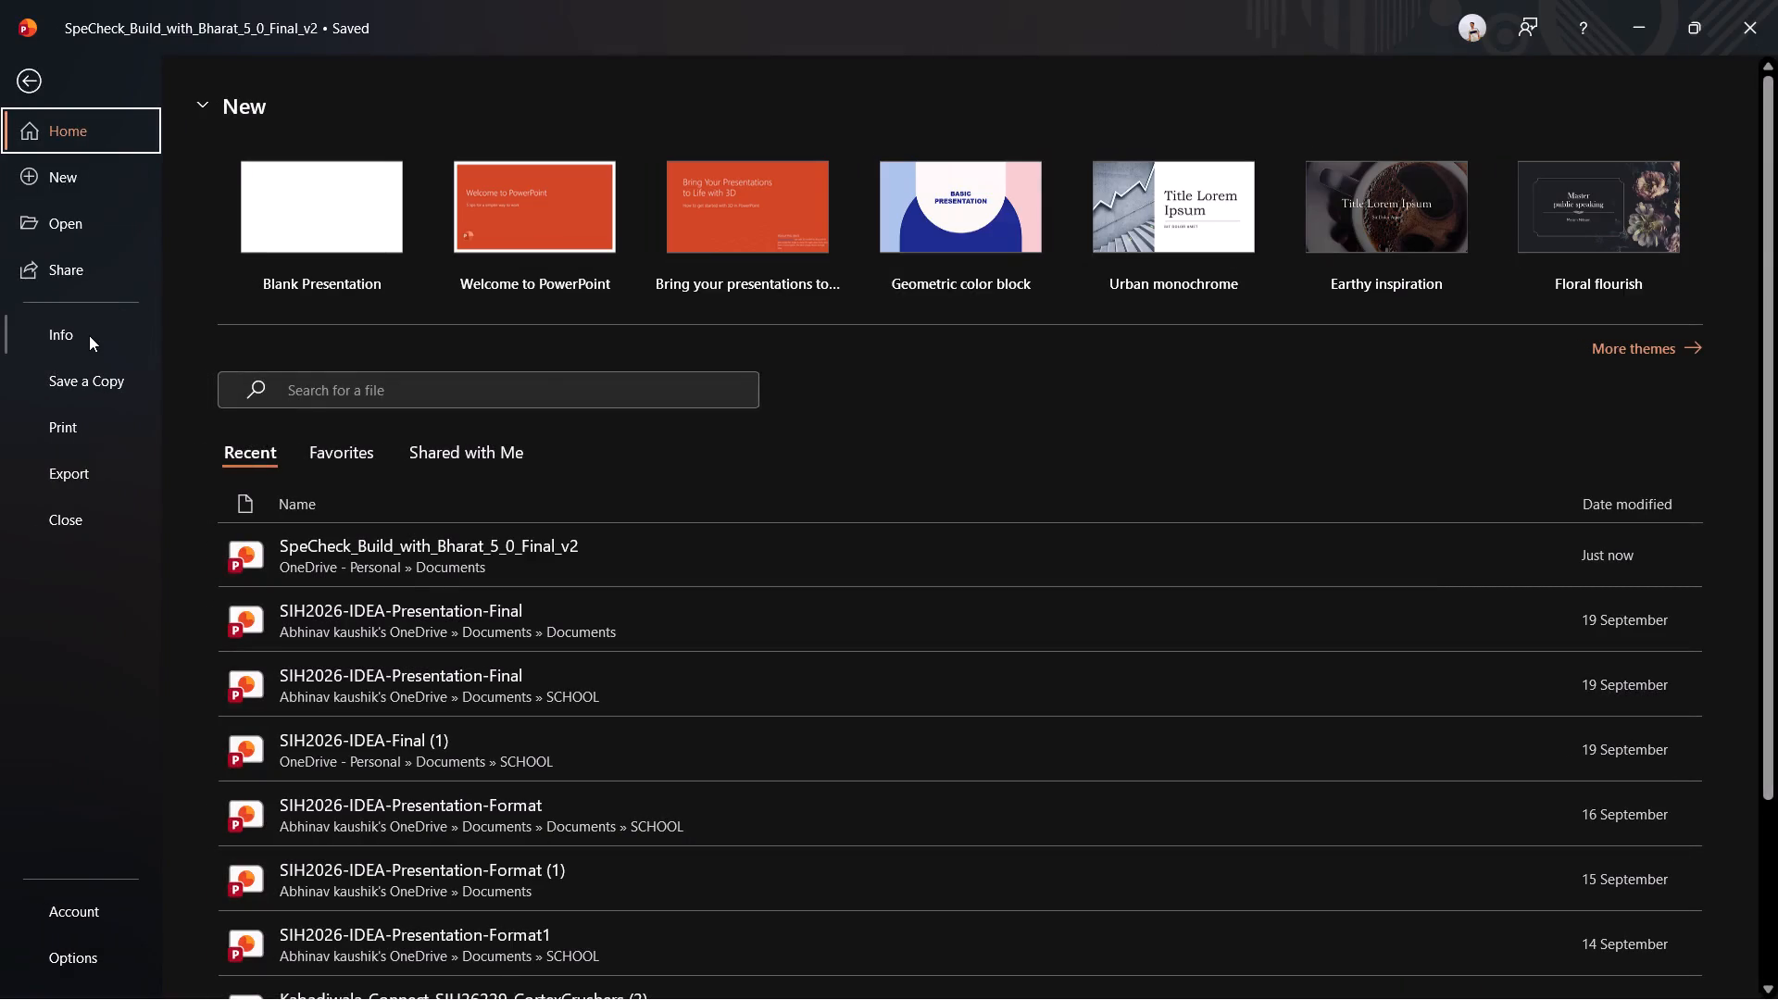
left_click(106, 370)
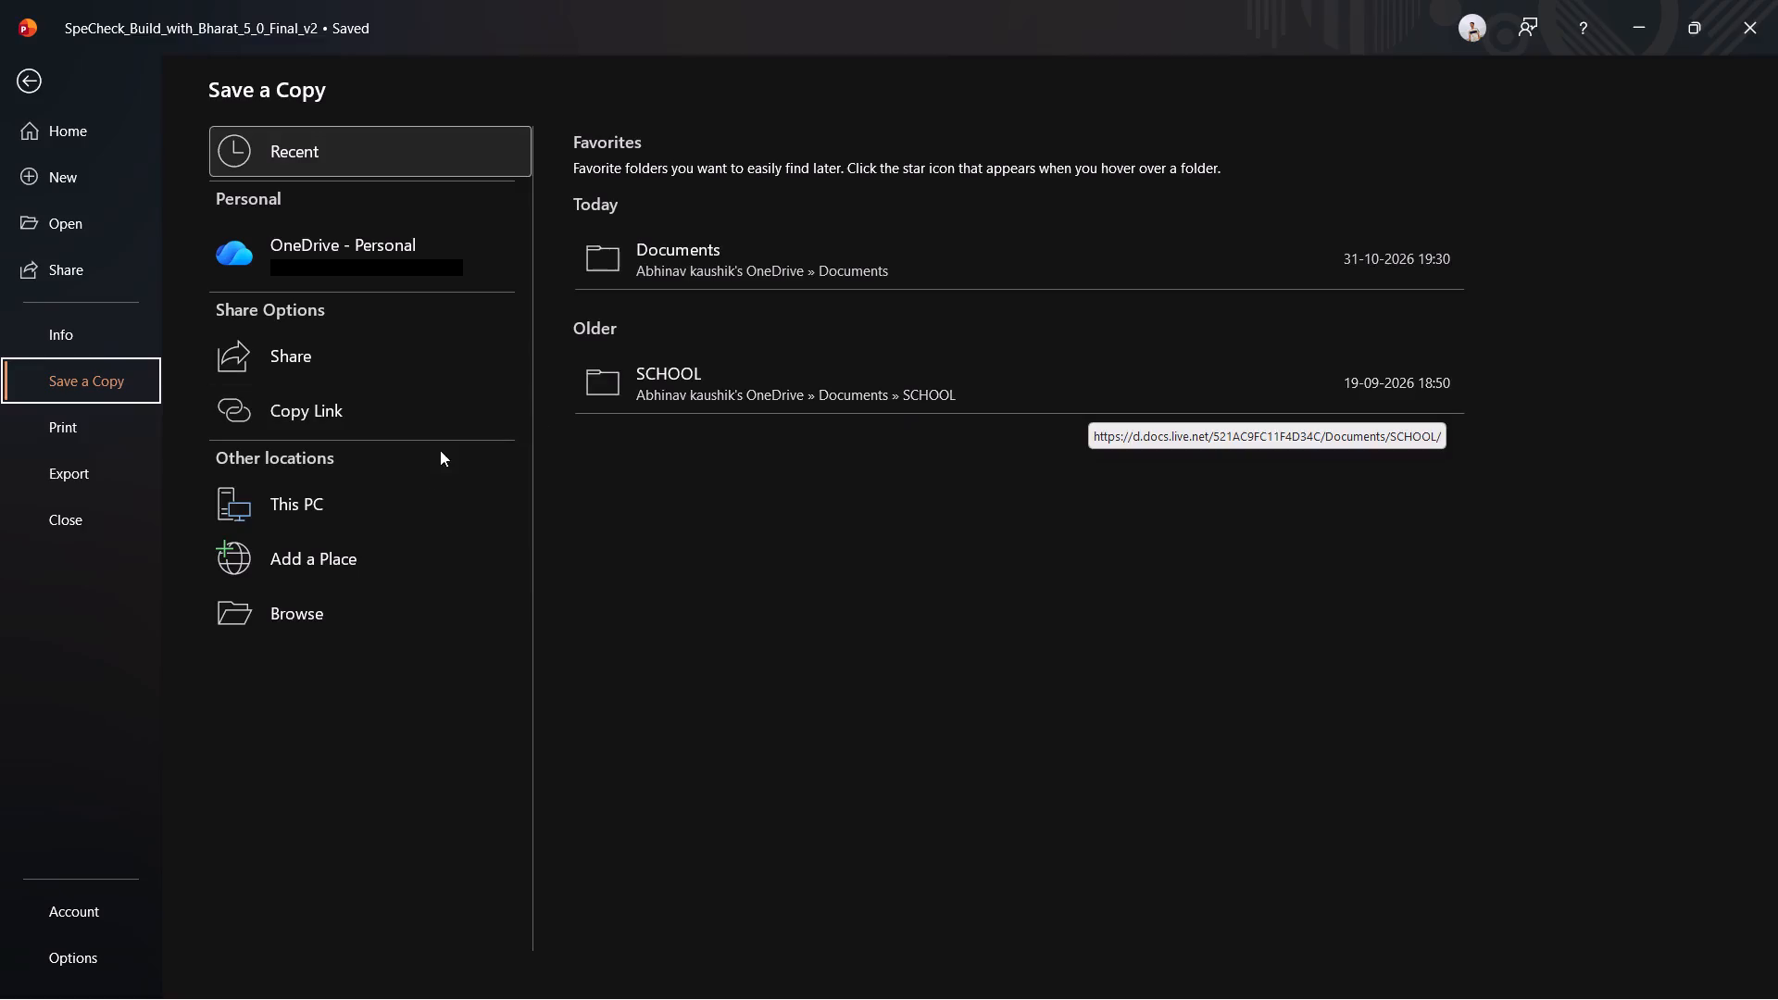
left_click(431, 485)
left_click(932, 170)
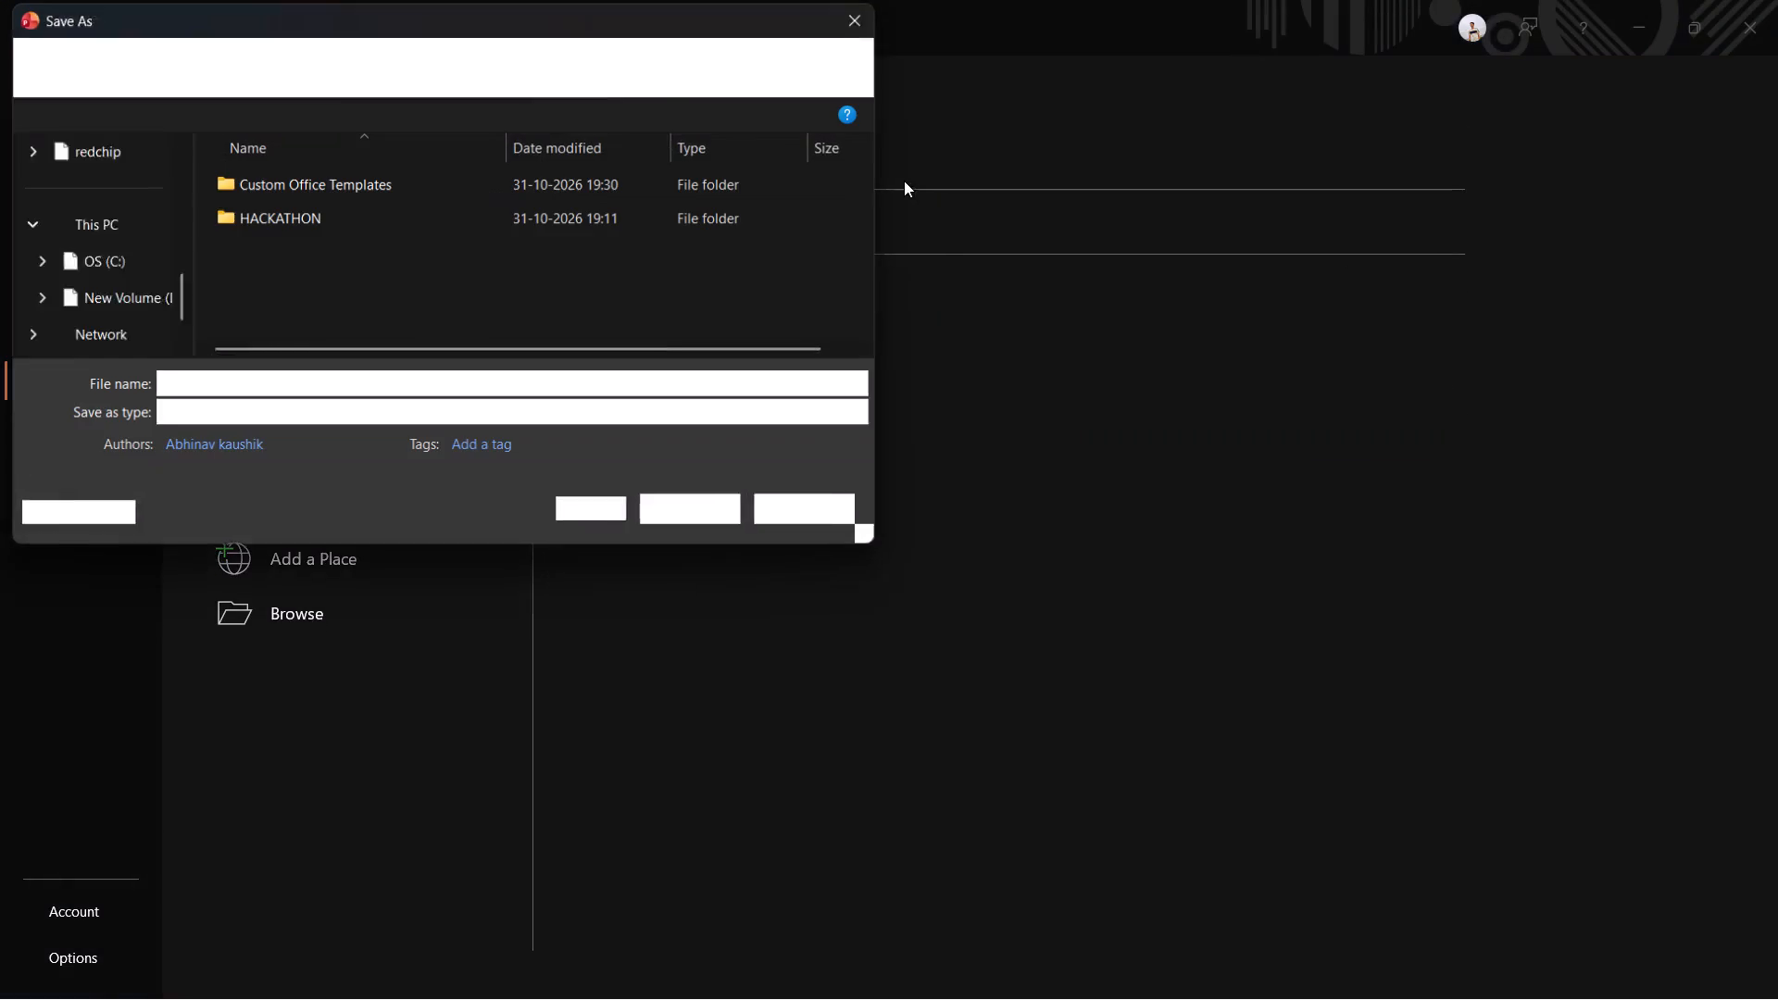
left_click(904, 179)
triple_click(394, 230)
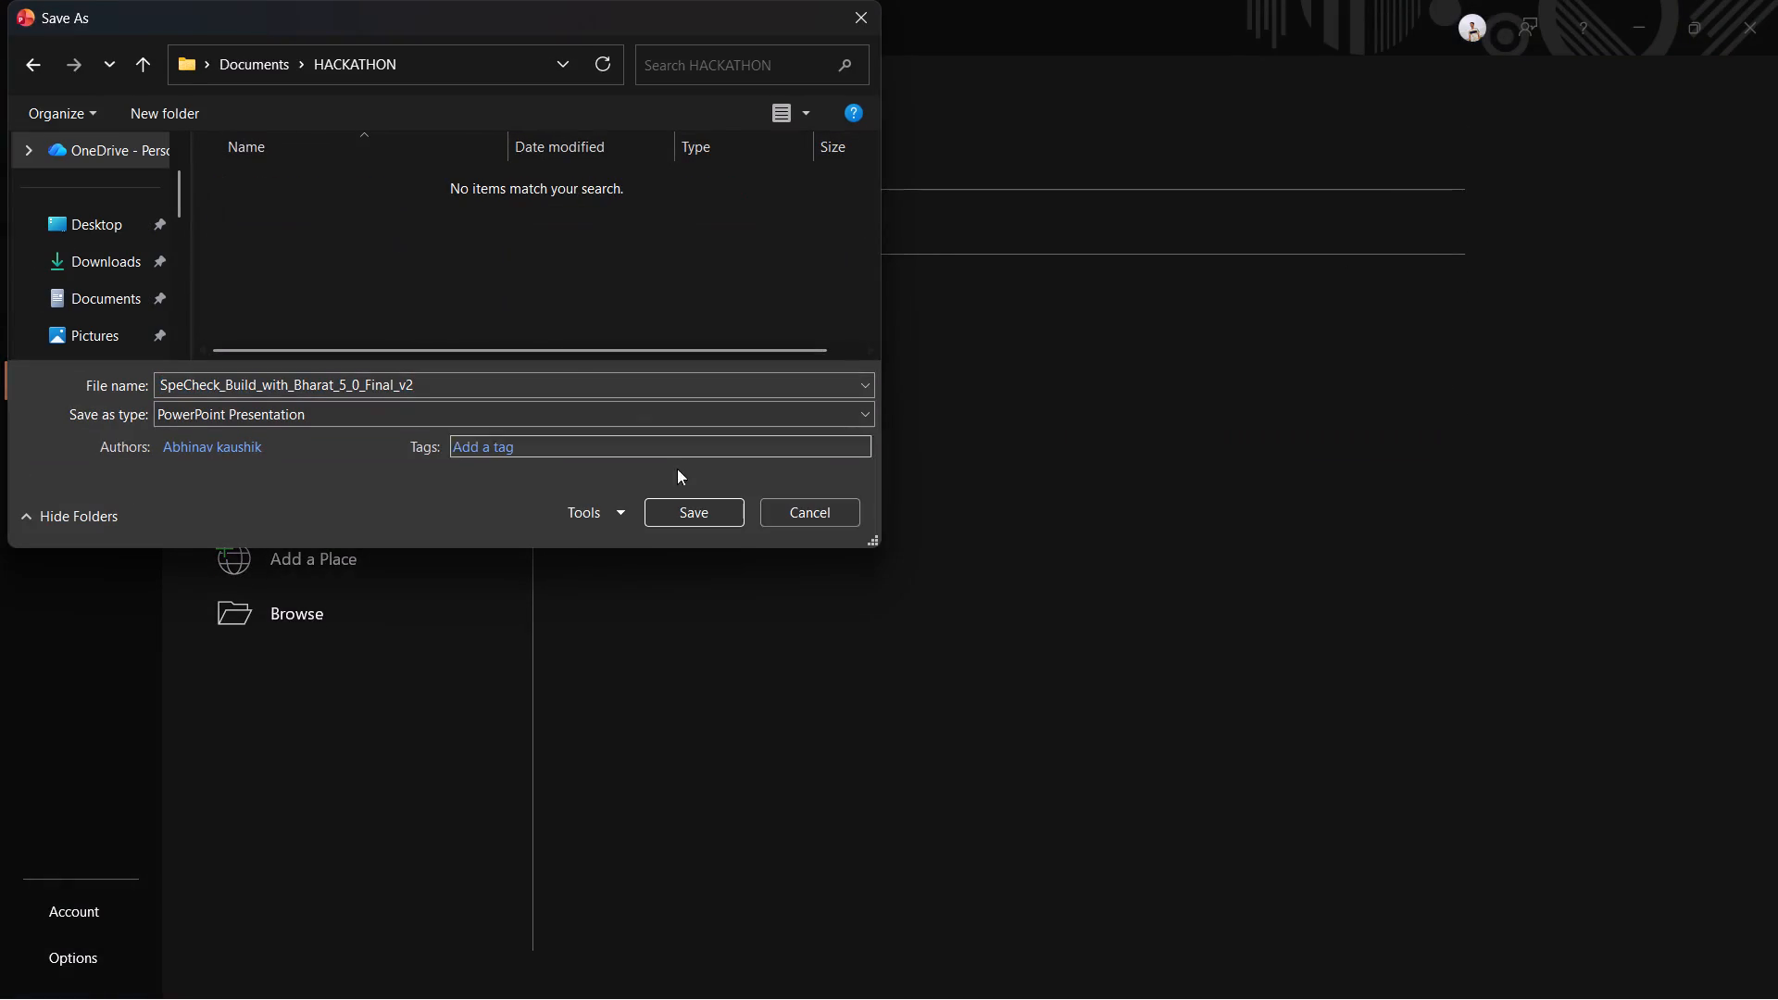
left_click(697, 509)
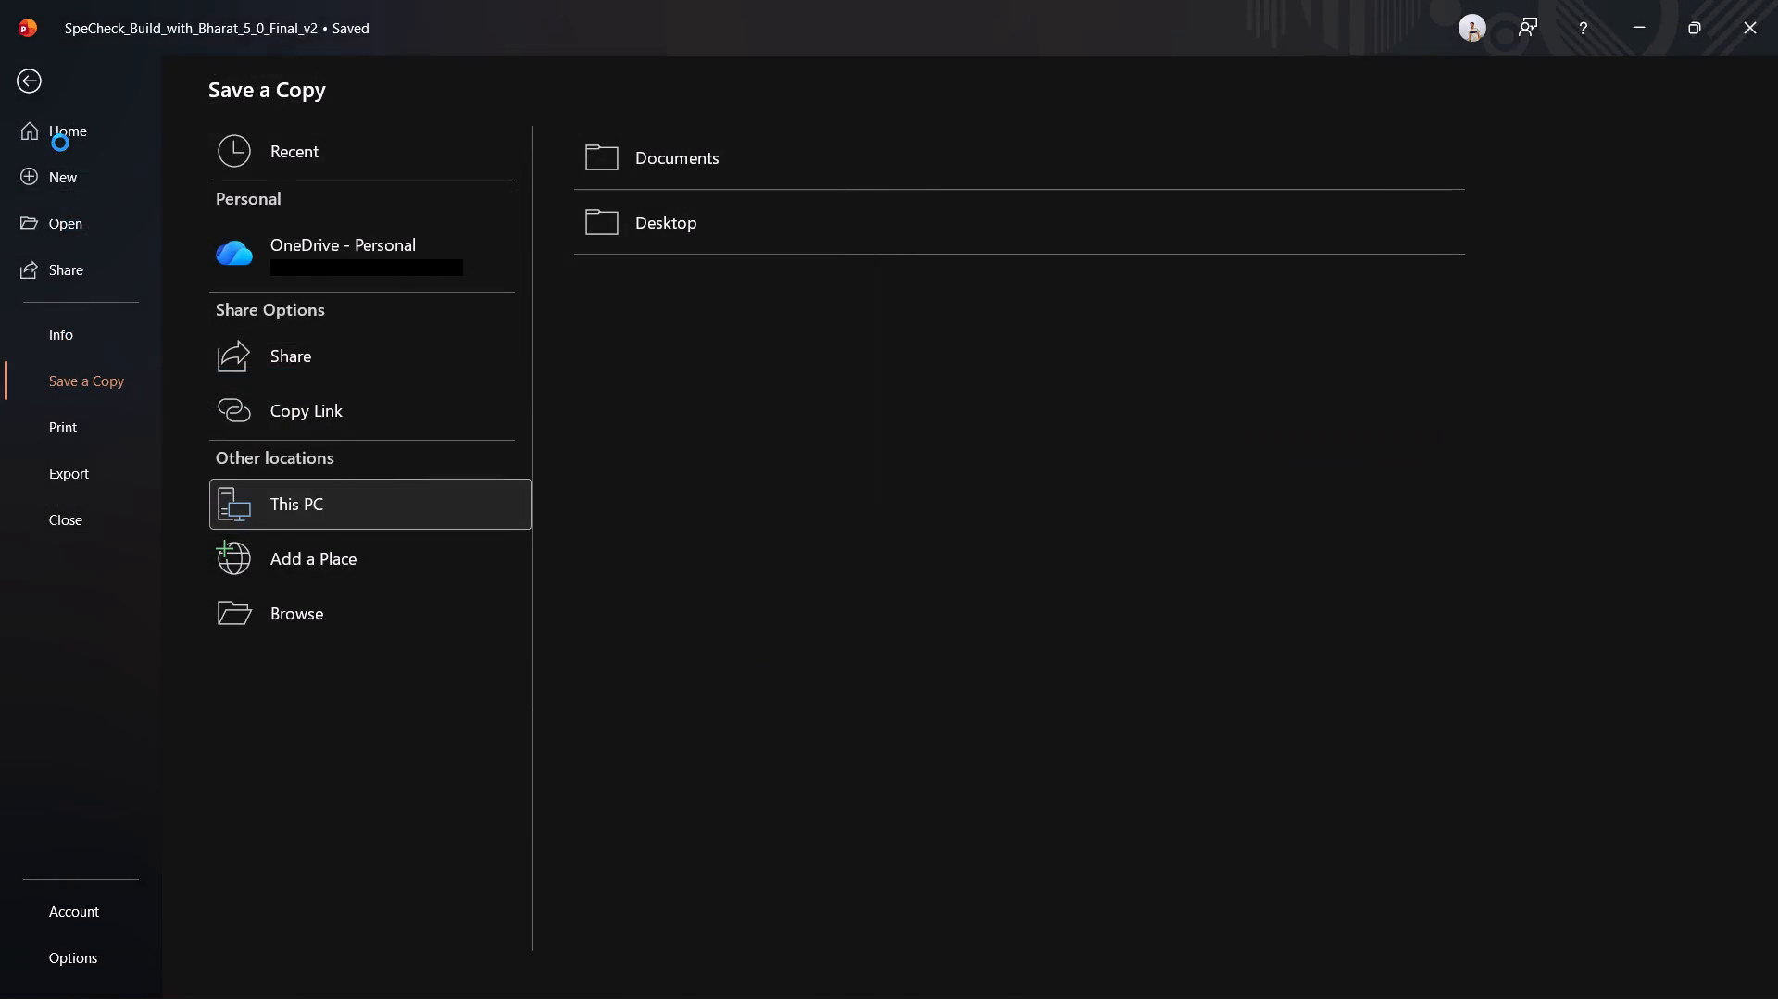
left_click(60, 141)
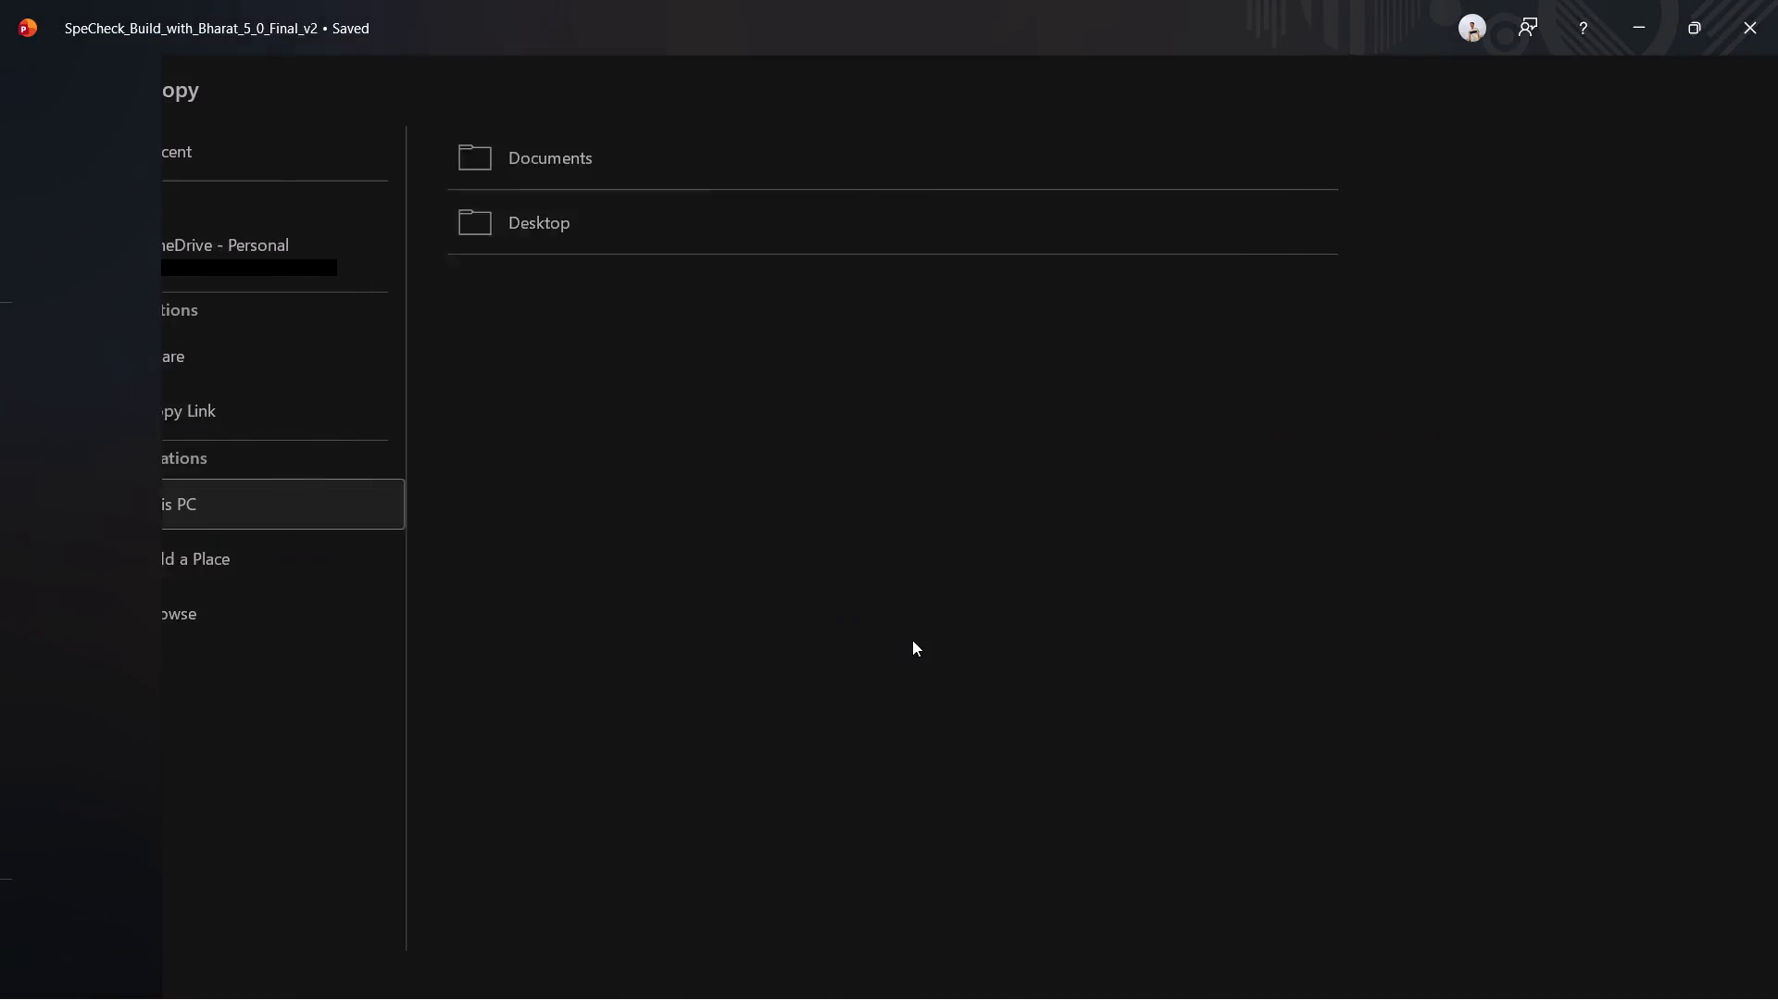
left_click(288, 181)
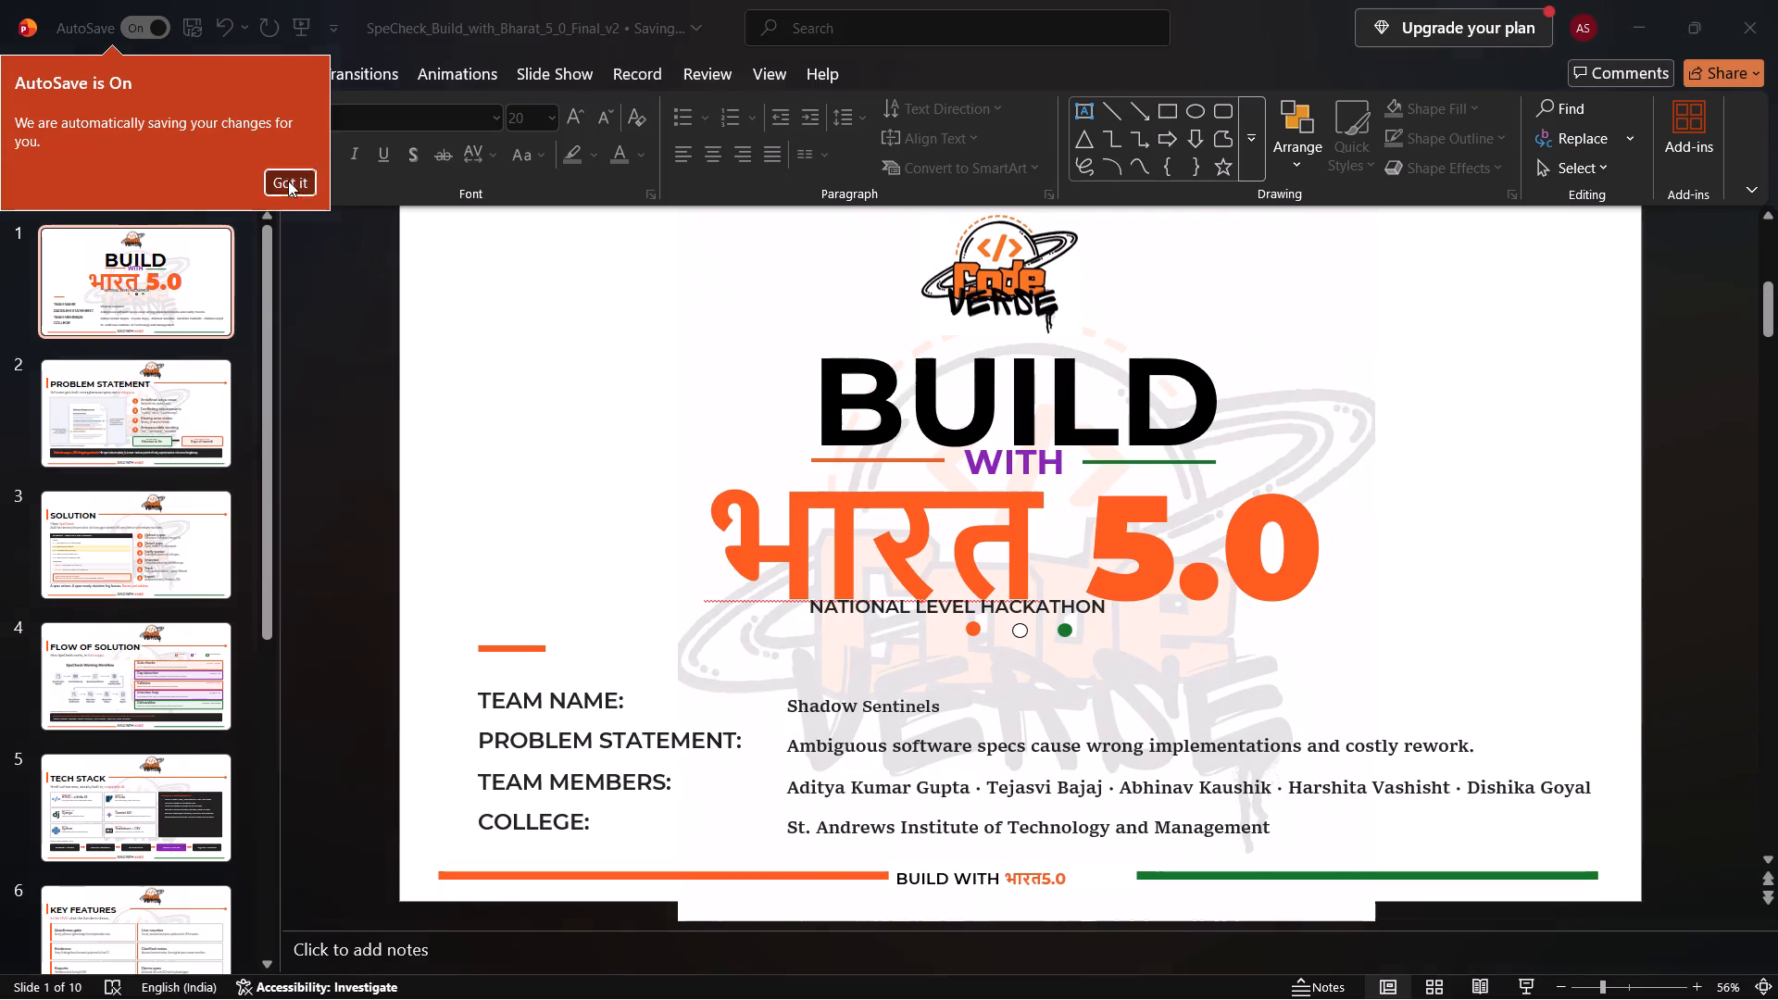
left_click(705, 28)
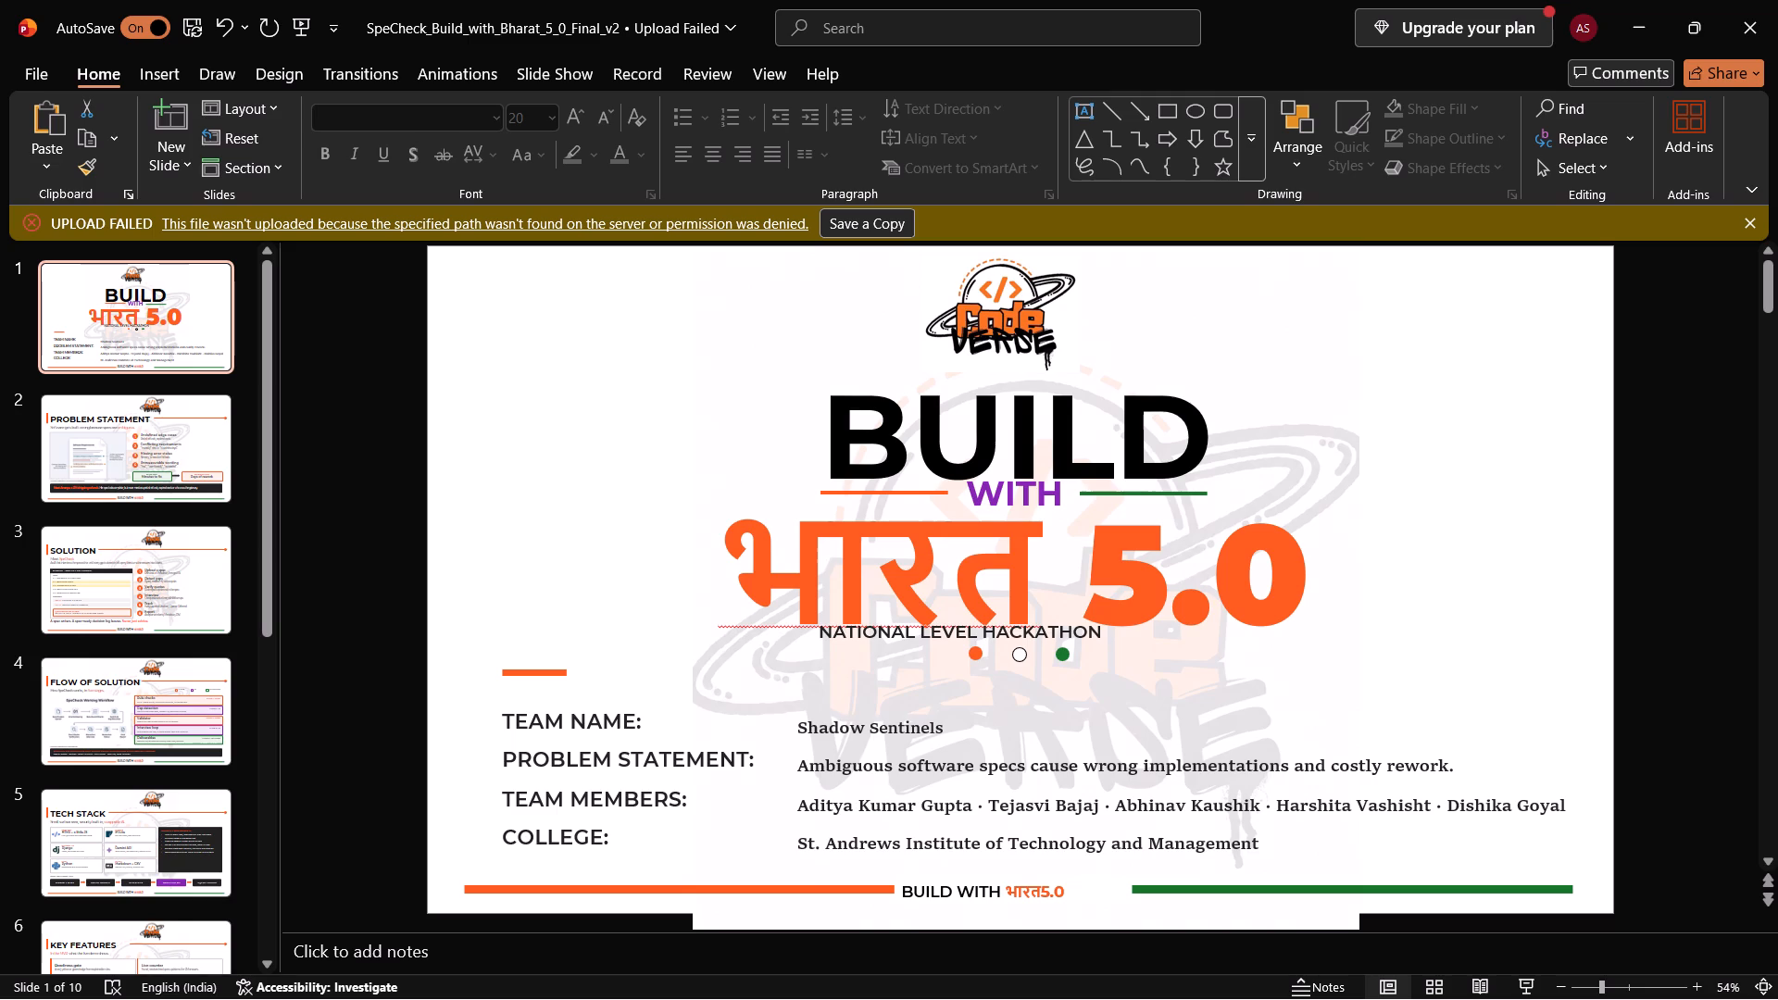
Save a copy of the presentation as SpeCheck_Build_with_Bharat_5_0_Final_v2 in the HACKATHON folder on New Volume (D:).
left_click(894, 234)
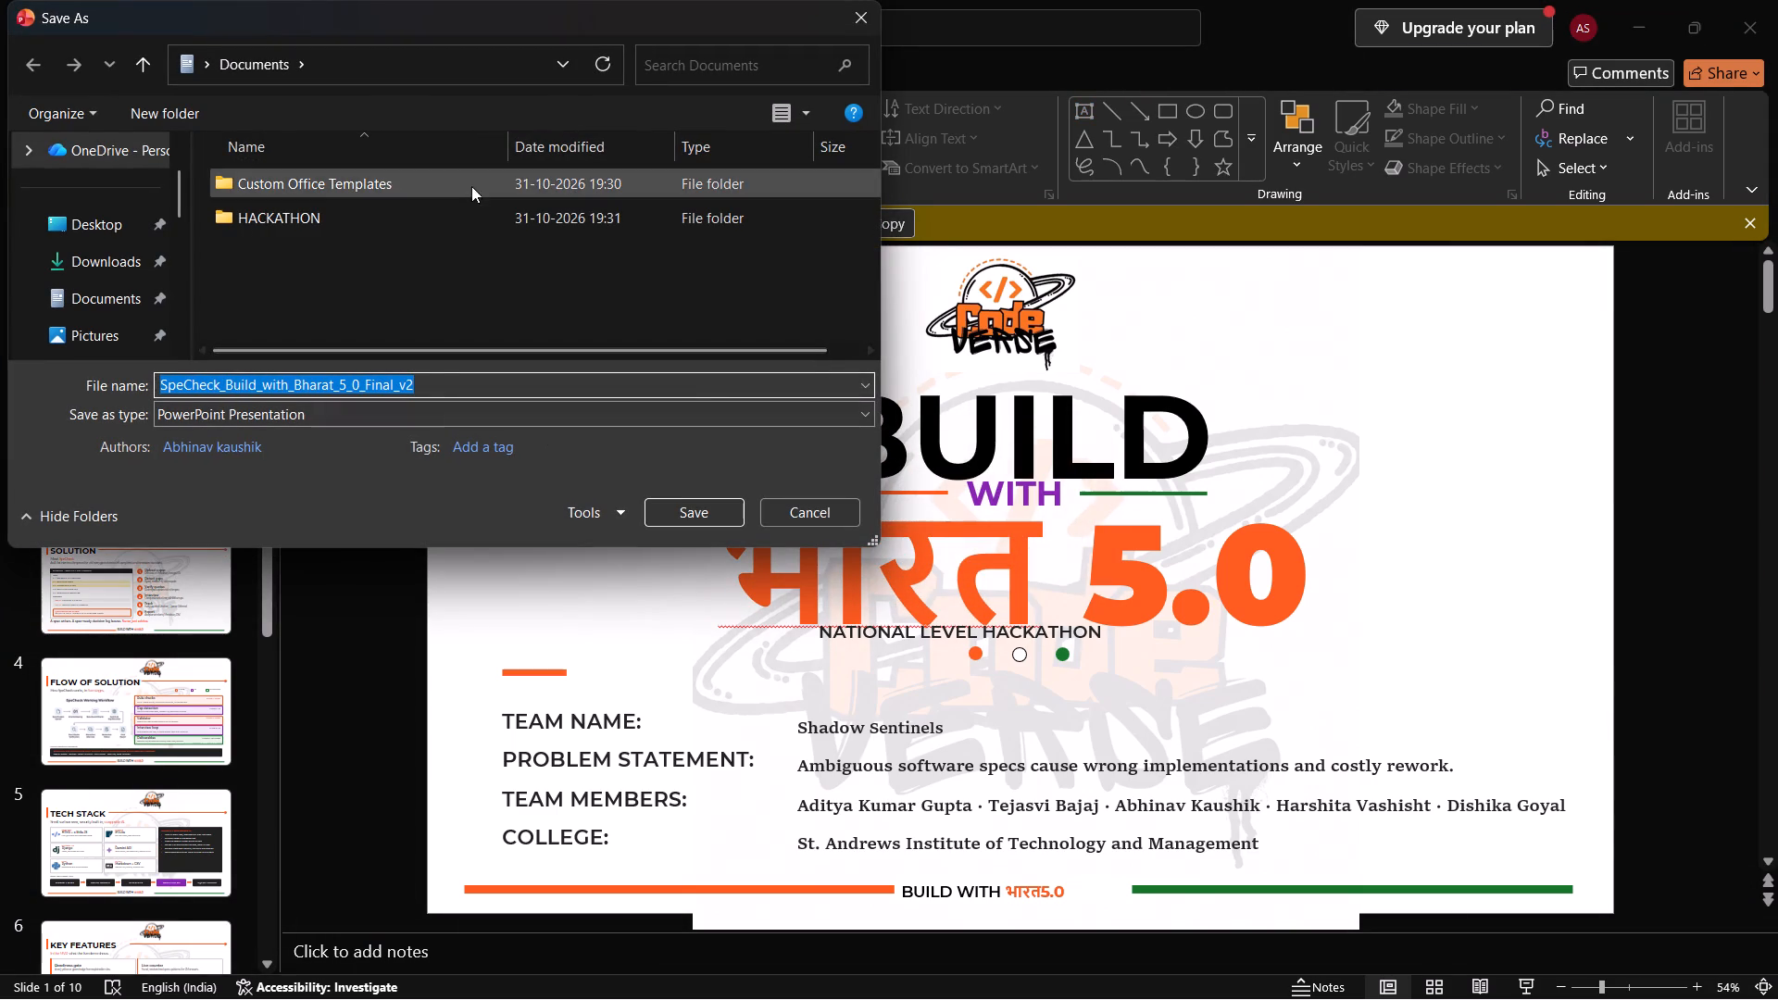
left_click(457, 211)
left_click(457, 211)
scroll(182, 292, "down", 2)
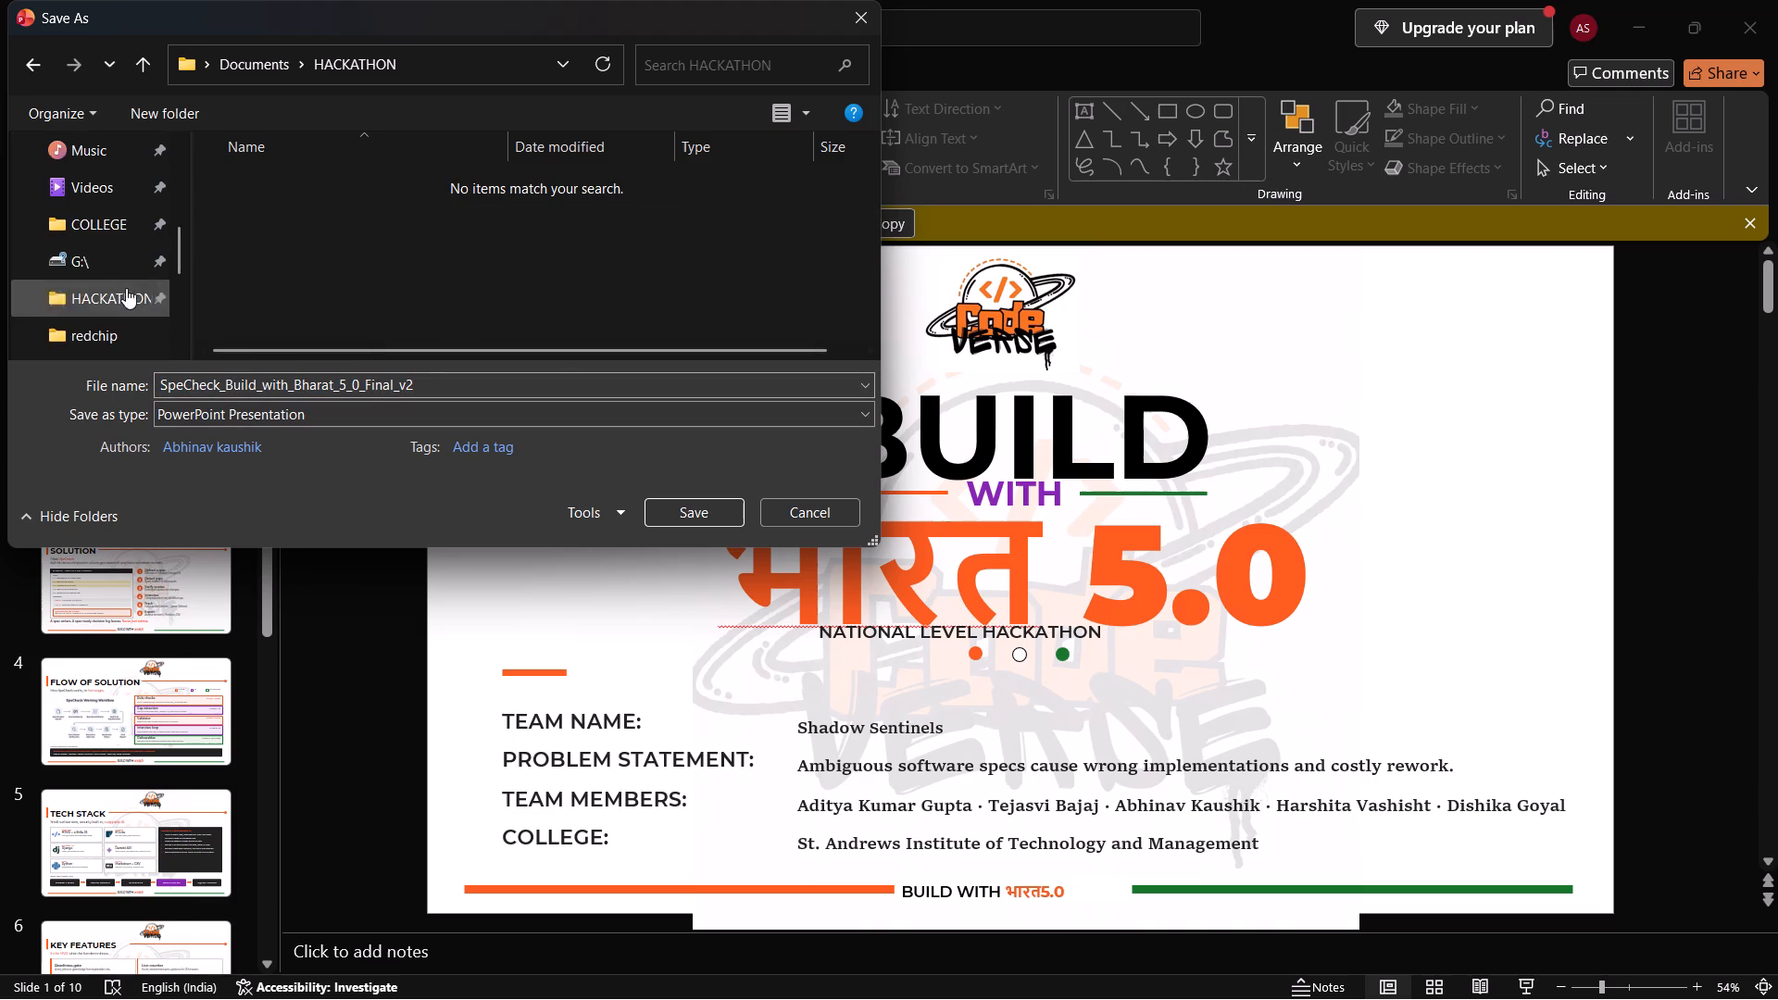
scroll(126, 288, "down", 1)
double_click(109, 184)
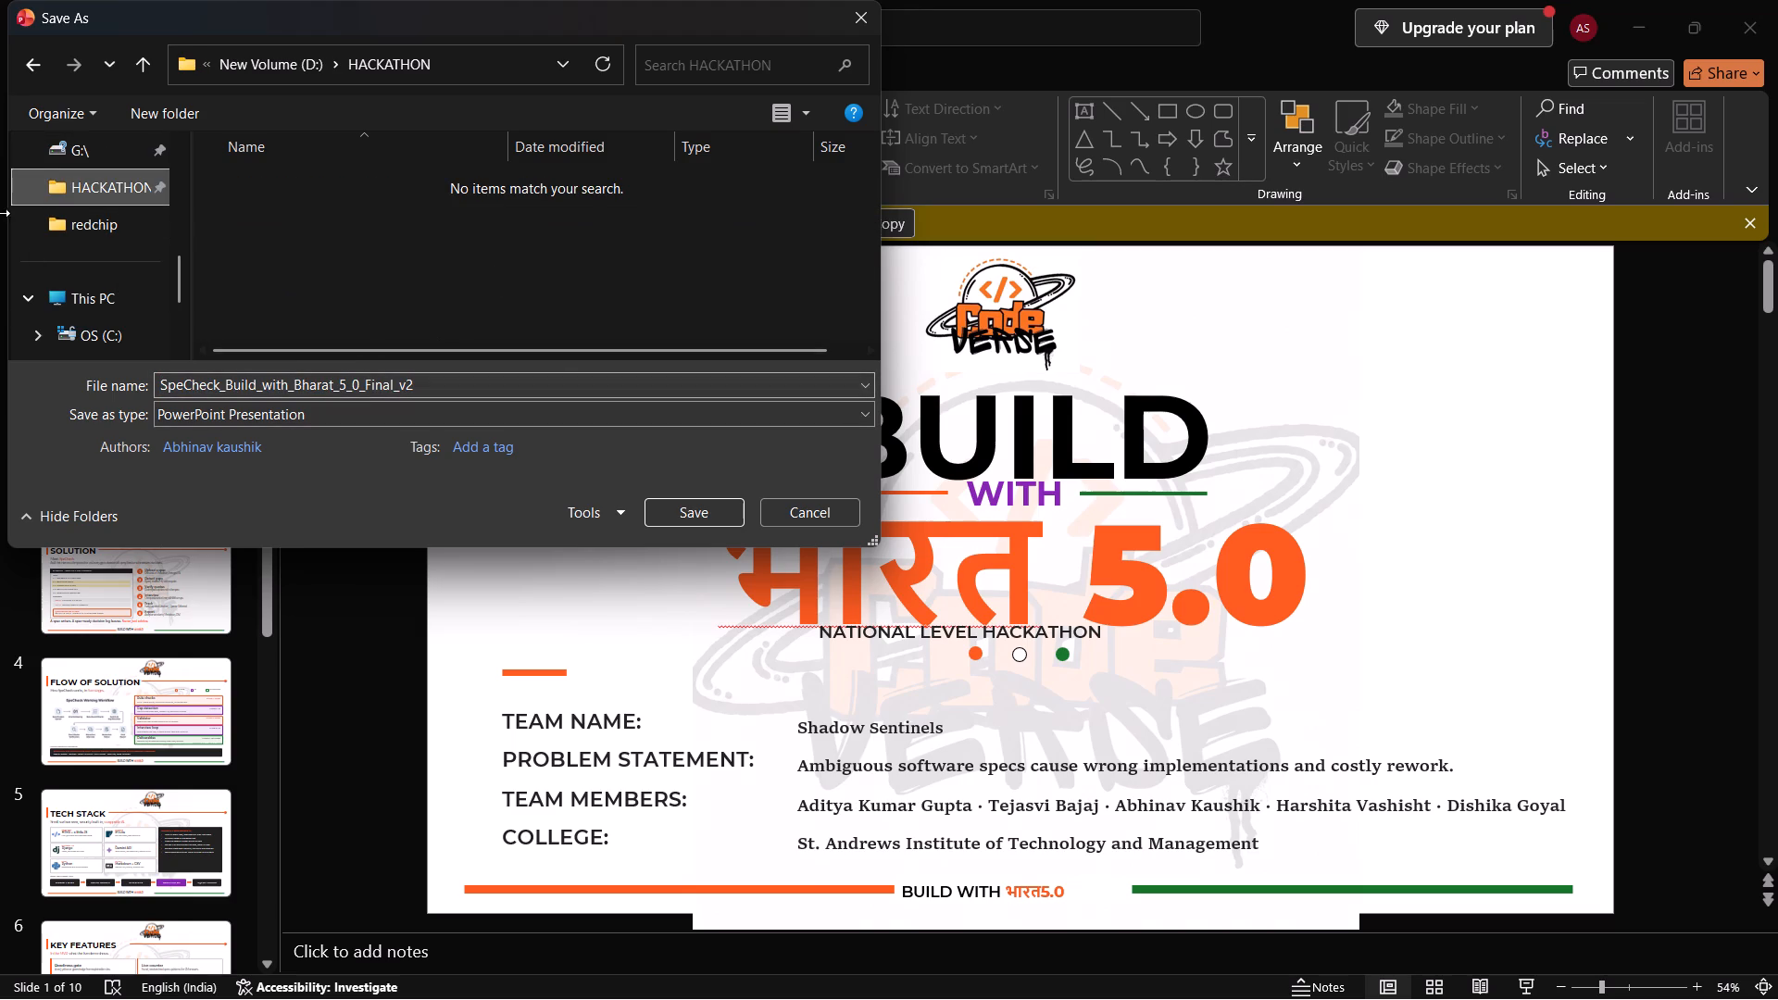
left_click(82, 176)
left_click(39, 180)
left_click(683, 519)
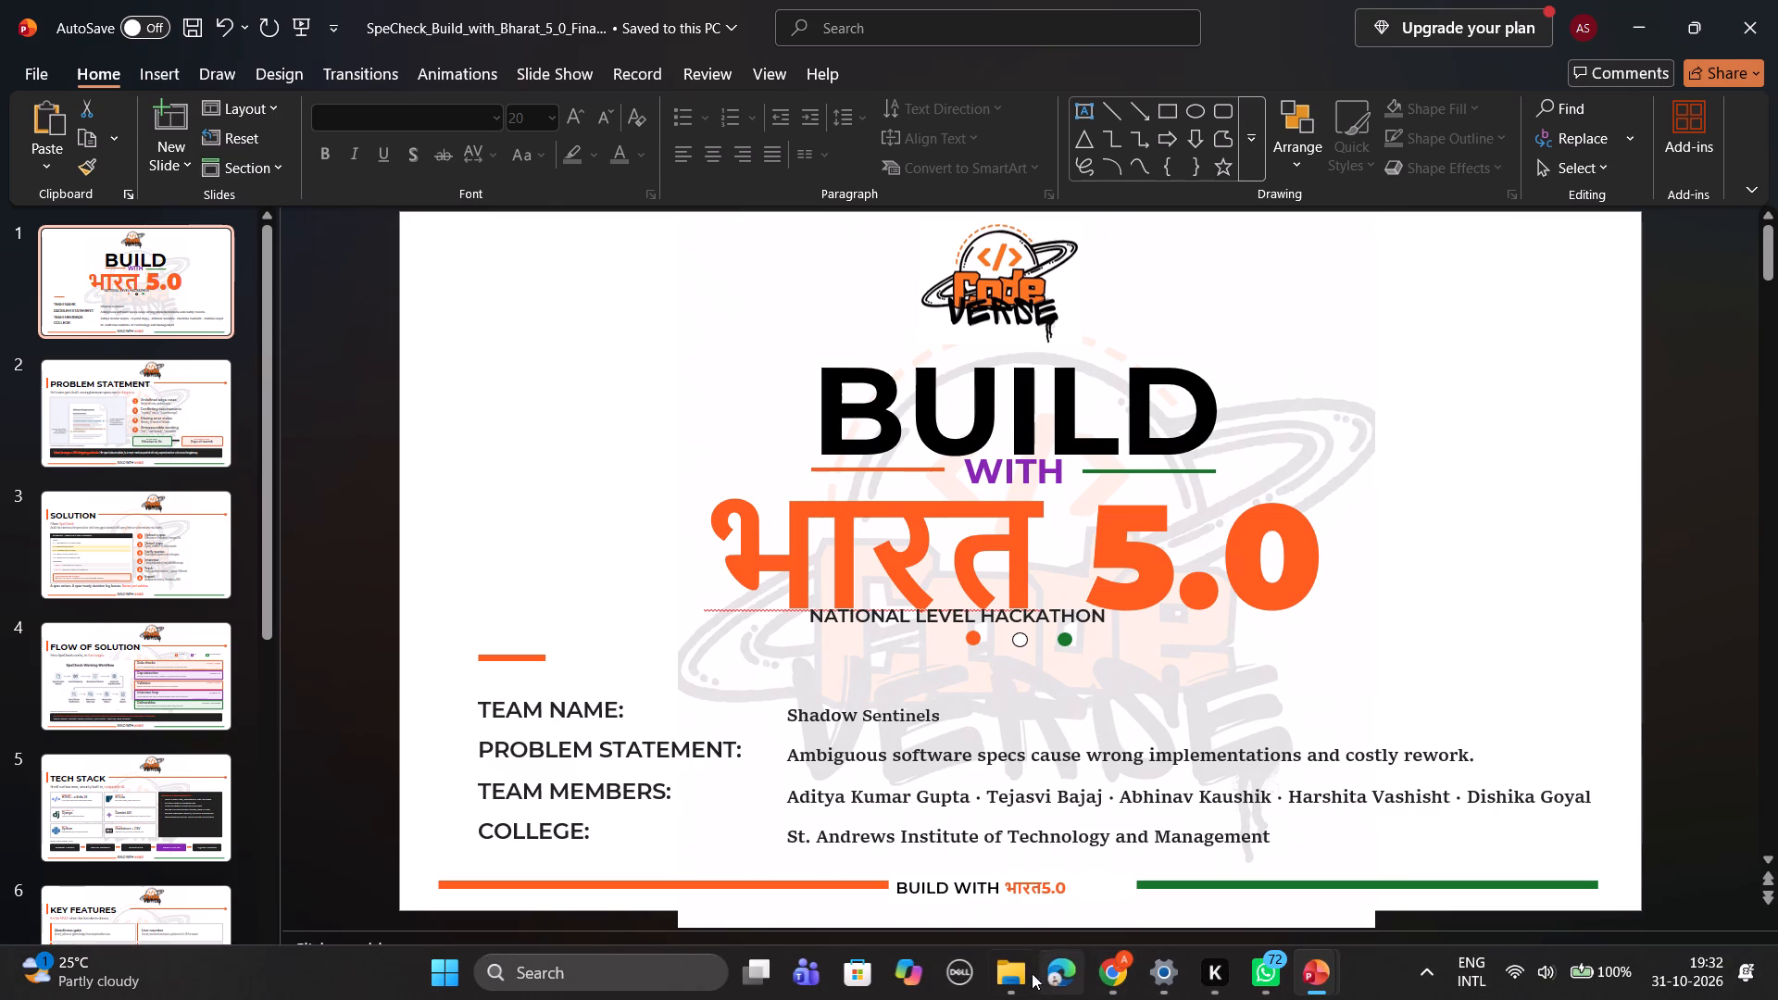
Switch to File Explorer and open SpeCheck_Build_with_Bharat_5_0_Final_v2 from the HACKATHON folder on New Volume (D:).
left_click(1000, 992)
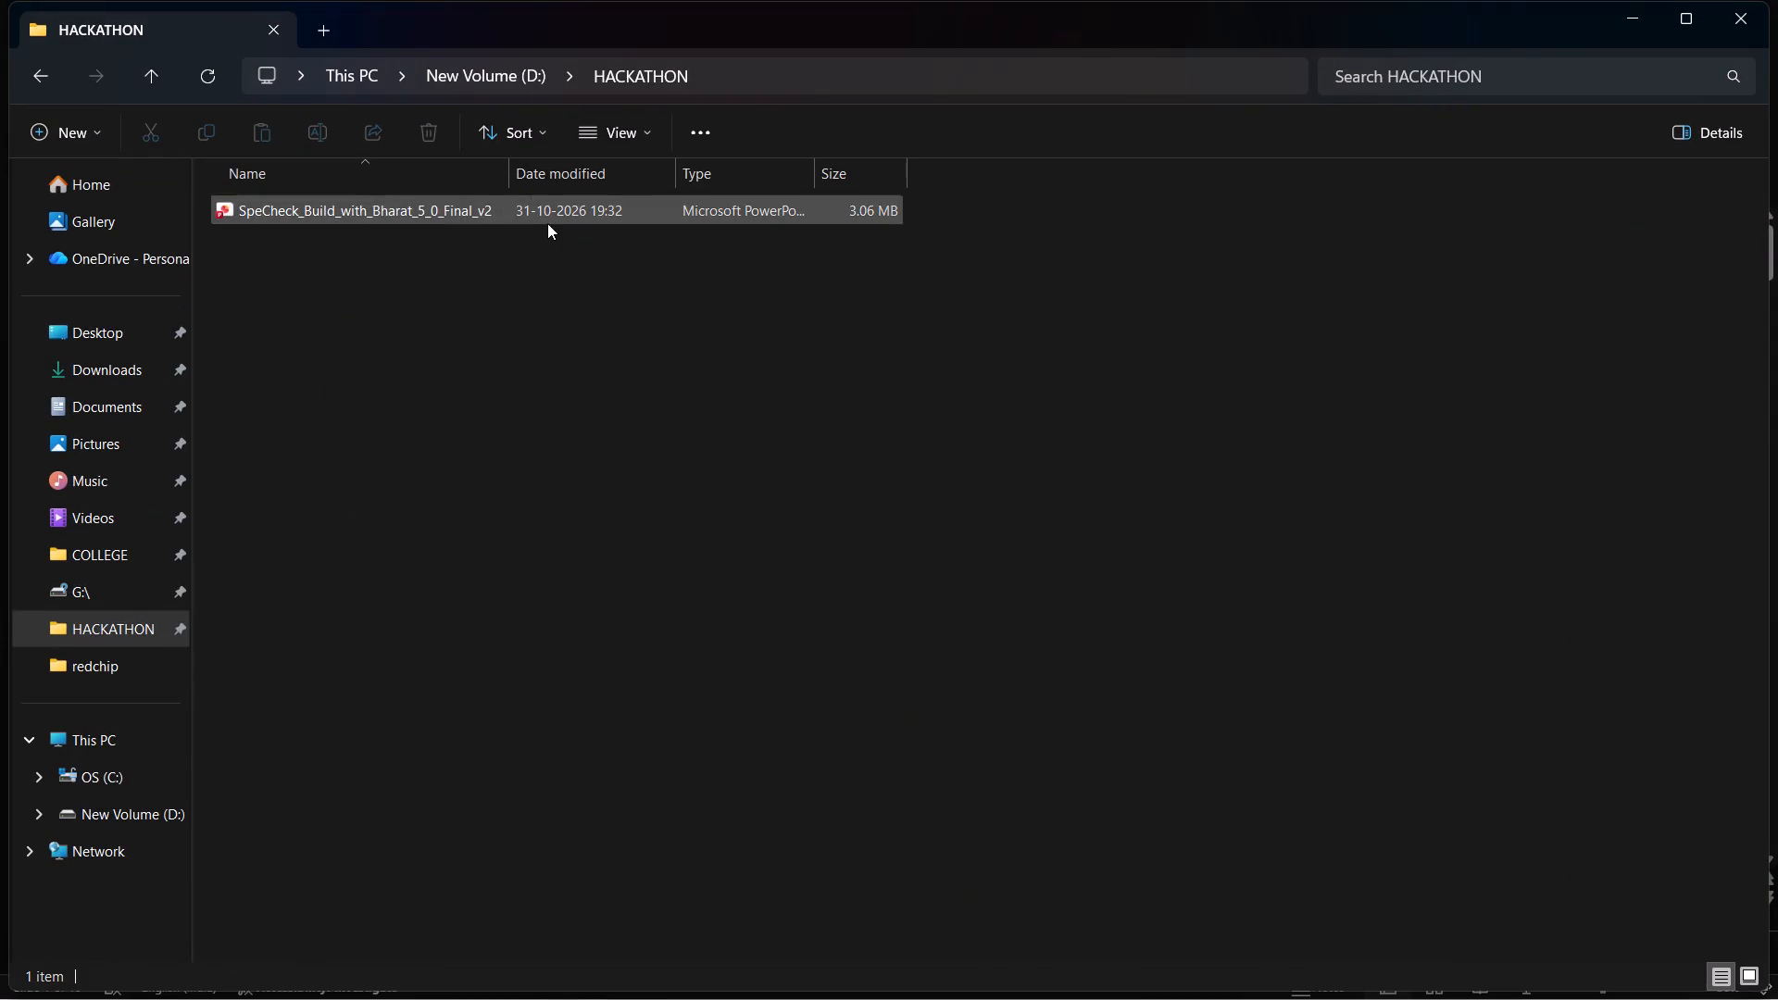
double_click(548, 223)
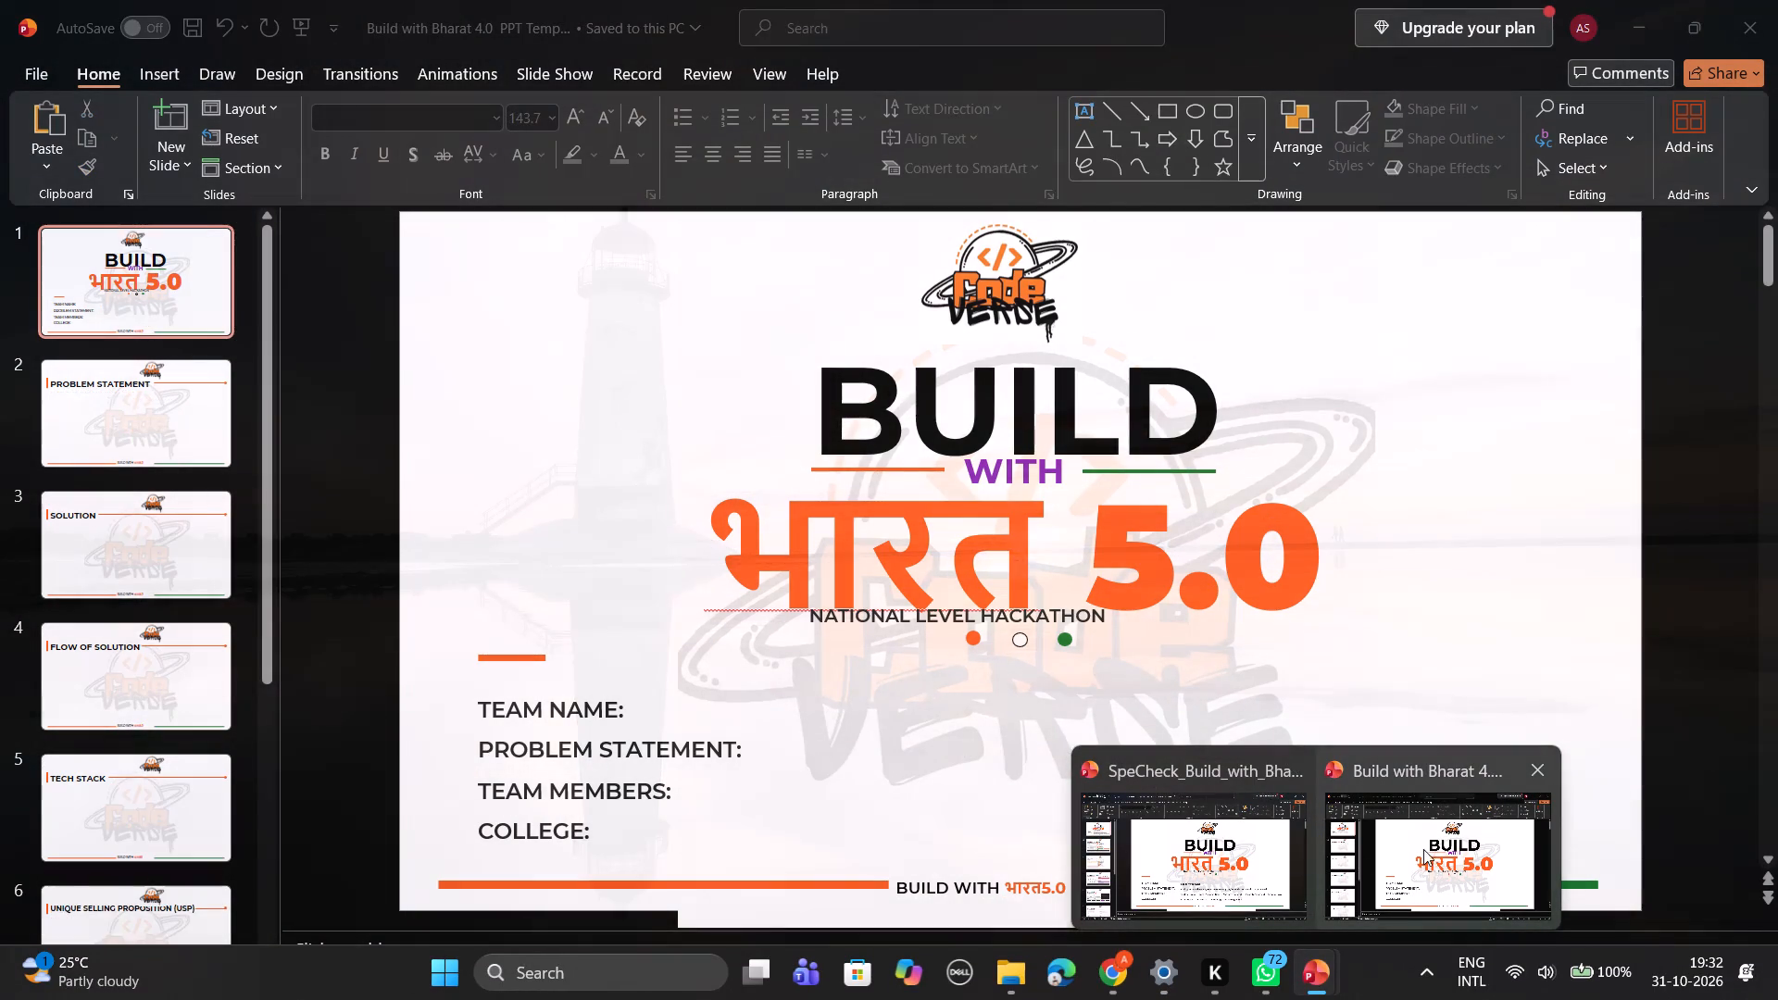
Close both open PowerPoint windows, the Build with Bharat 4.0 PPT template and the SpeCheck presentation.
left_click(1539, 778)
left_click(1411, 781)
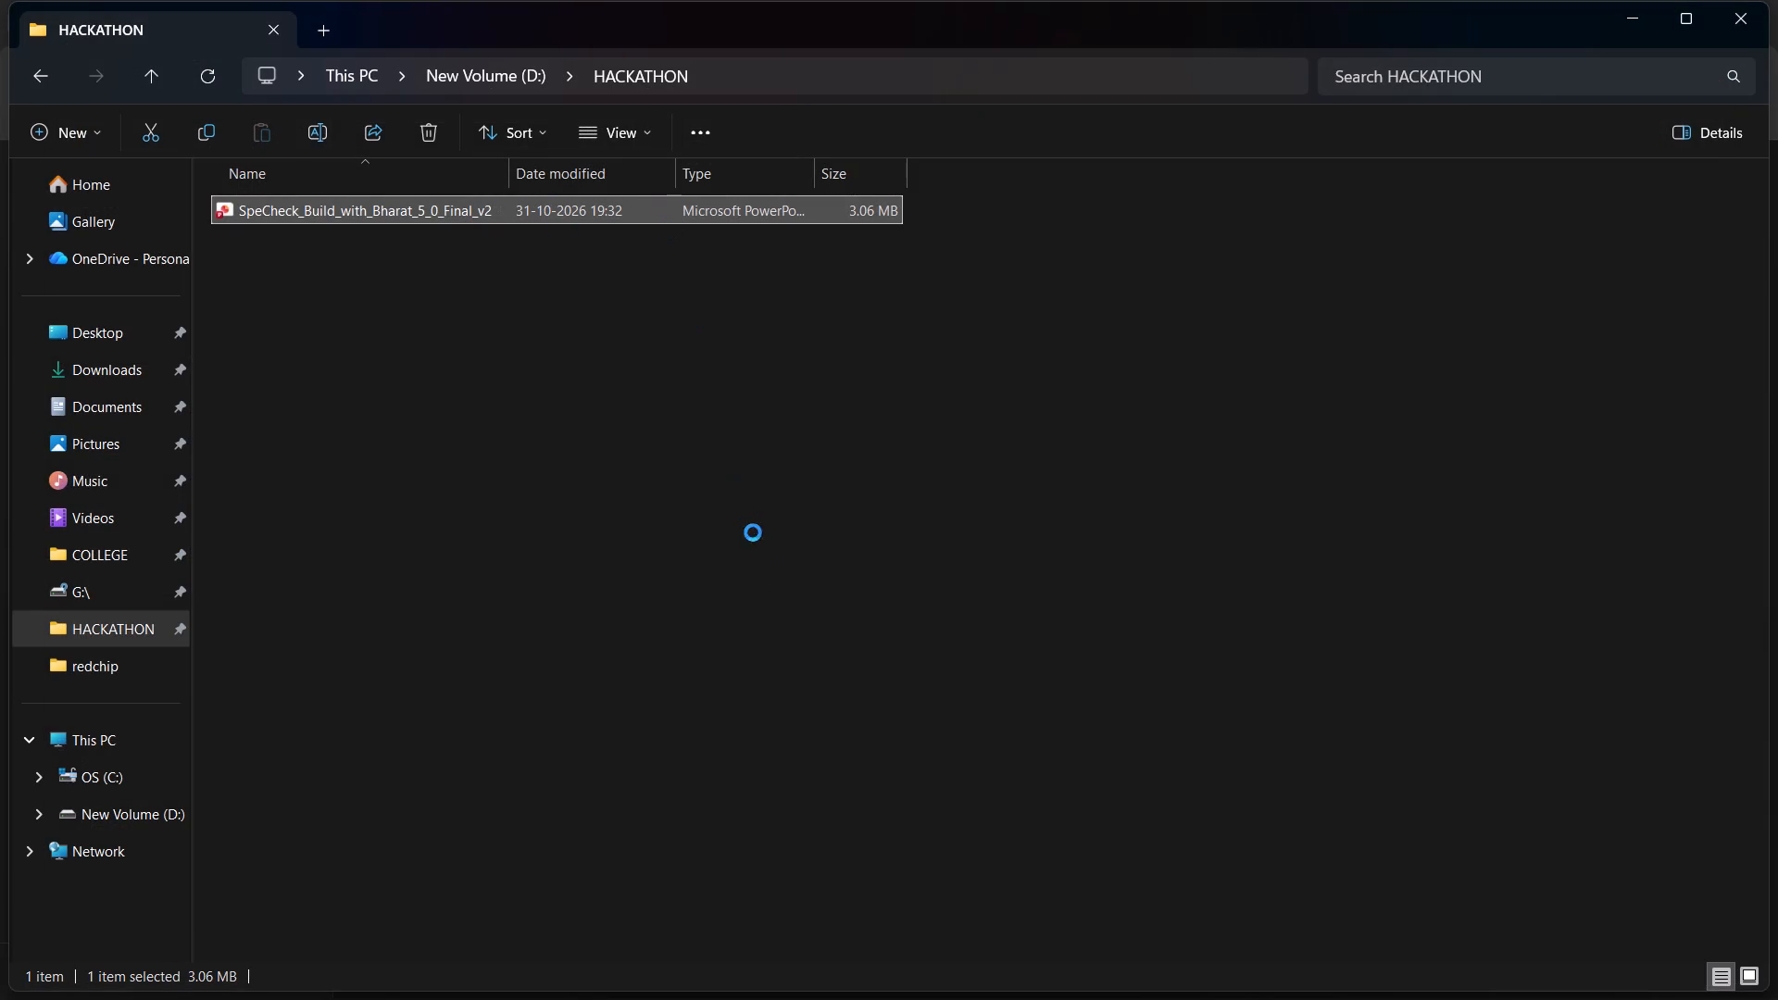
Open SpeCheck_Build_with_Bharat_5_0_Final_v2 from the HACKATHON folder in File Explorer.
double_click(645, 204)
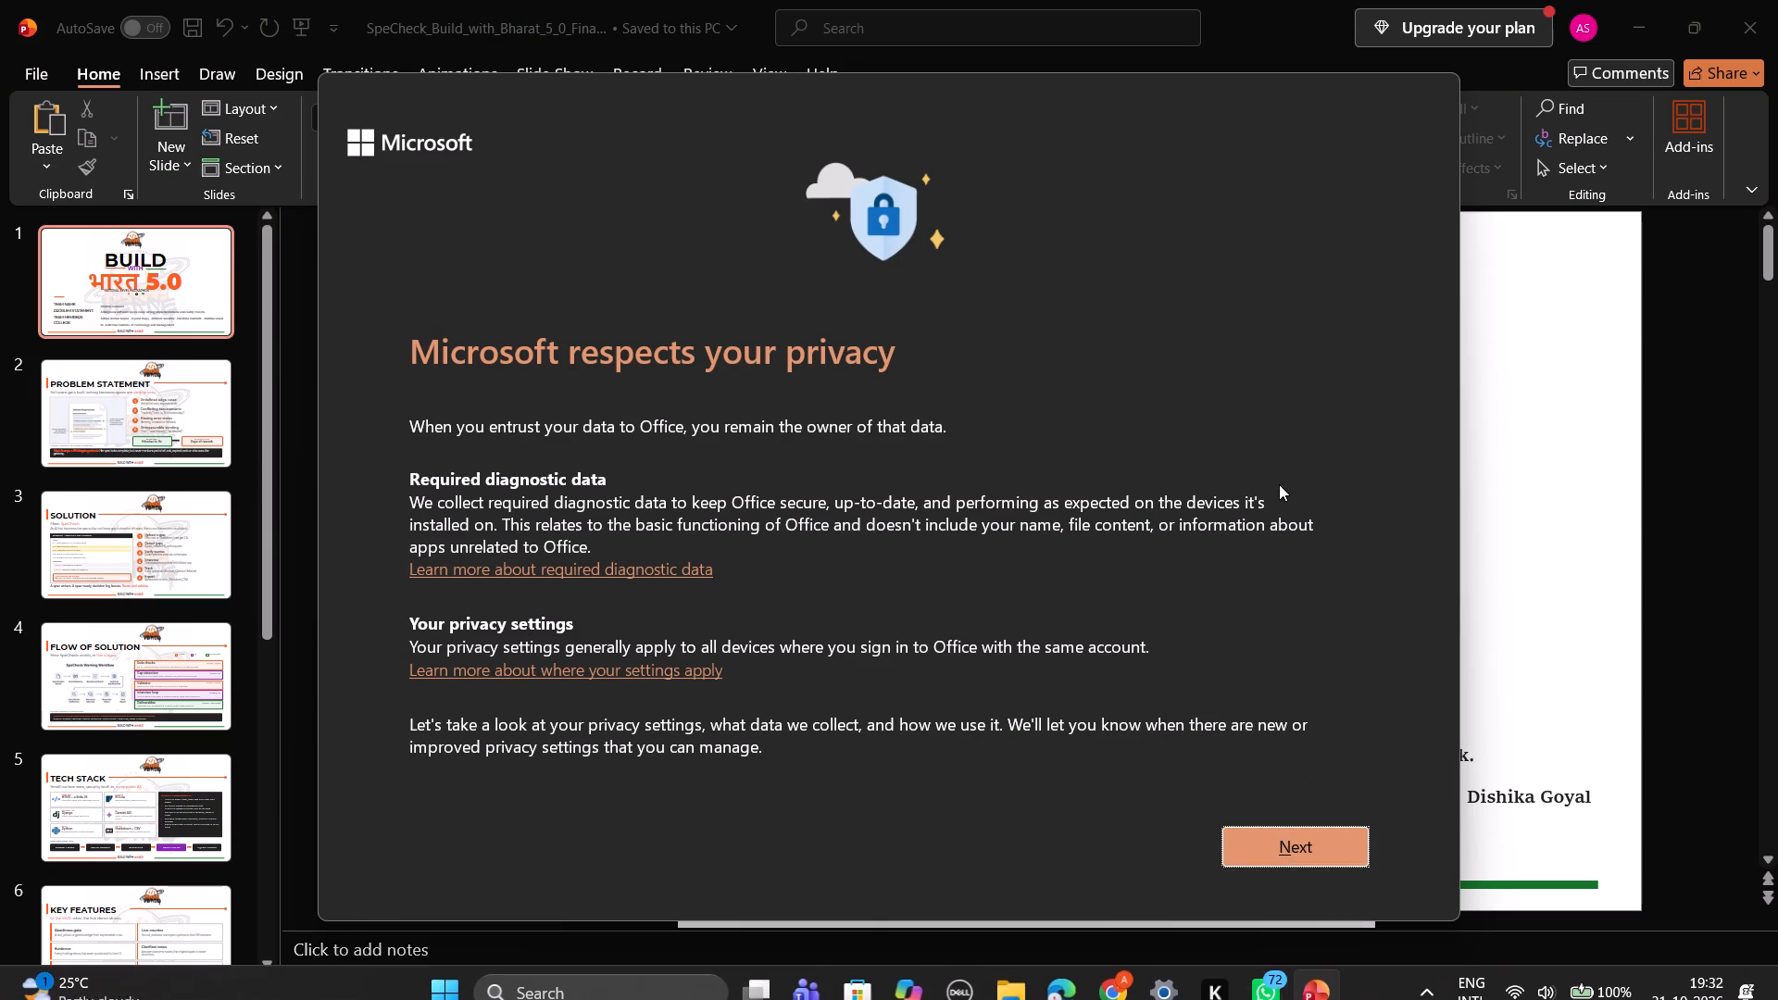
Complete the Microsoft privacy setup, declining to send optional data and to personalize offers and discounts.
left_click(1336, 845)
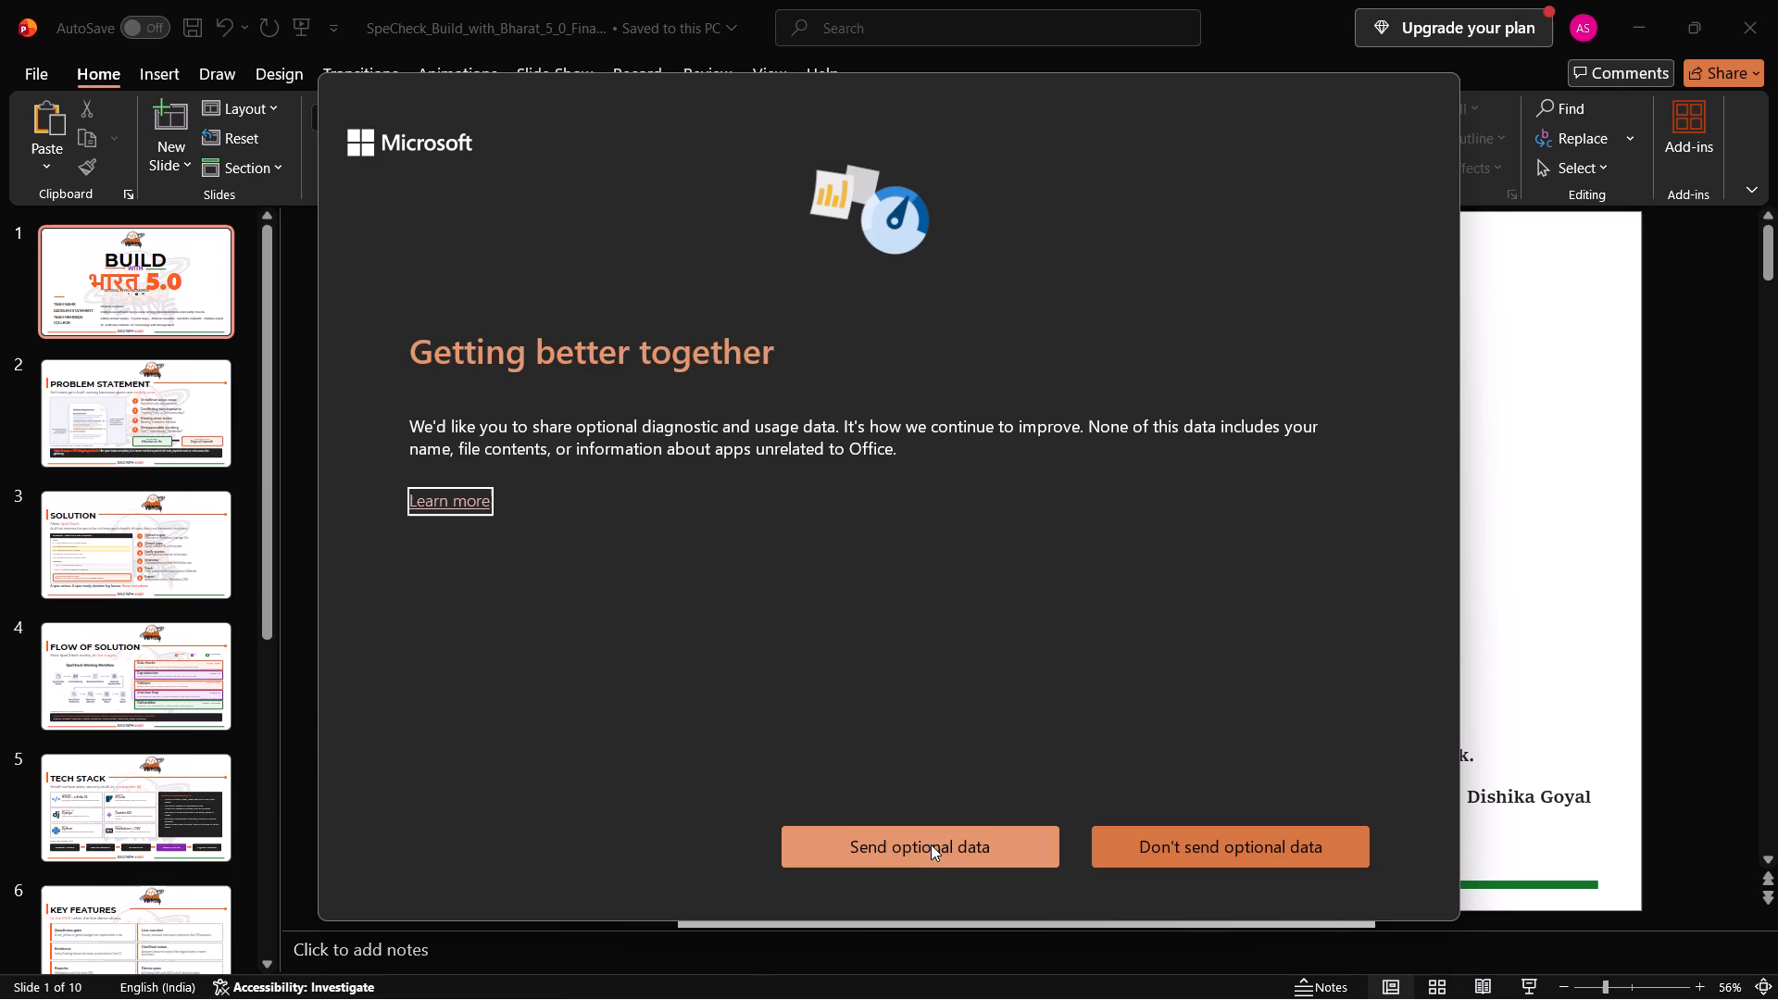
left_click(1219, 847)
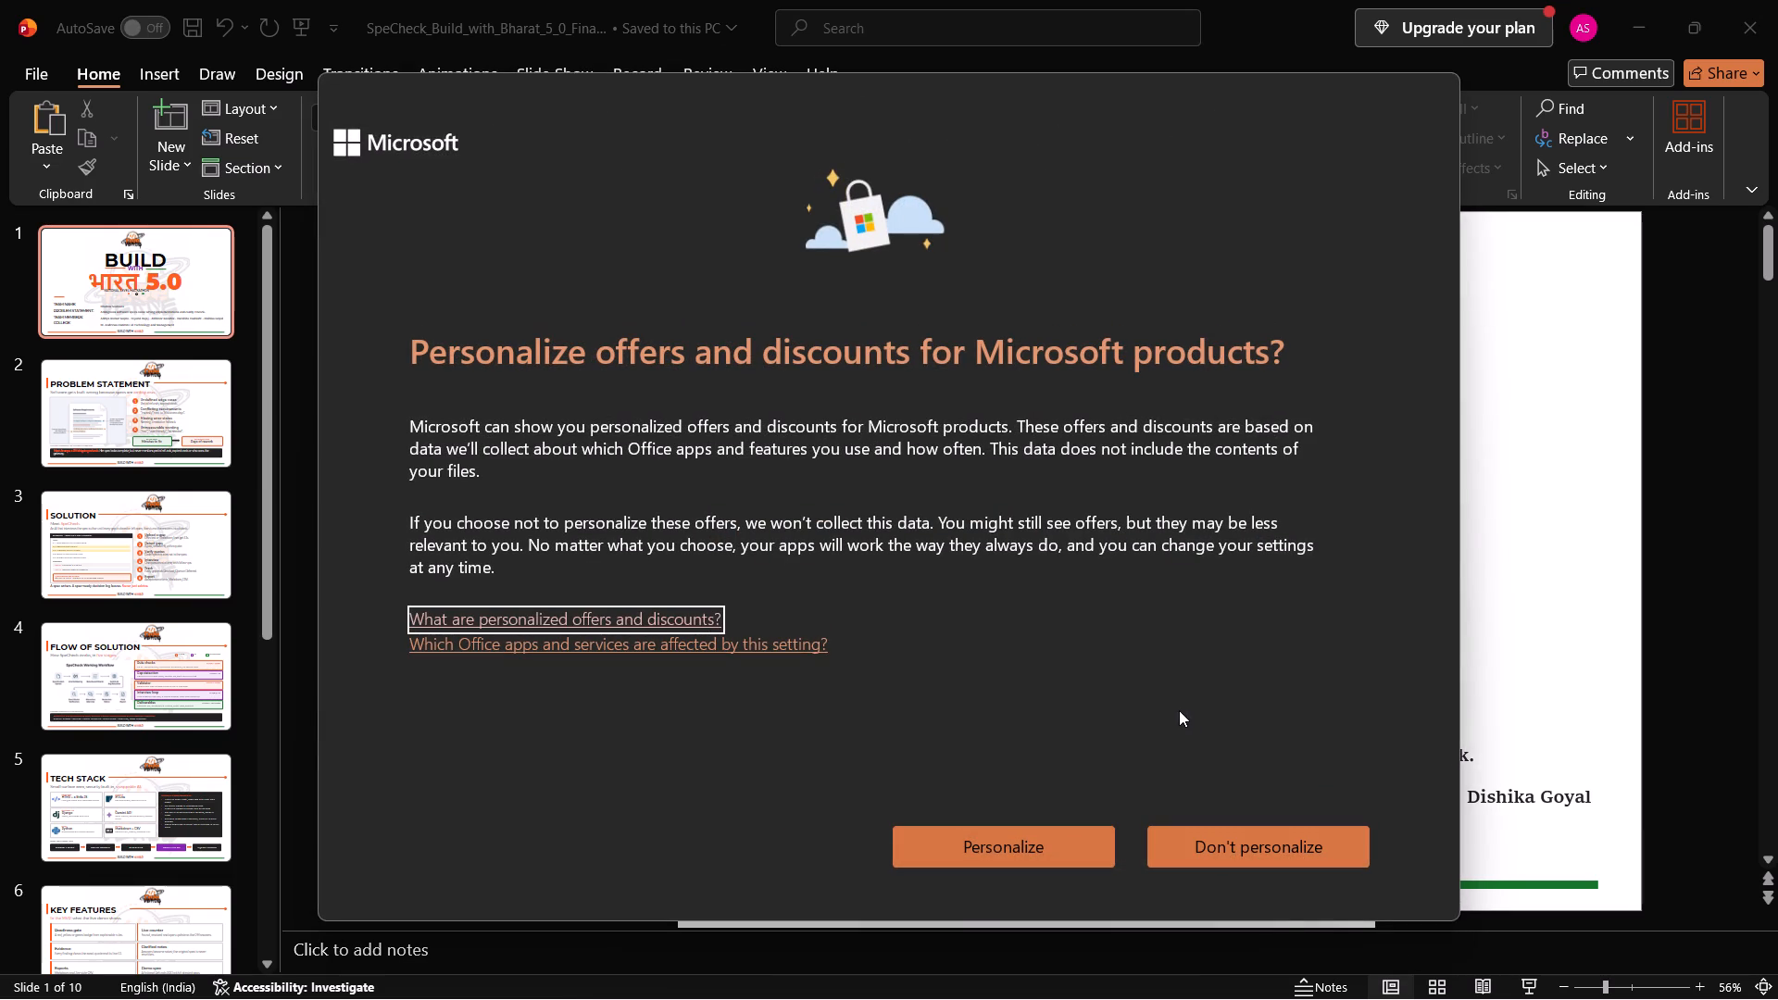
left_click(1245, 853)
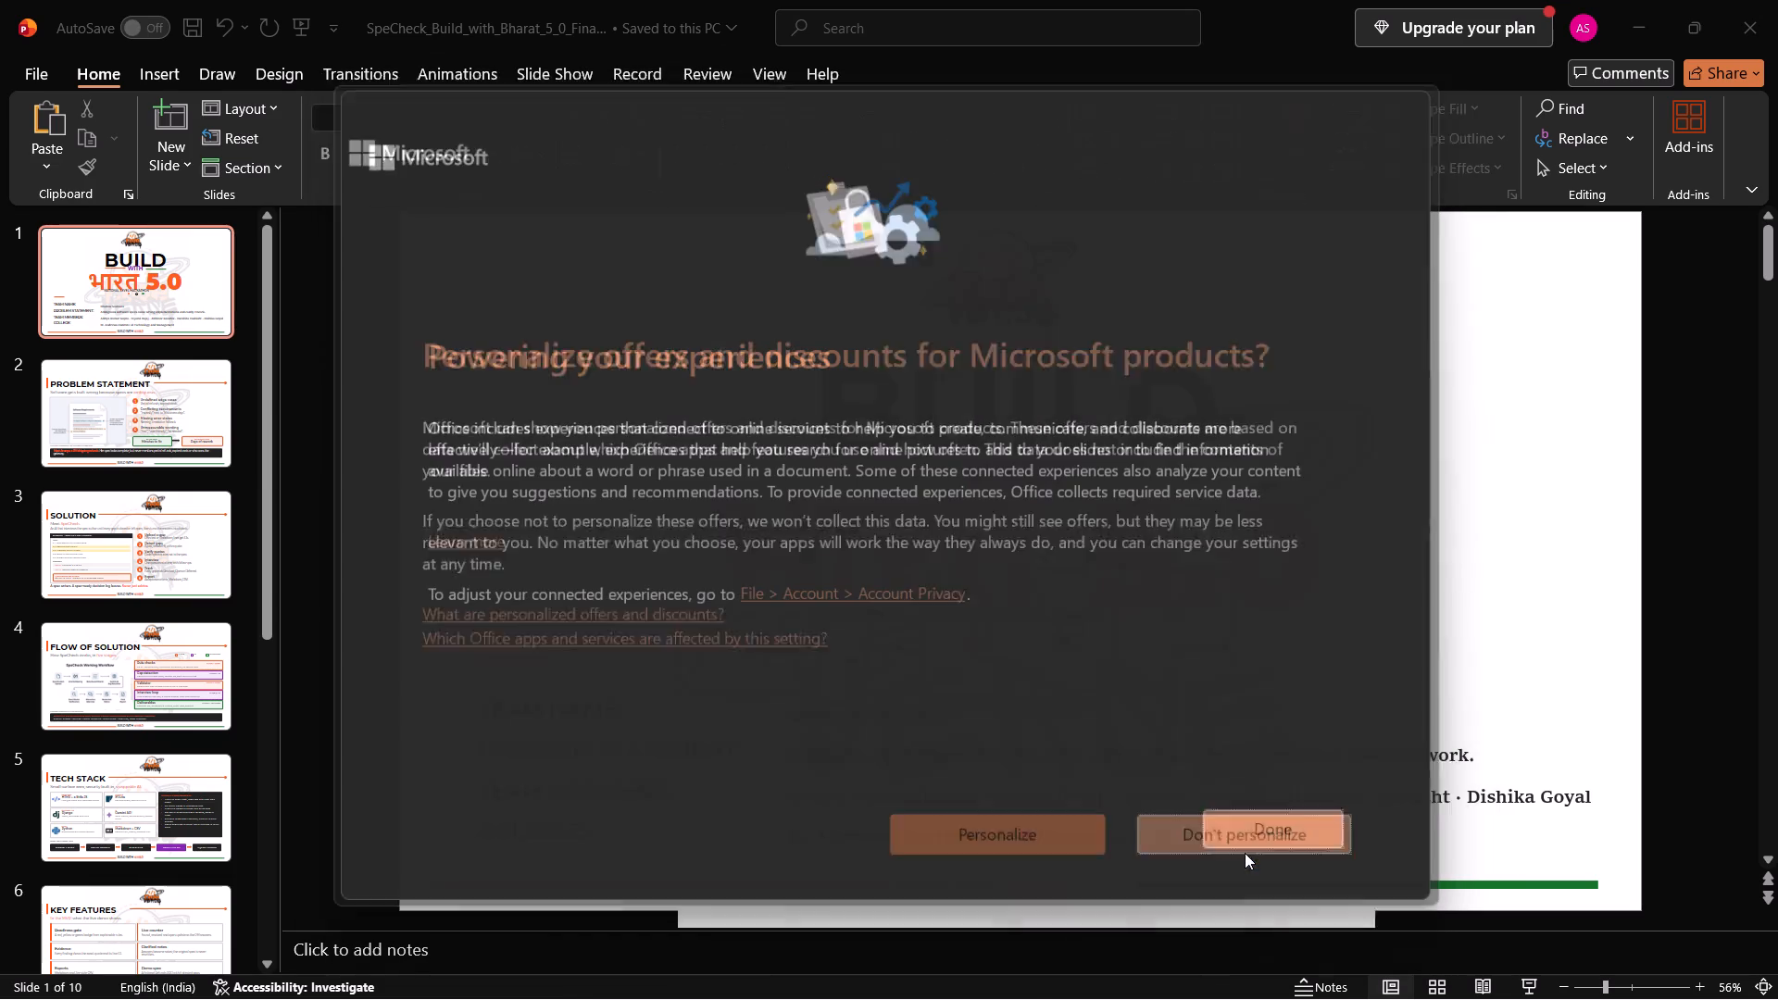
left_click(1253, 845)
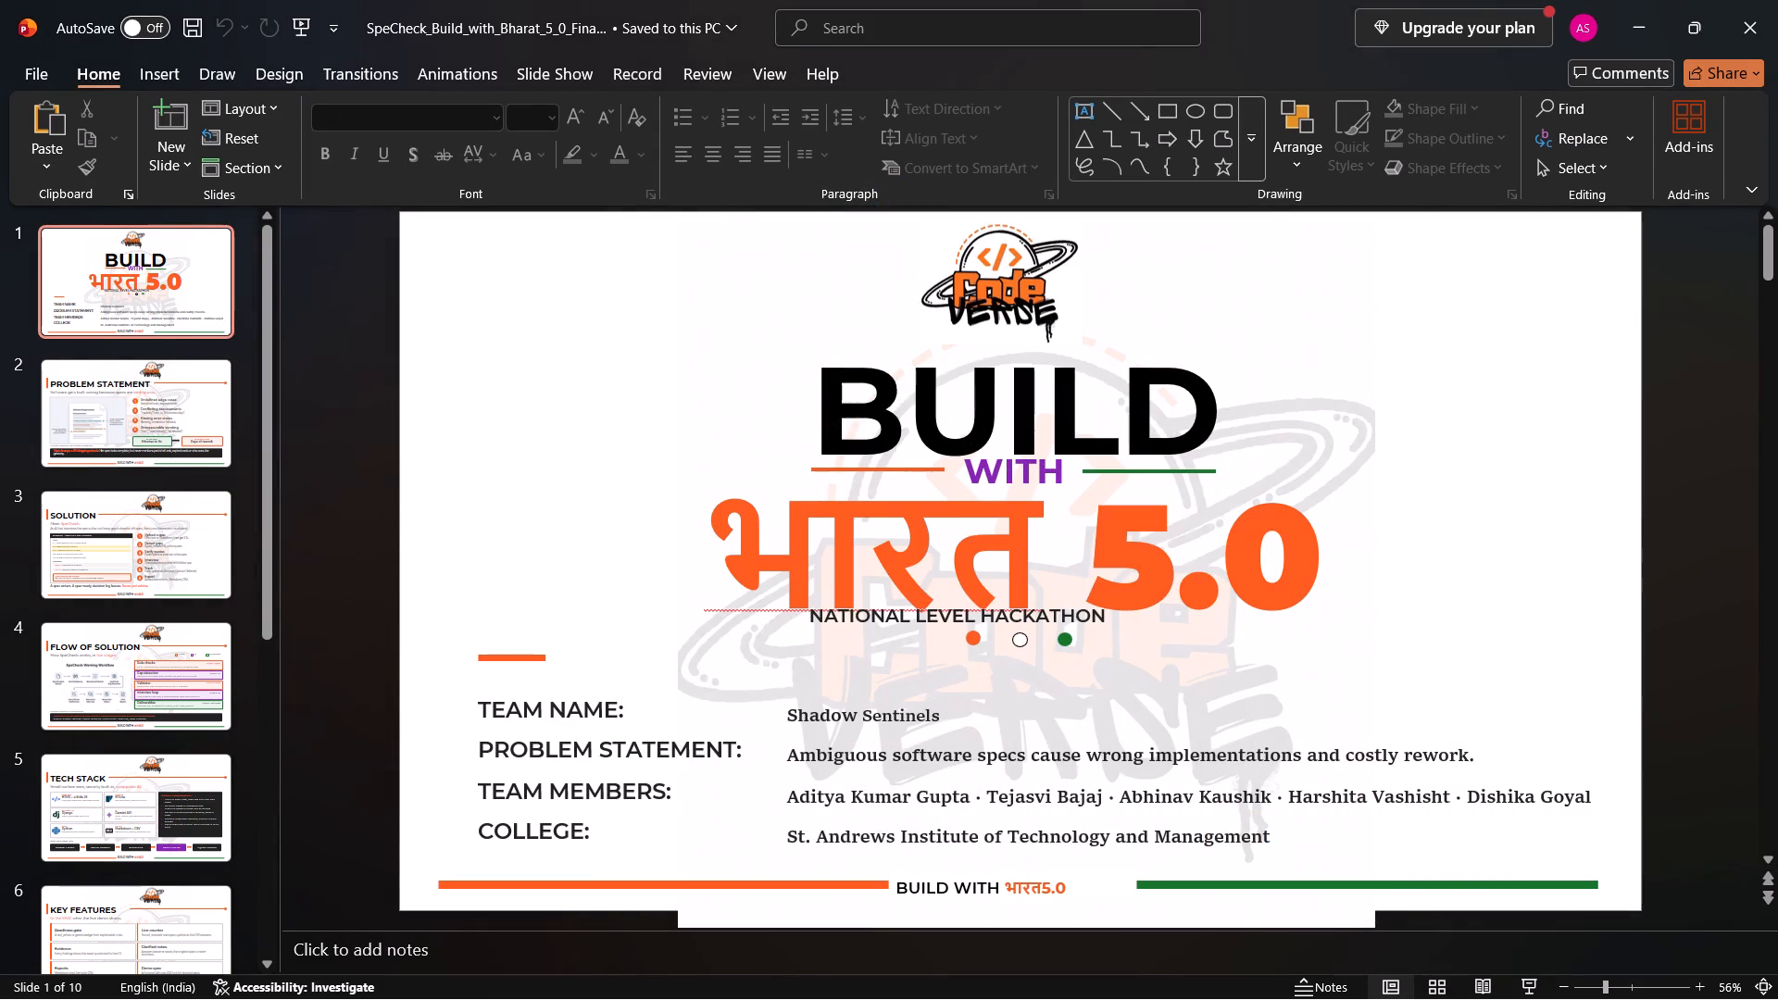
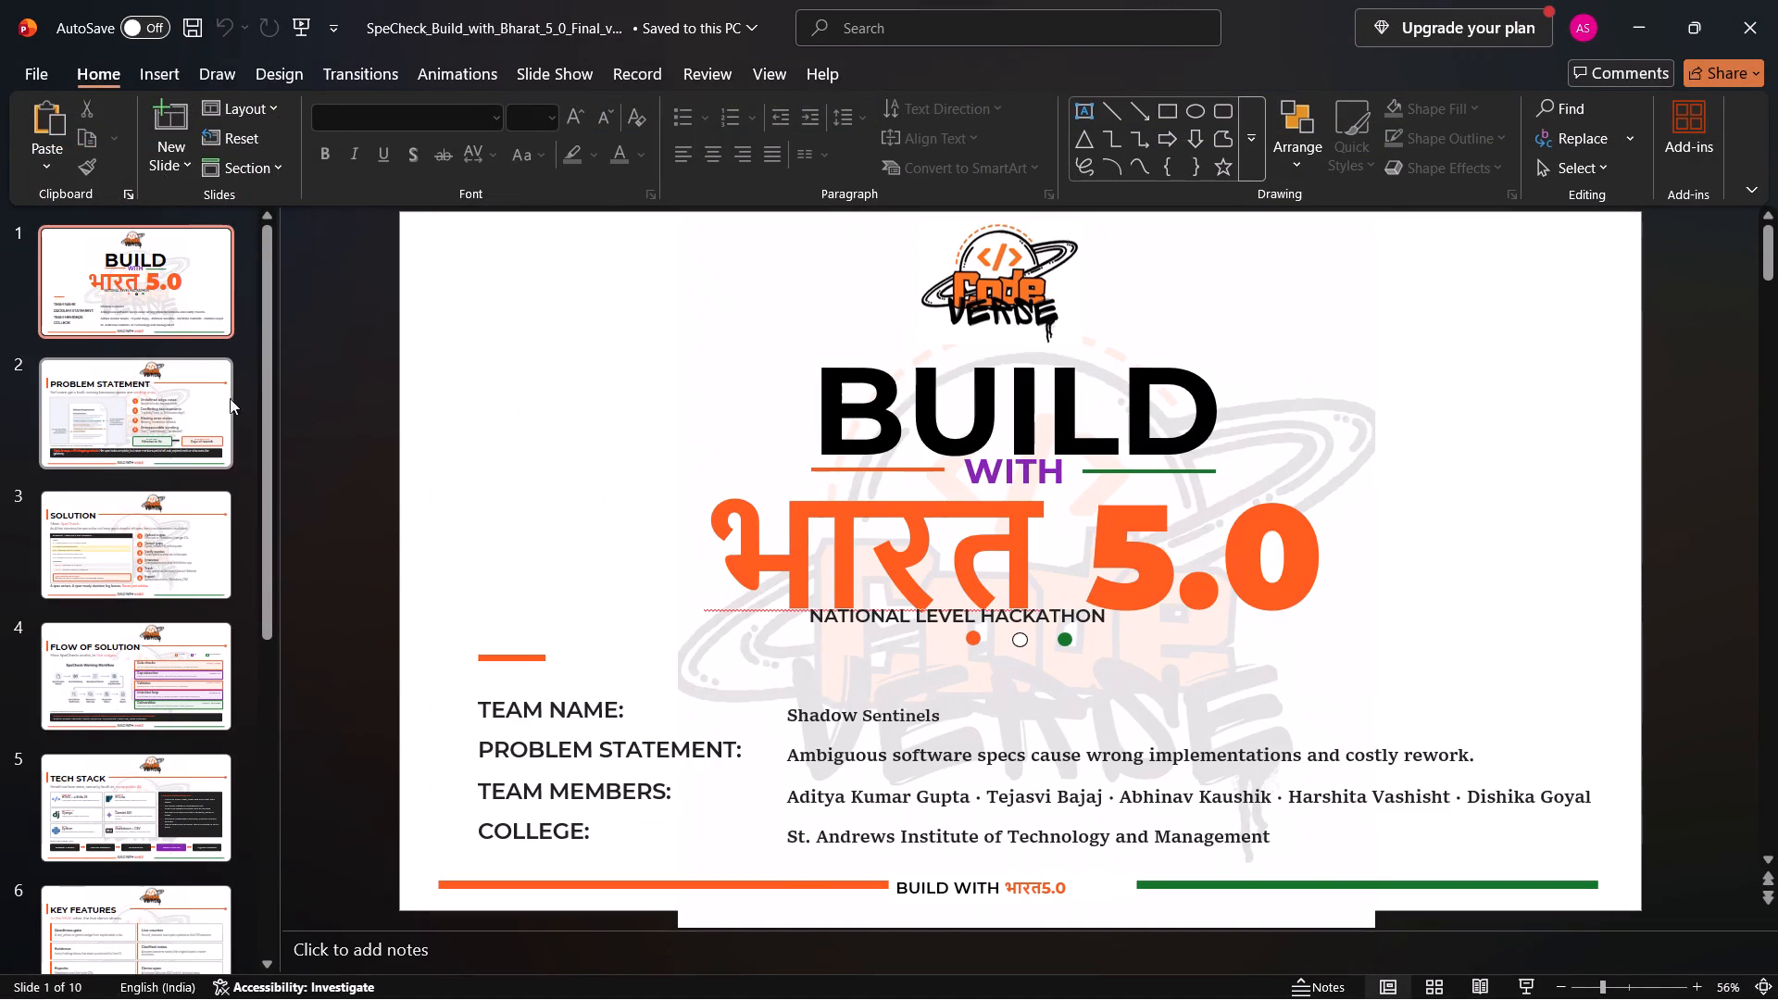
Review the reopened presentation's slides from Problem Statement through Key Features, examining each slide's content and layout.
left_click(157, 427)
left_click(188, 518)
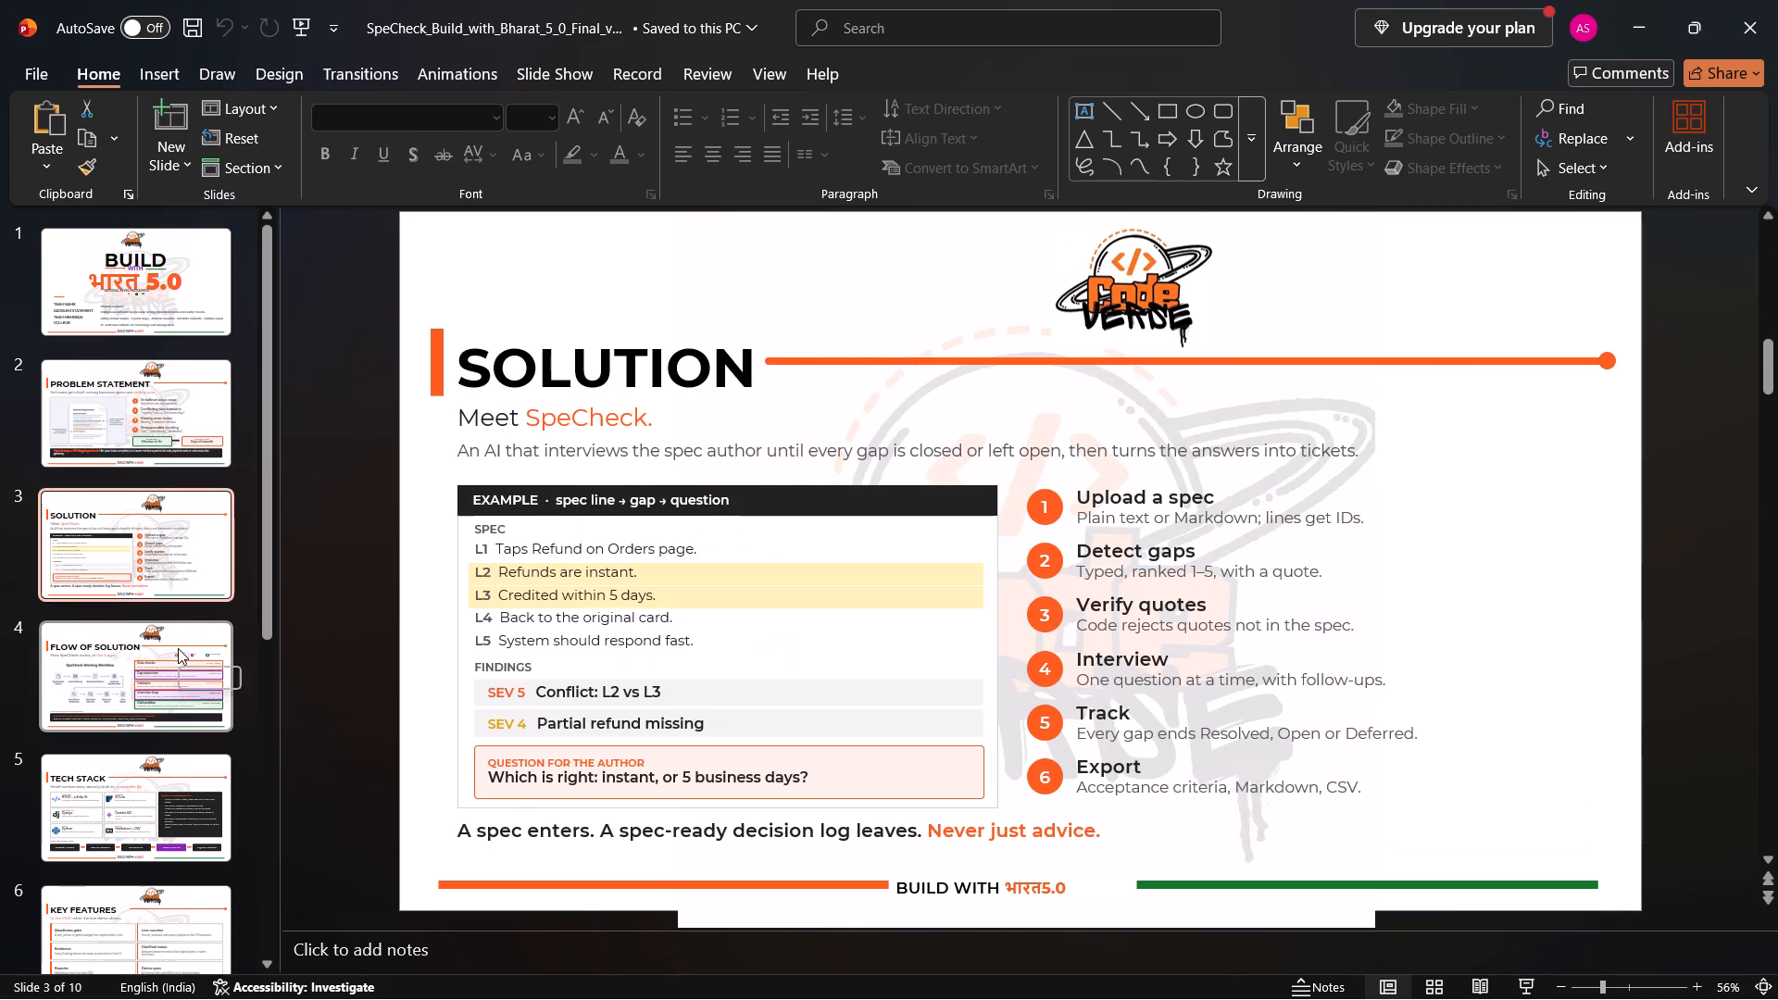
left_click(178, 648)
scroll(178, 648, "down", 1)
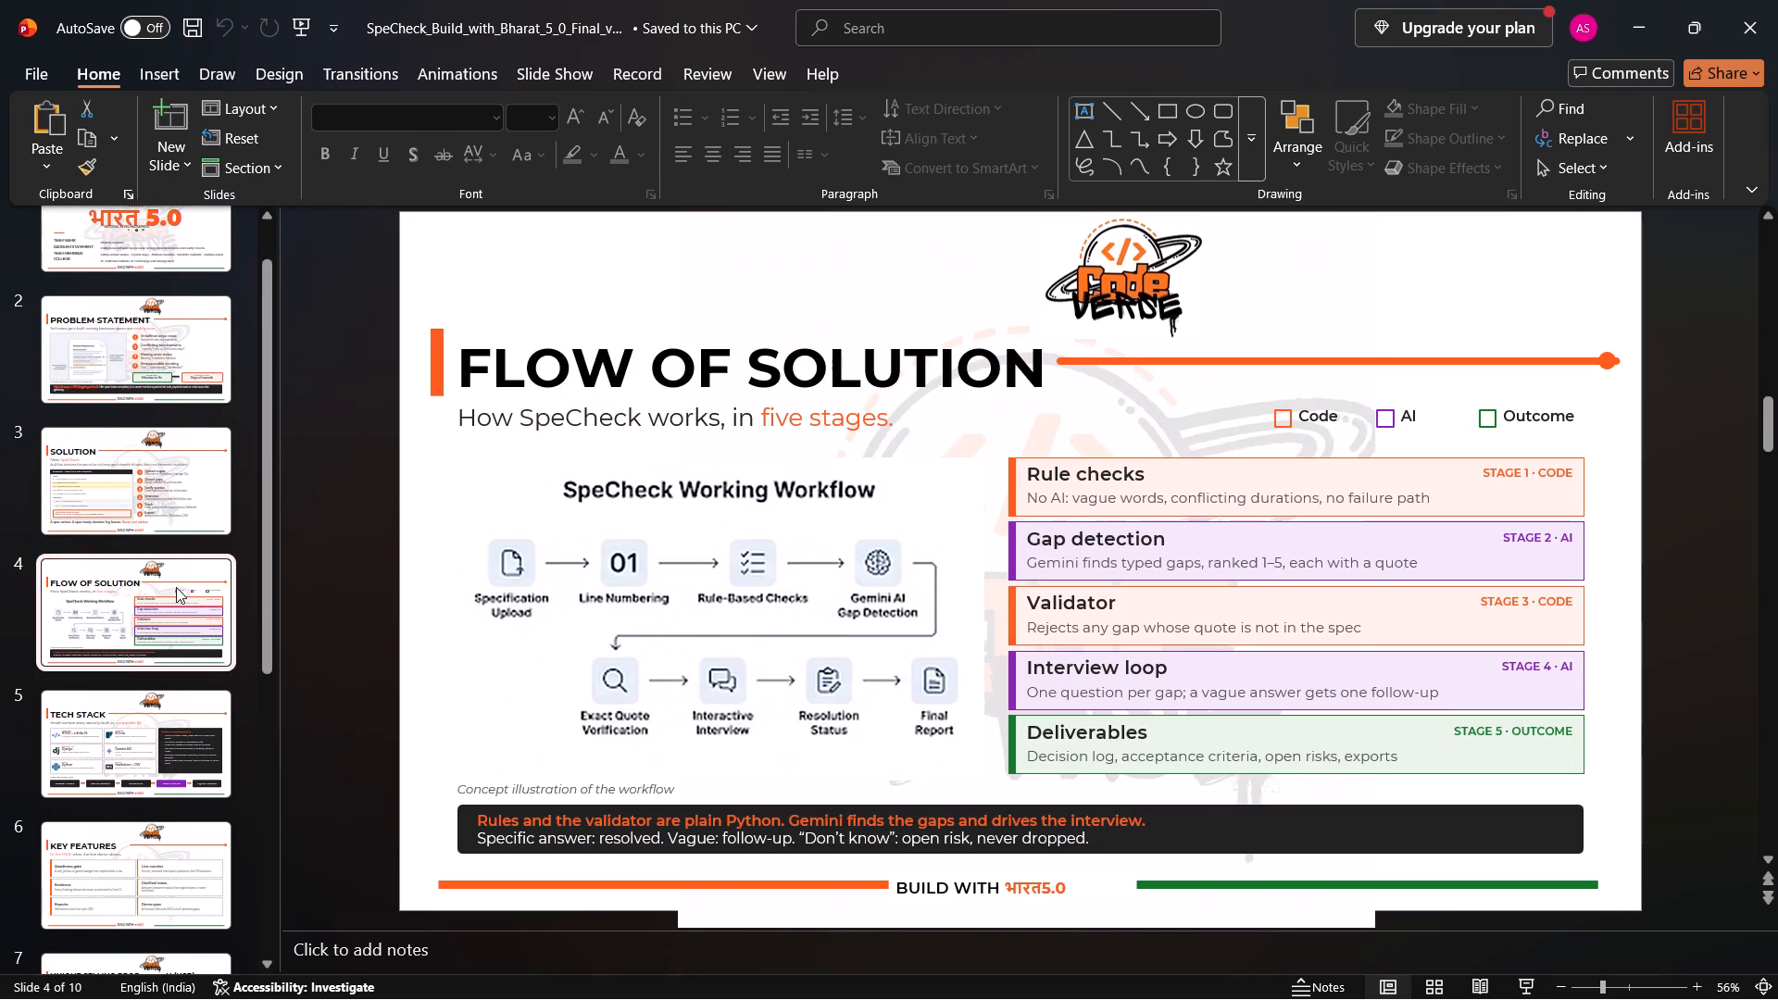
left_click(157, 714)
left_click(159, 598)
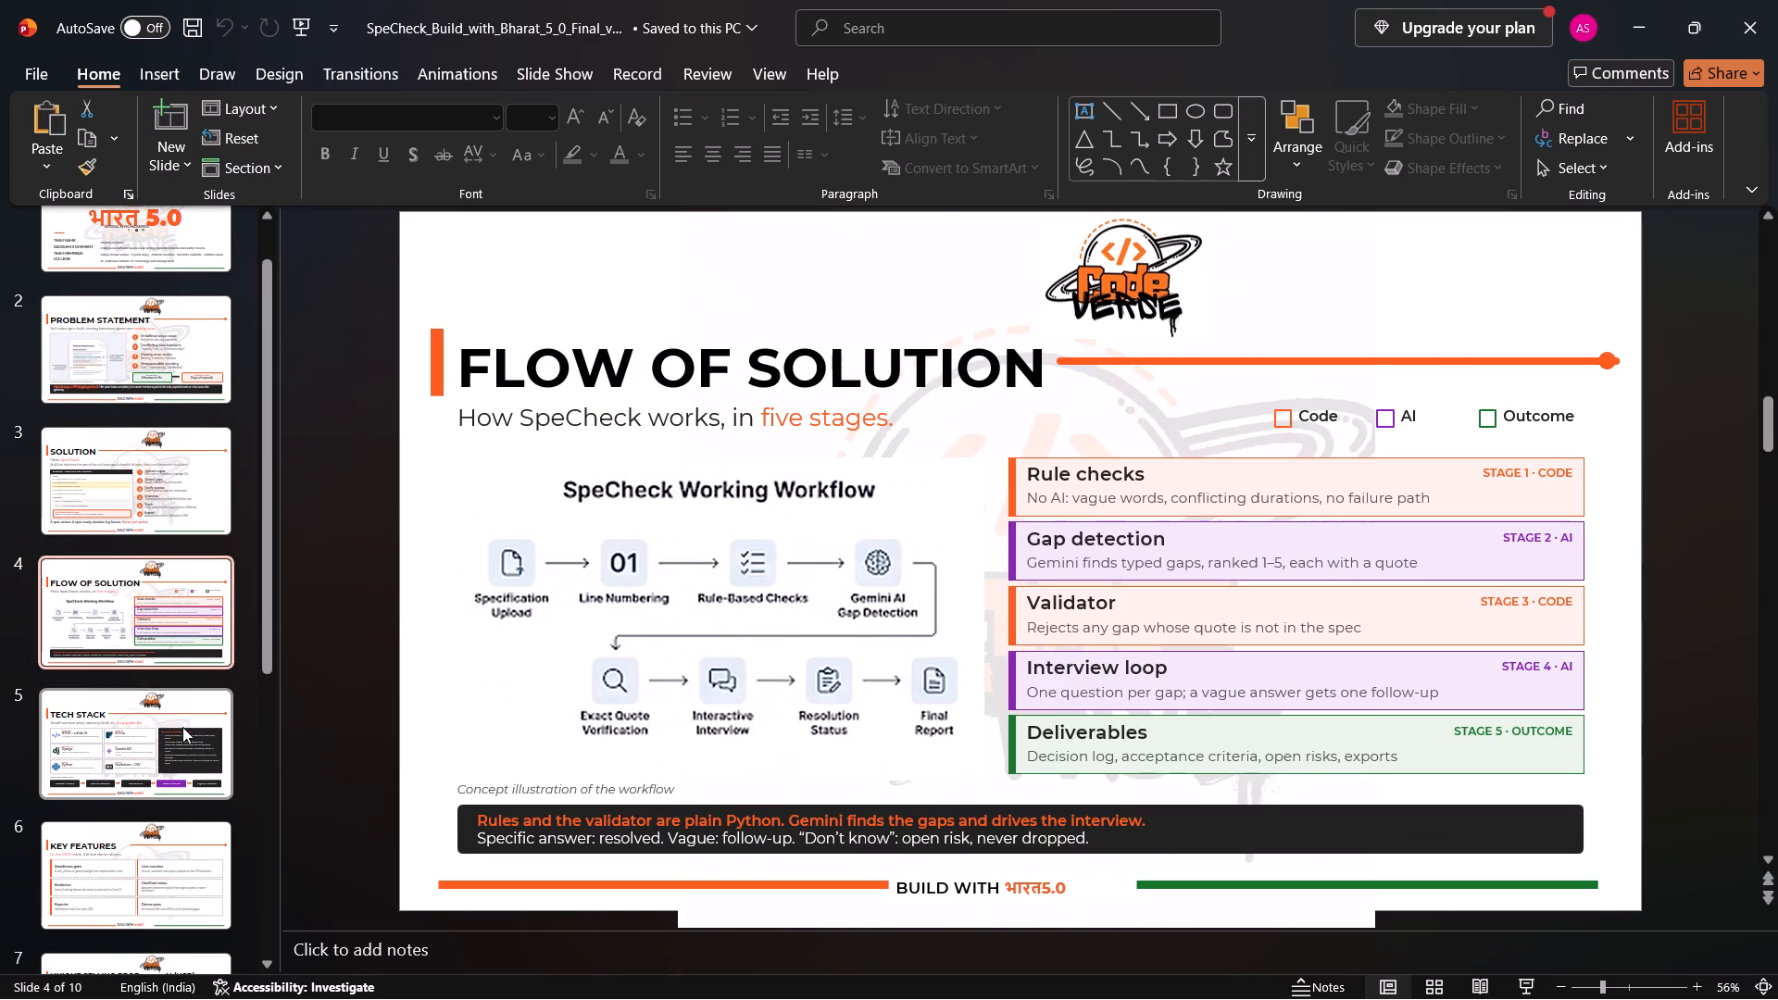
left_click(206, 852)
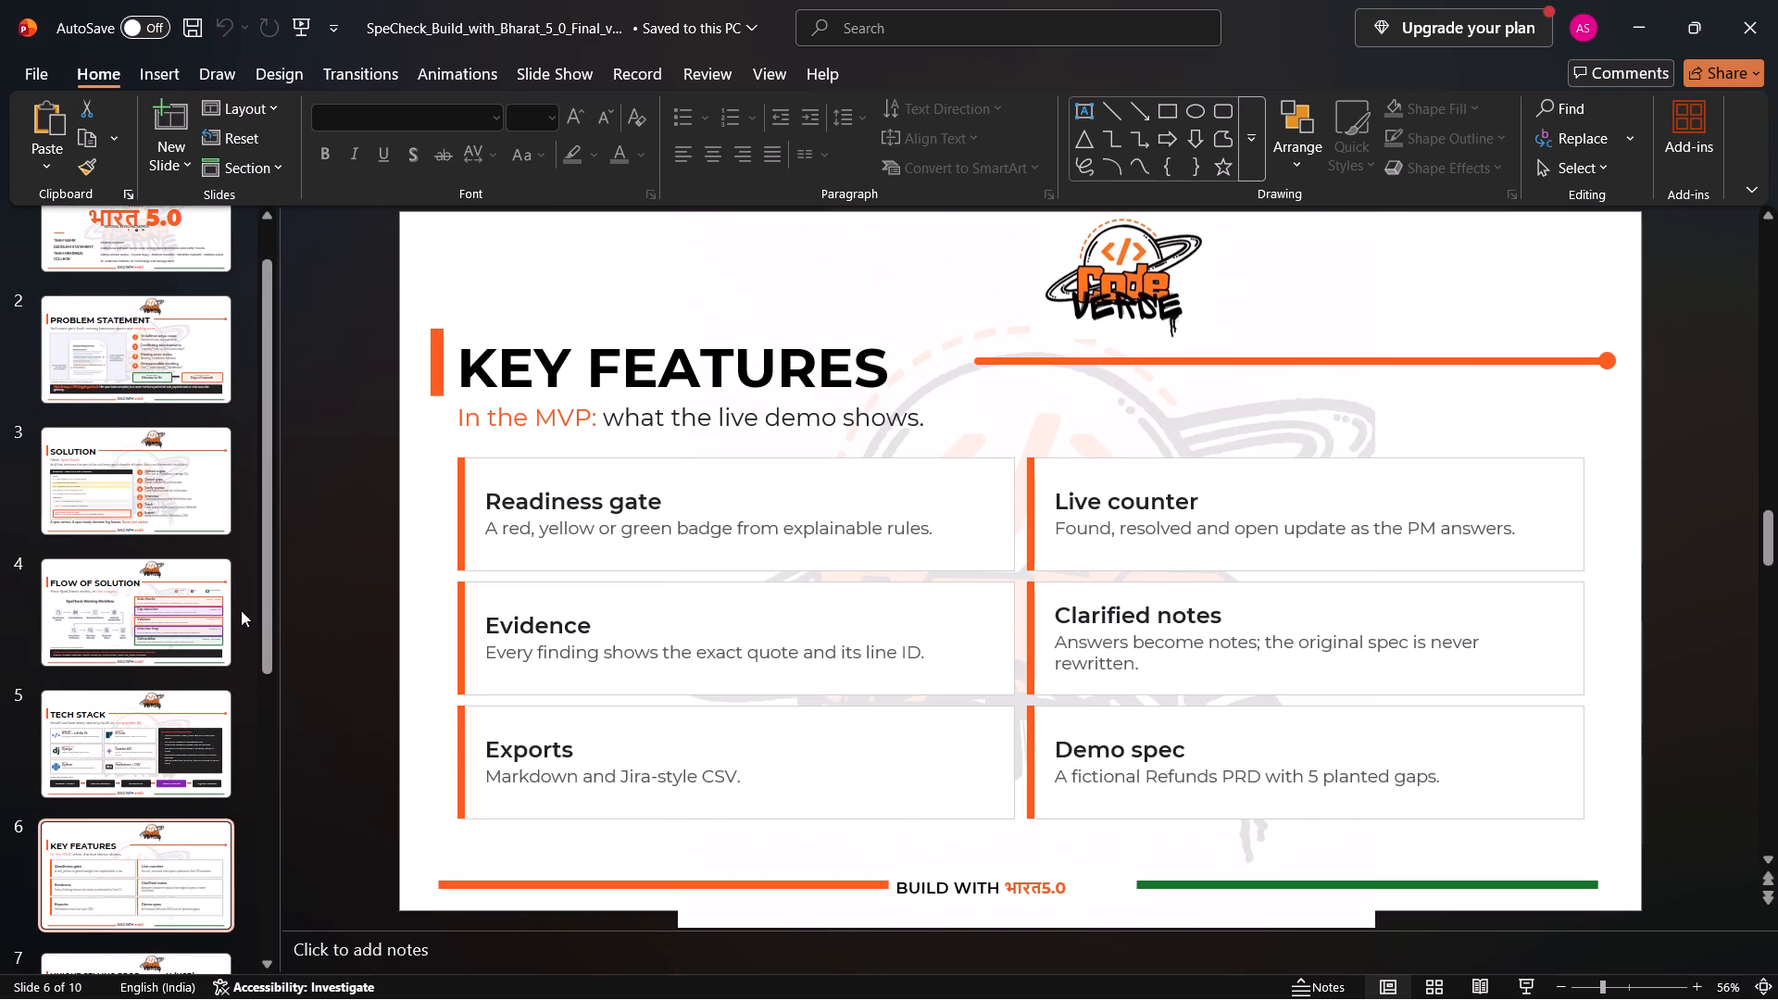
scroll(234, 586, "down", 4)
left_click(218, 586)
left_click(178, 644)
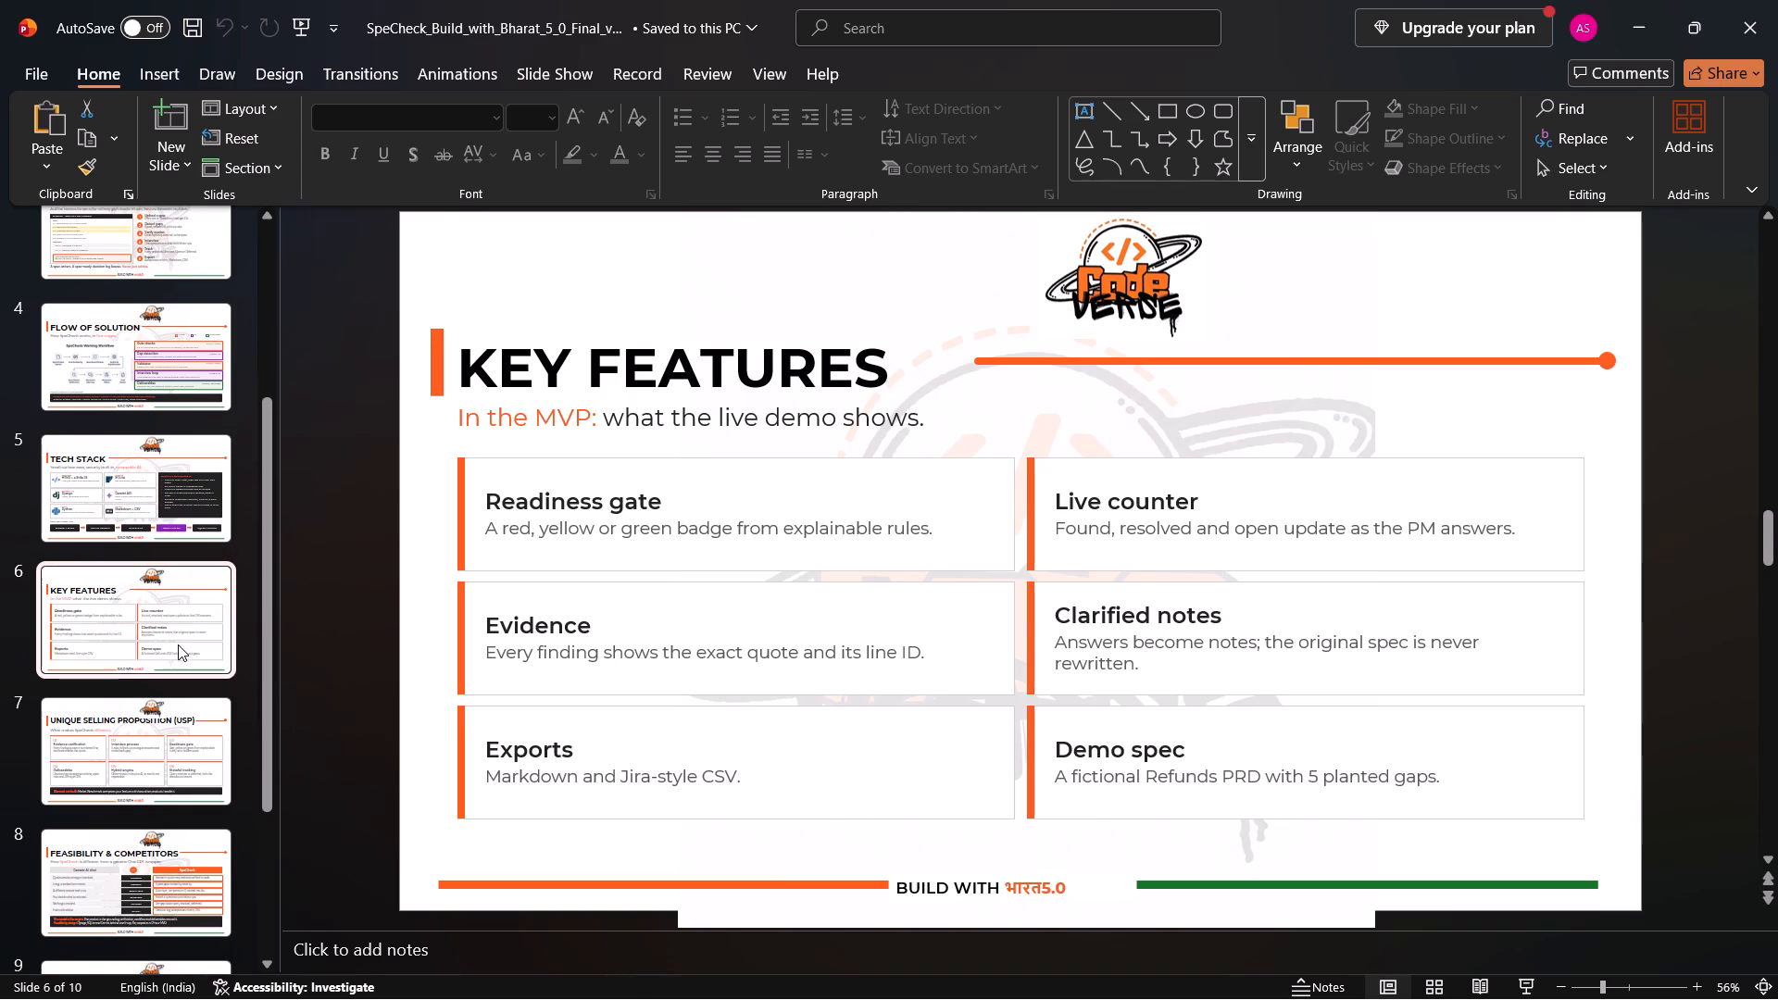
Review the Tech Stack, Impact & Future Scope, Research & Reference and Solution slides, finishing on the title slide with the team details.
left_click(214, 504)
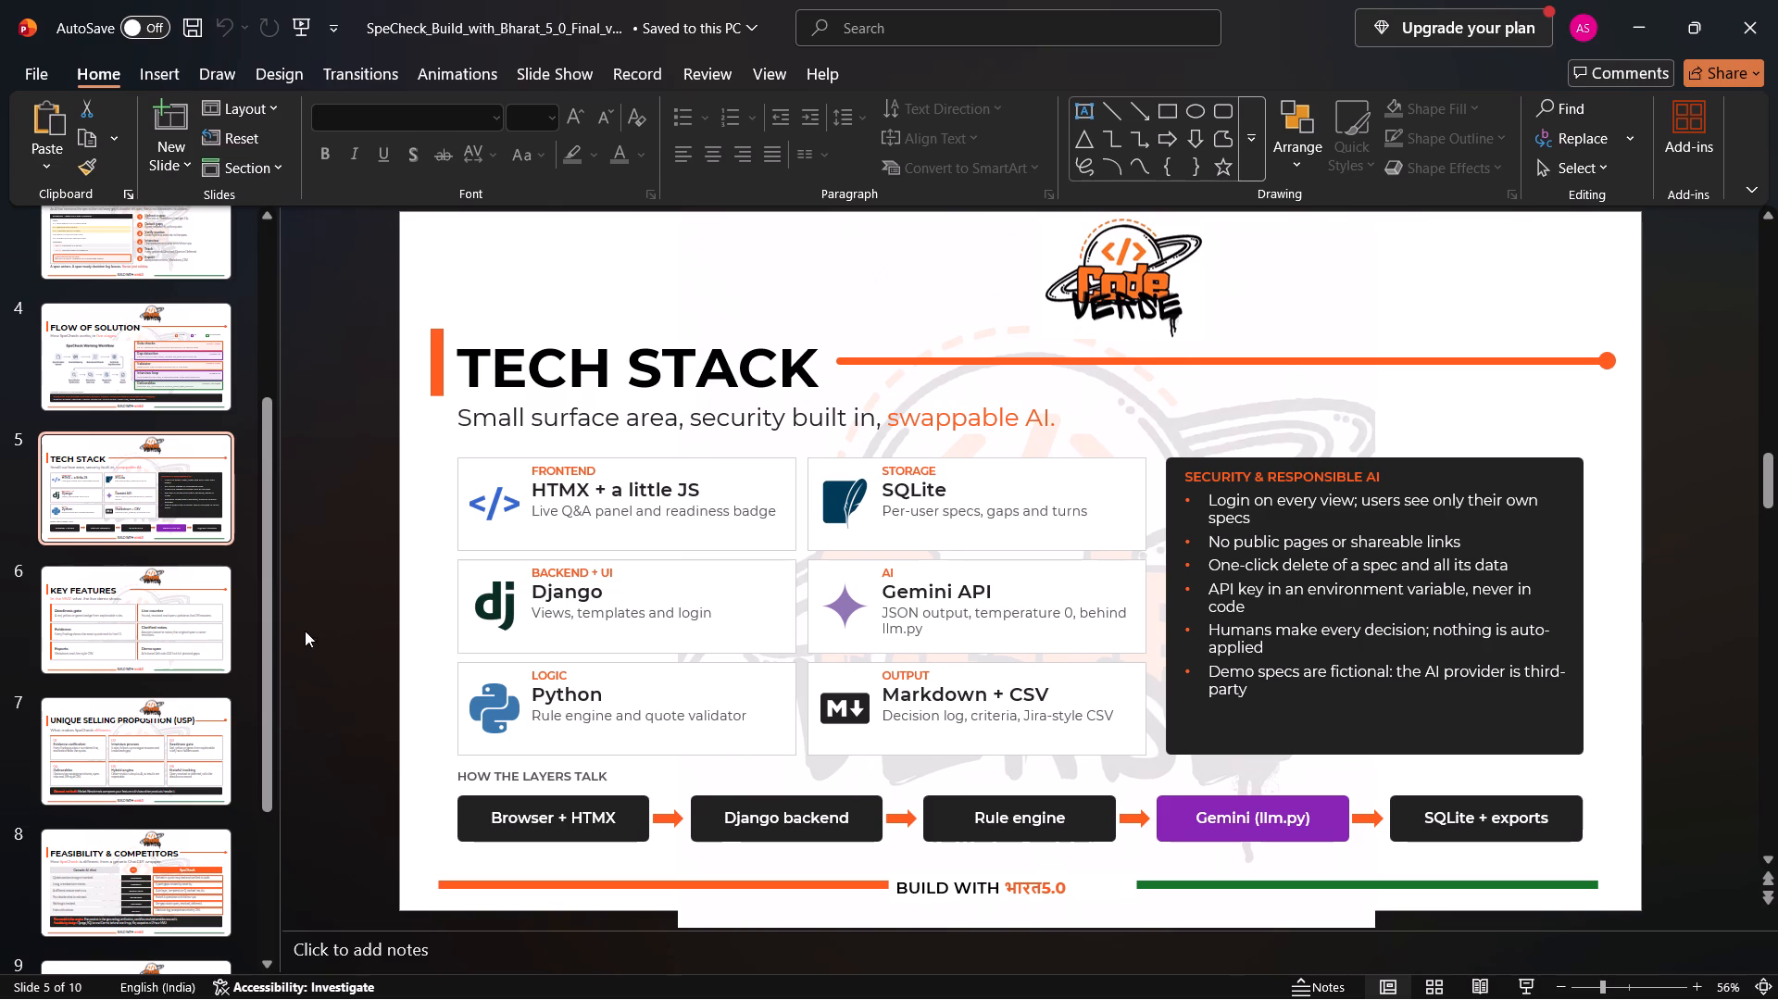
scroll(200, 583, "down", 6)
left_click(158, 756)
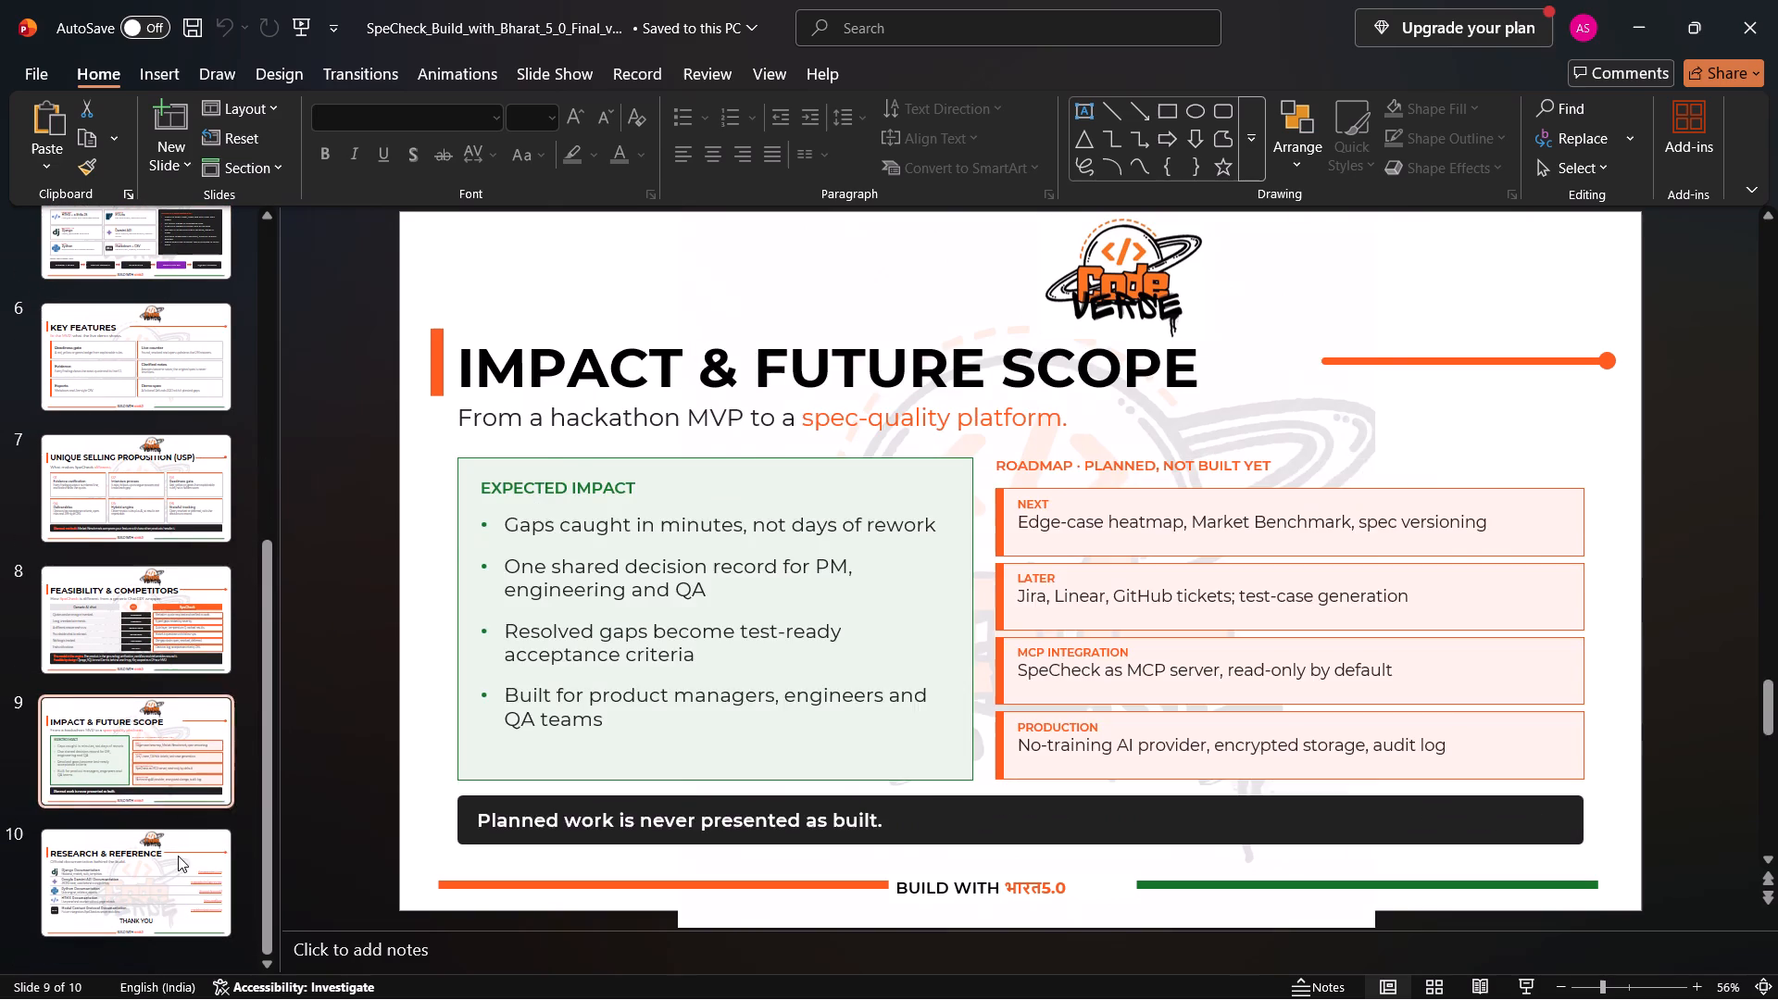
left_click(178, 856)
scroll(221, 610, "down", 5)
scroll(221, 610, "up", 6)
left_click(208, 572)
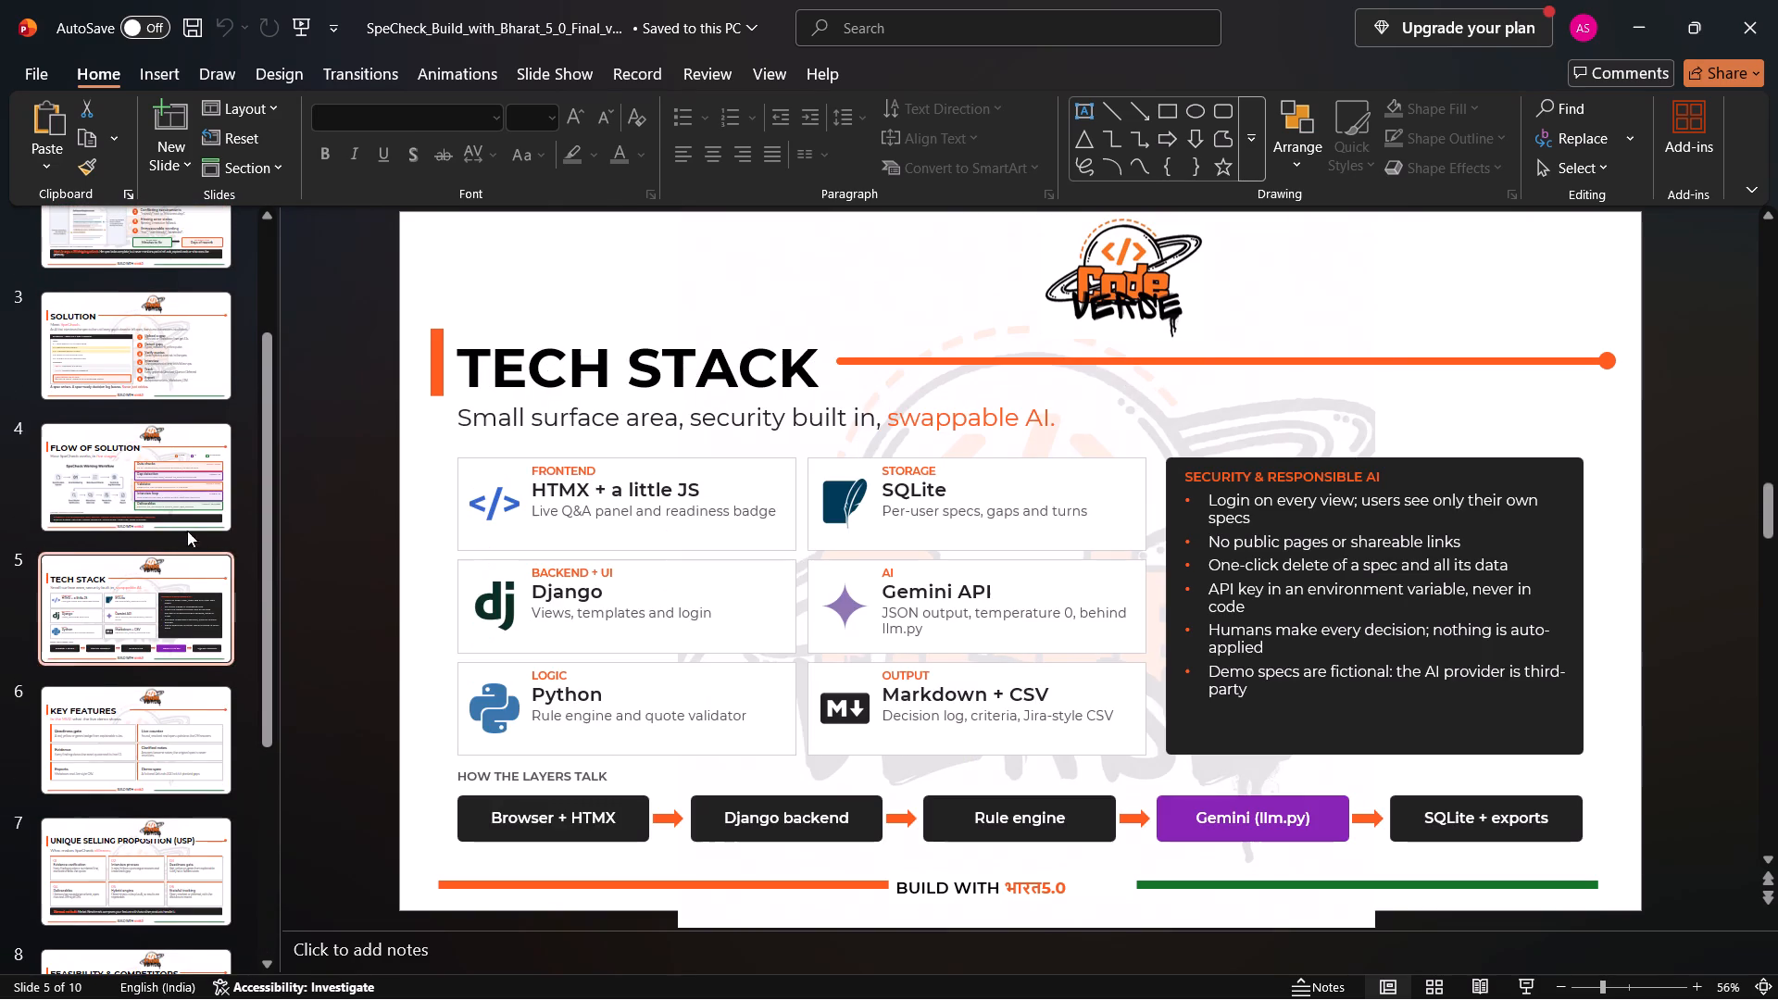
scroll(186, 522, "up", 2)
left_click(186, 521)
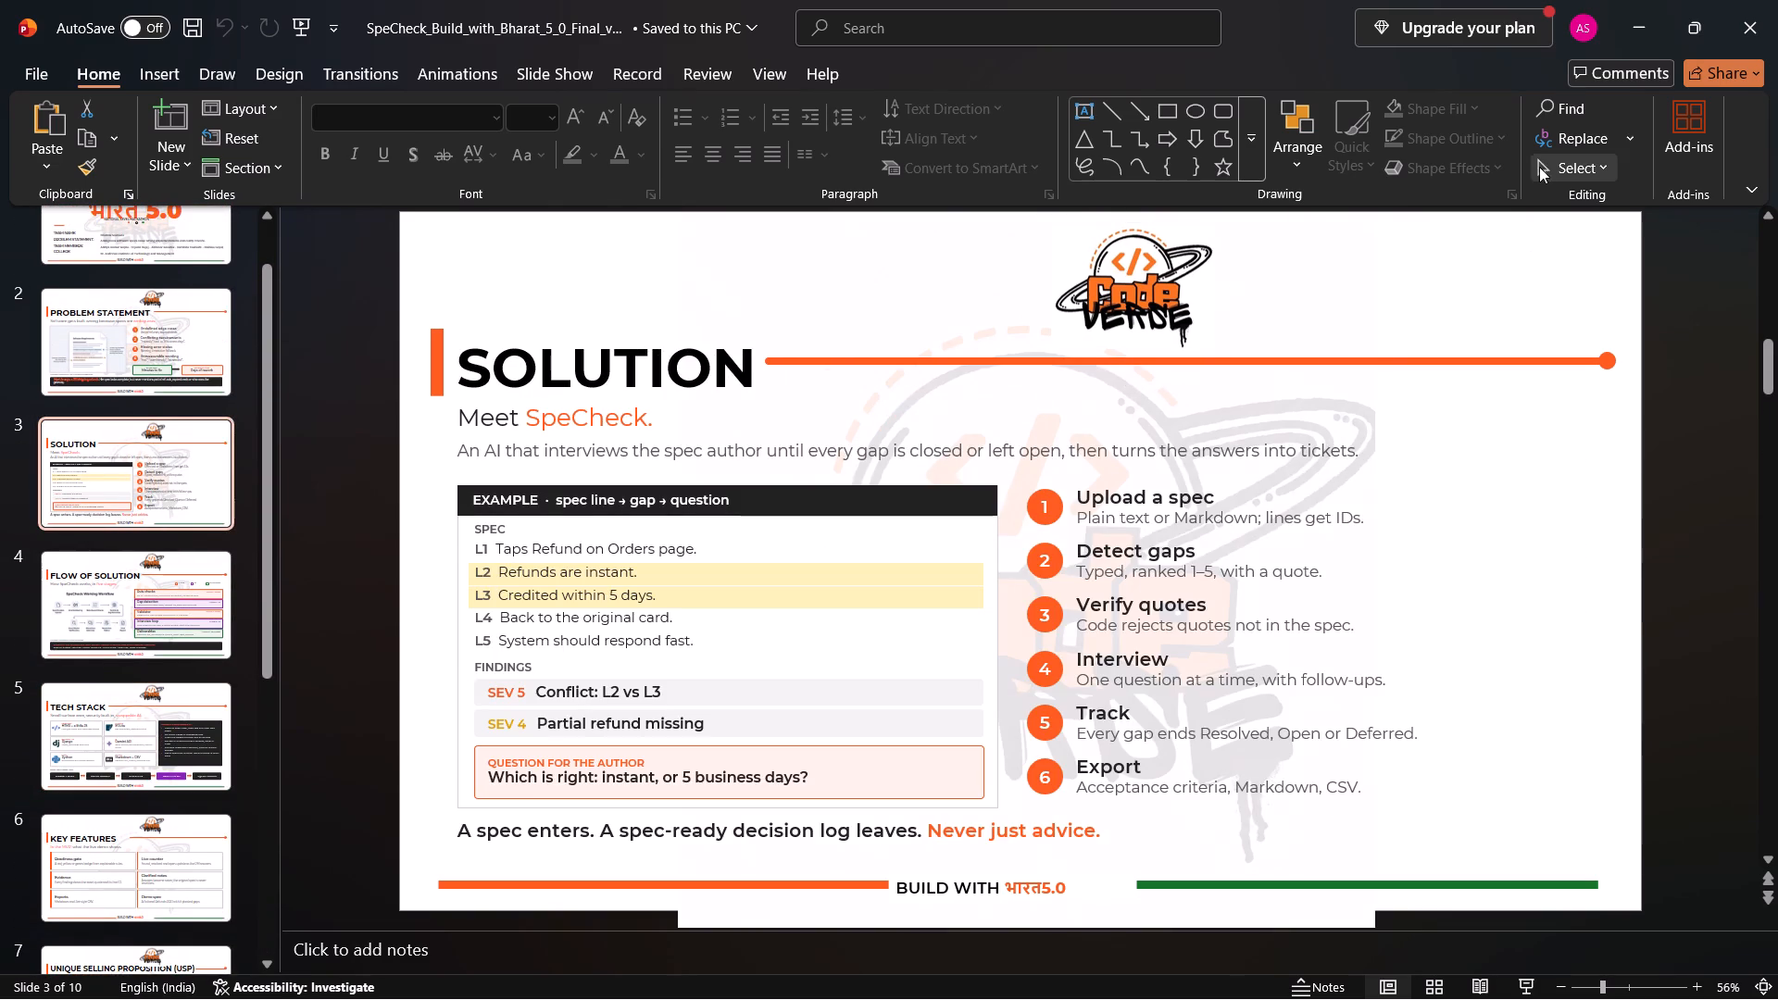
scroll(157, 477, "up", 3)
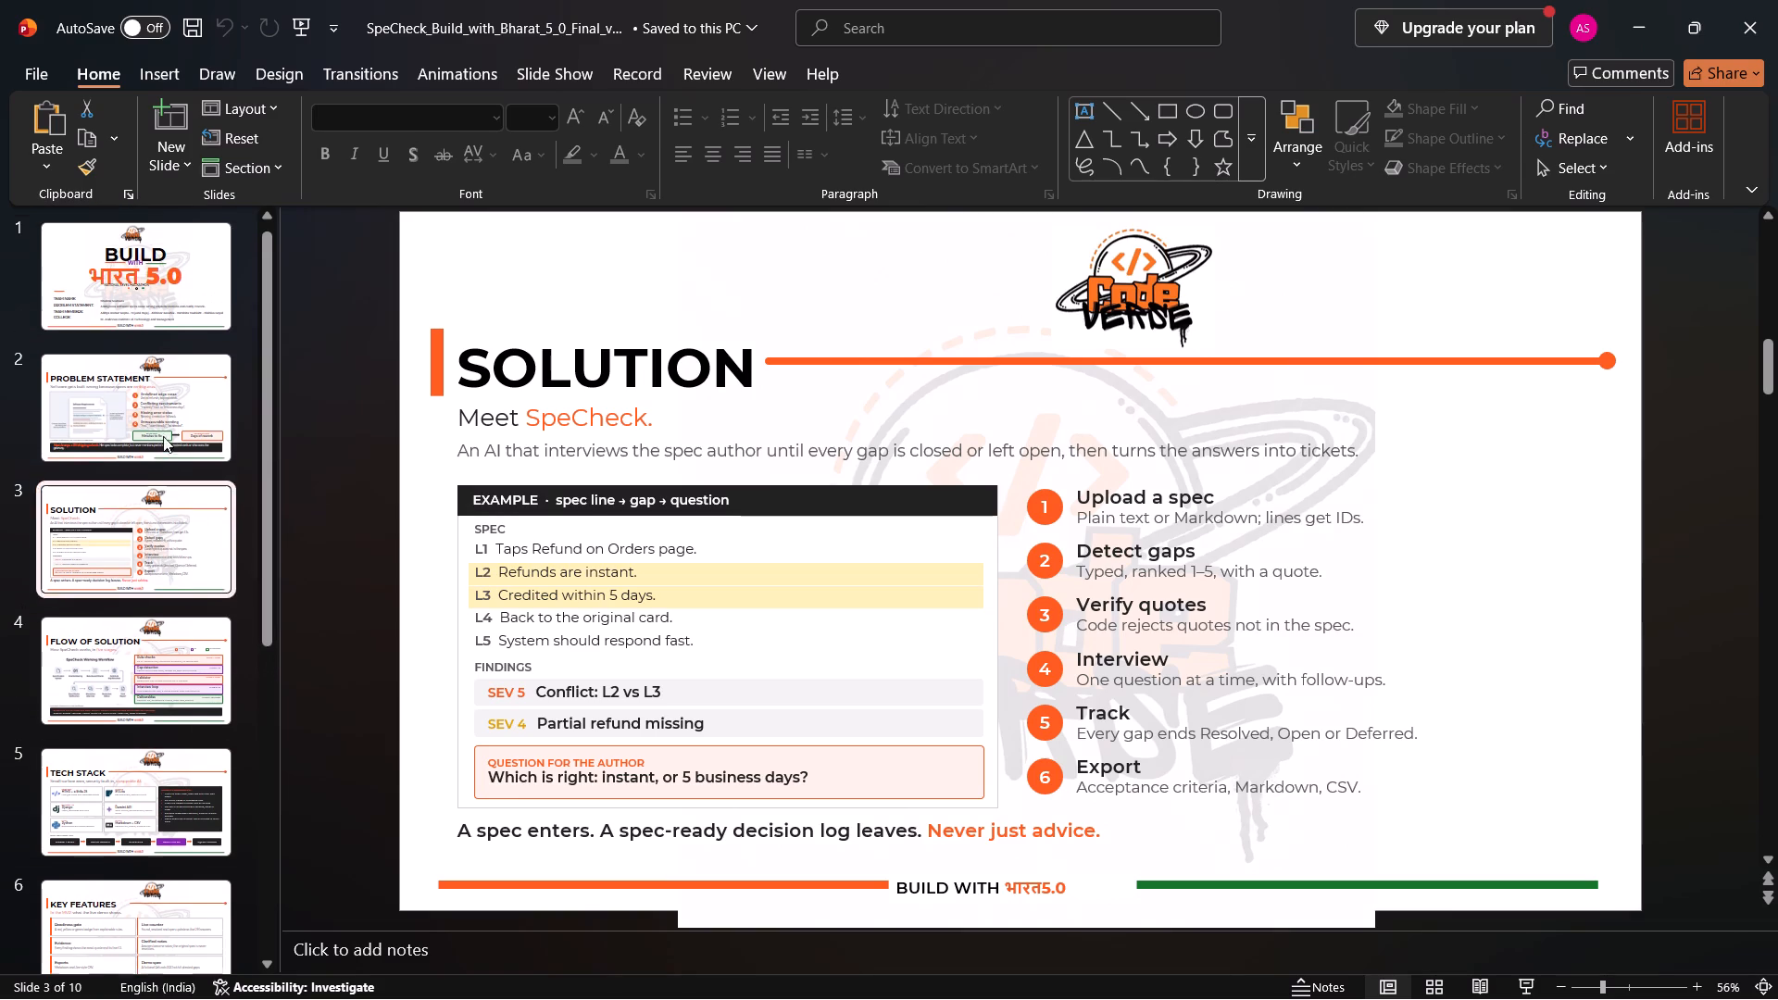
left_click(133, 328)
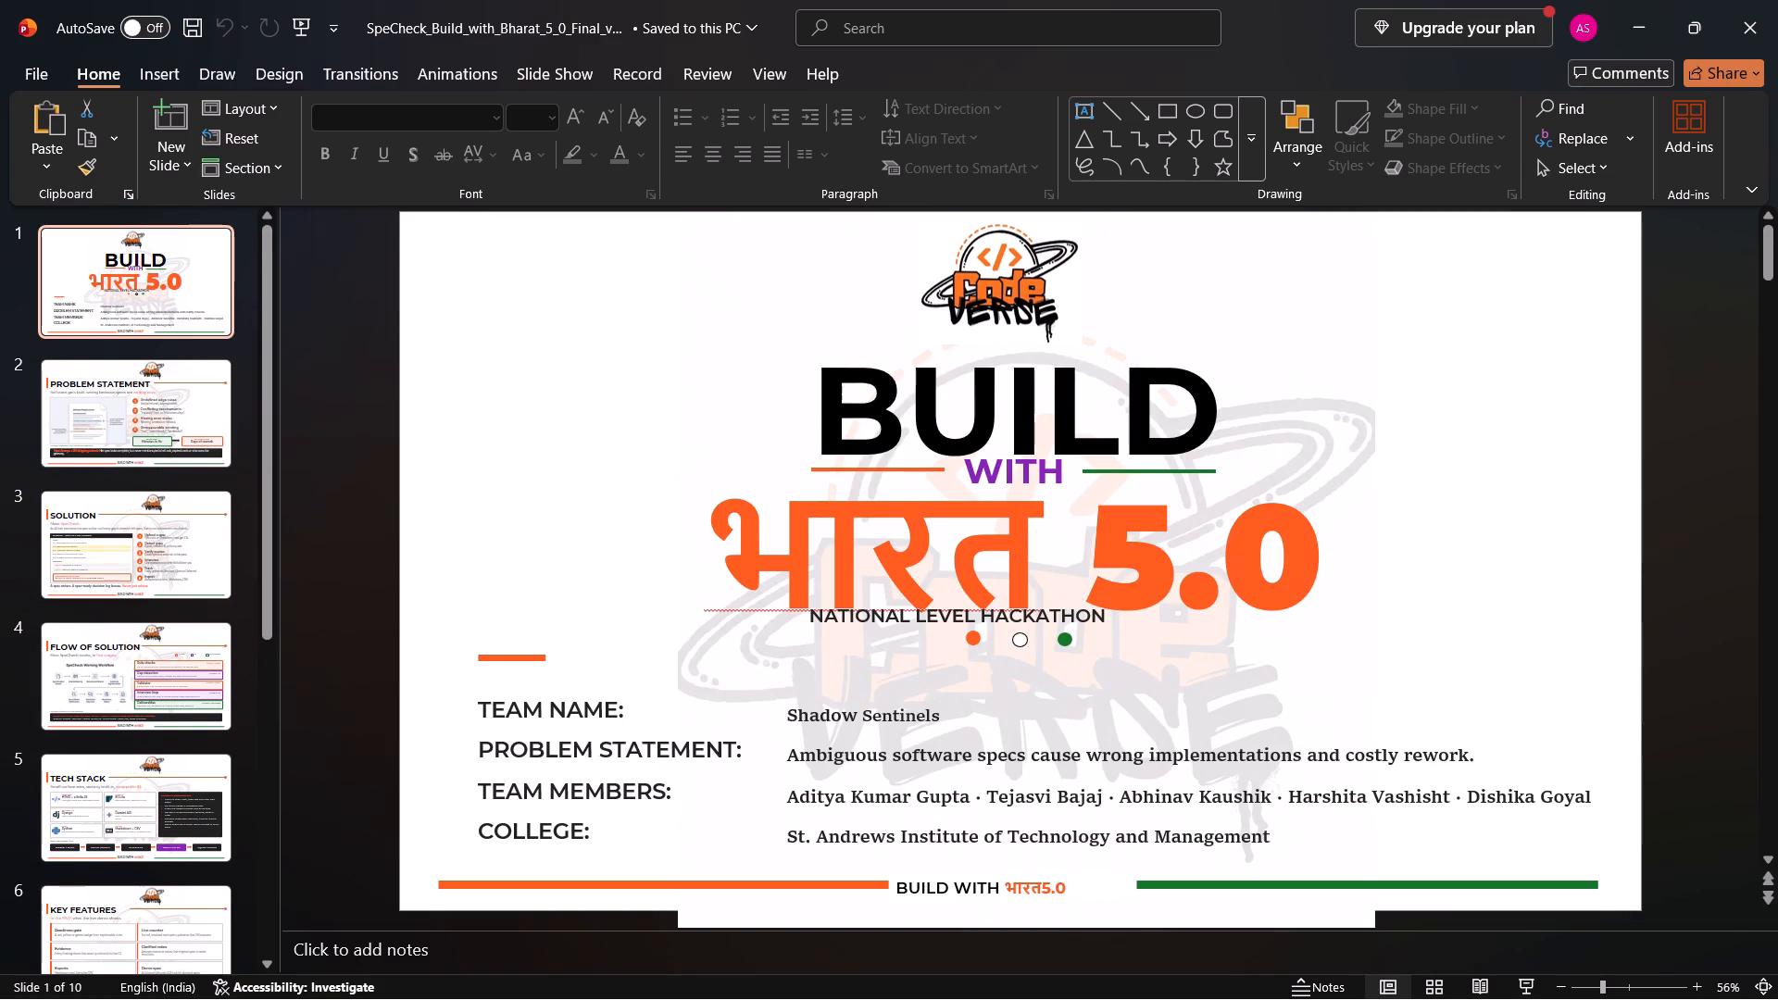